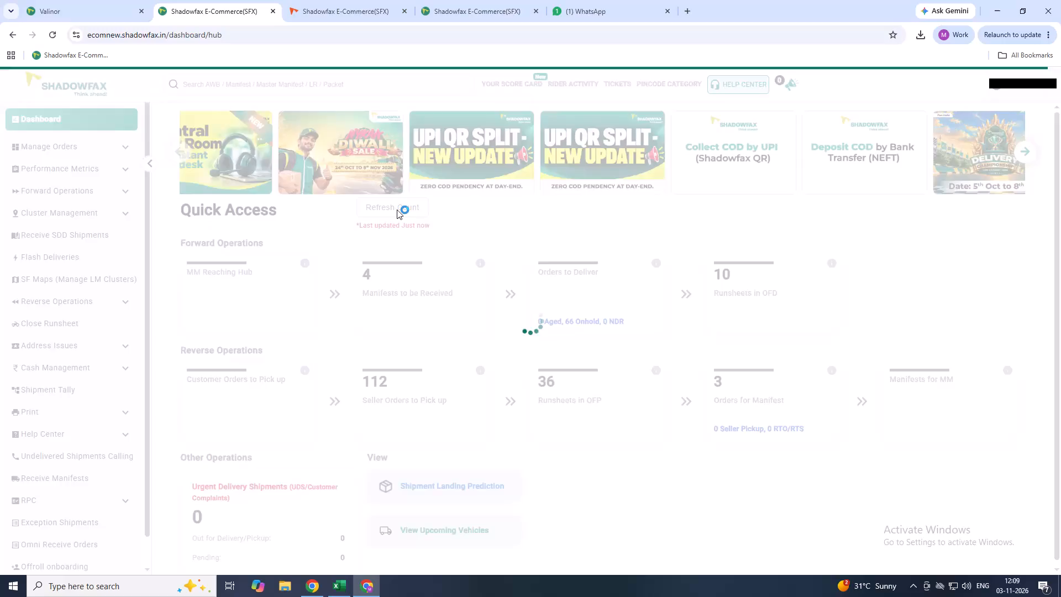
Refresh the Quick Access counts on the hub dashboard.
double_click(396, 211)
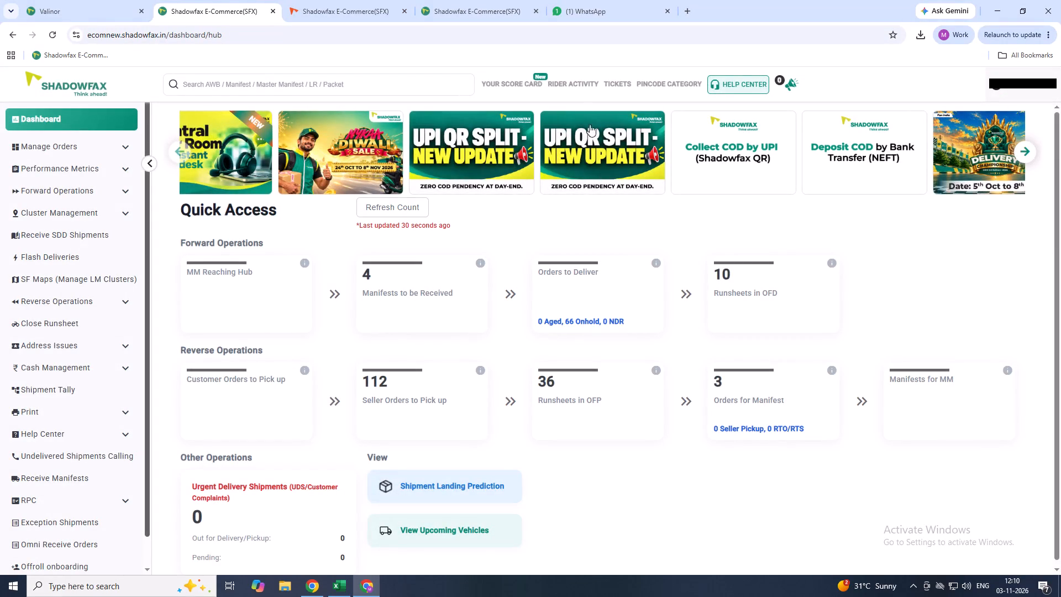
Review the reverse customer and seller pickup figures for each rider in Rider Activity.
click(571, 86)
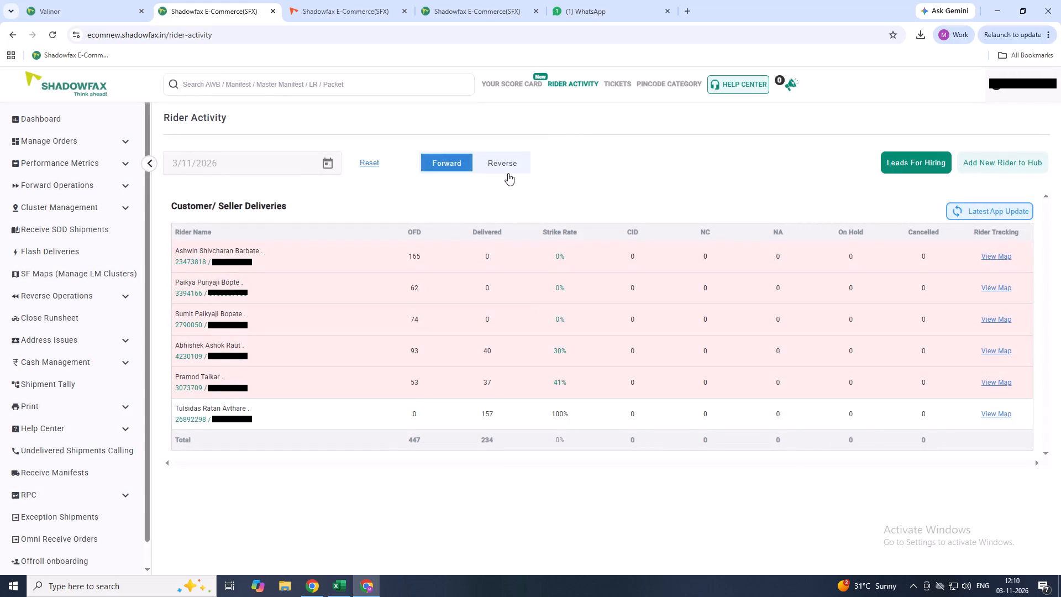
click(506, 165)
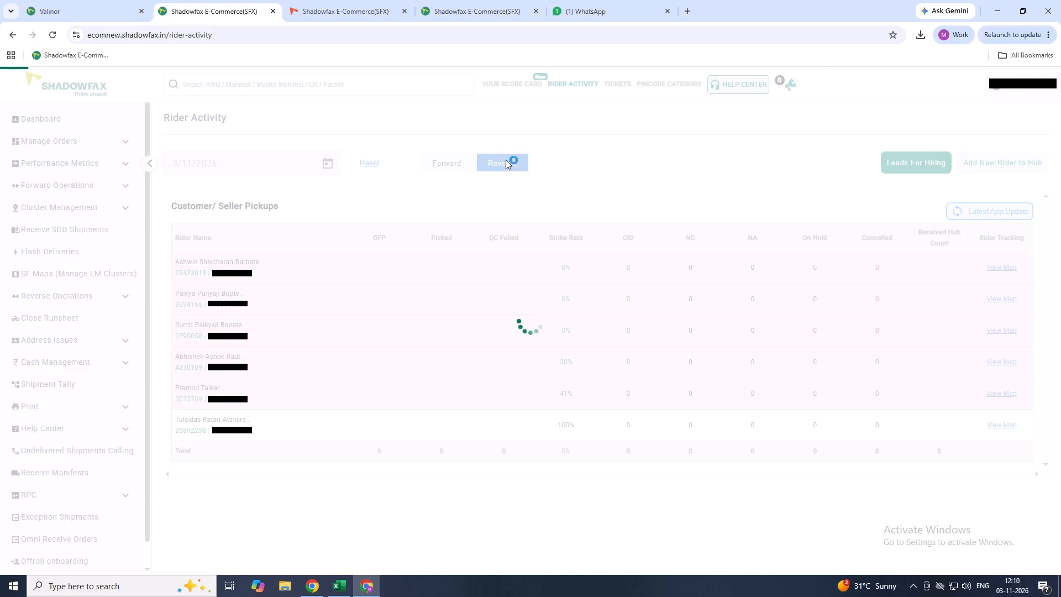
scroll(565, 257, down, 4)
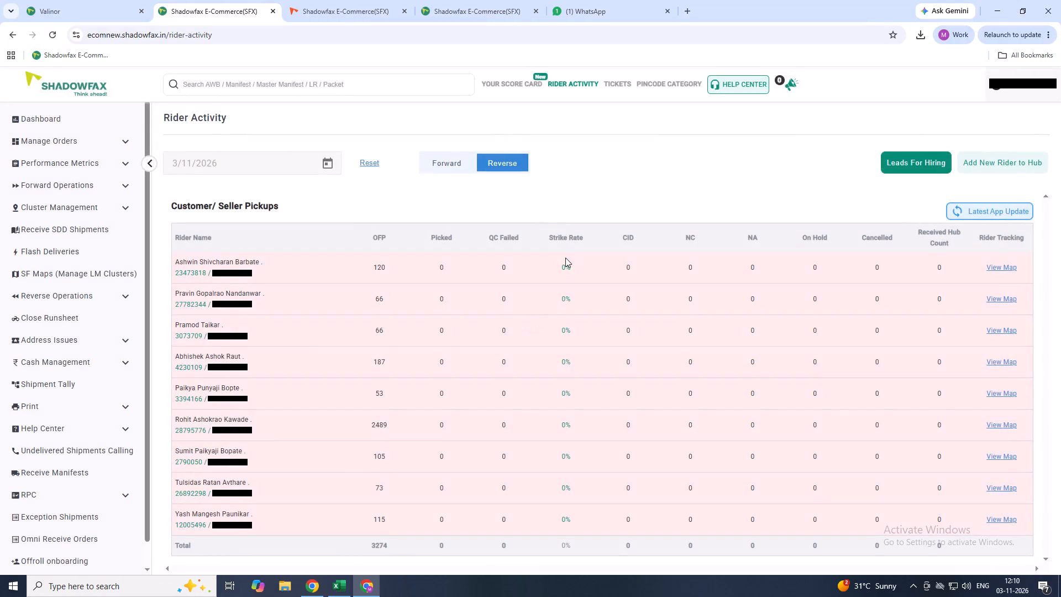
scroll(565, 258, down, 1)
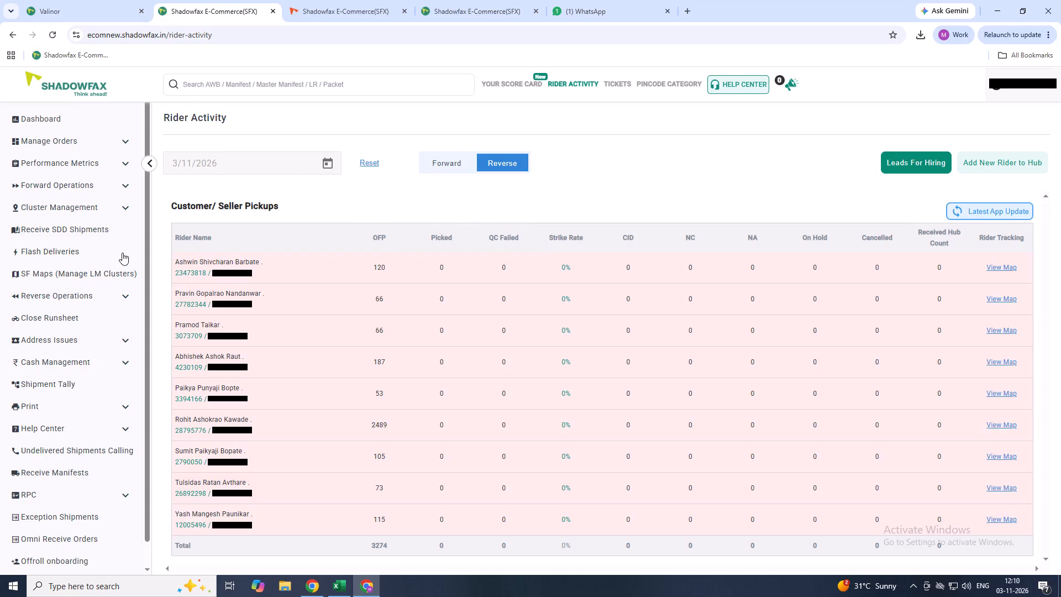
Return to the hub dashboard and refresh its Quick Access counts.
click(55, 119)
click(372, 214)
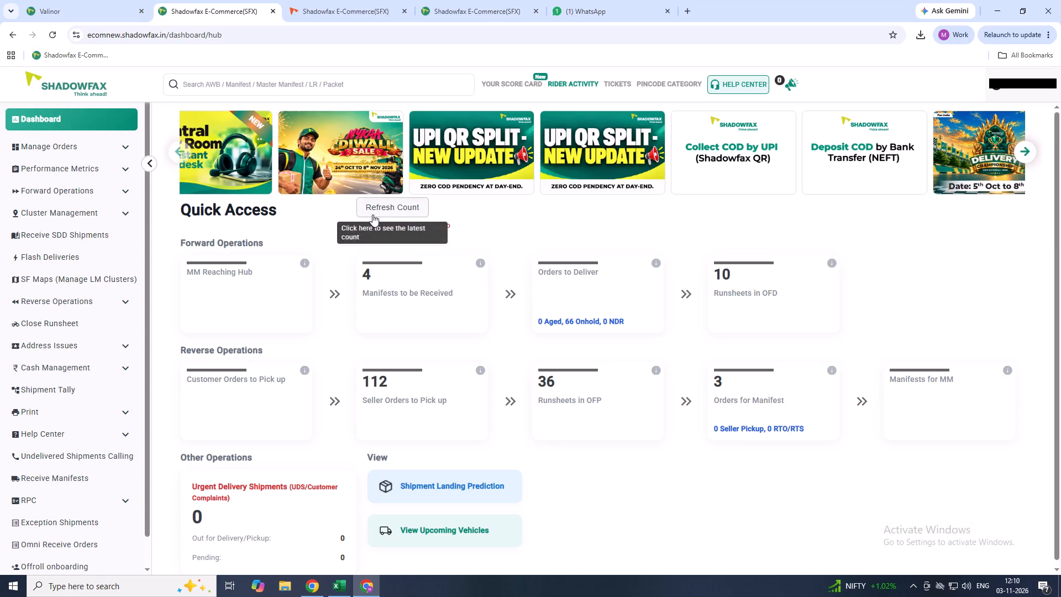
click(101, 302)
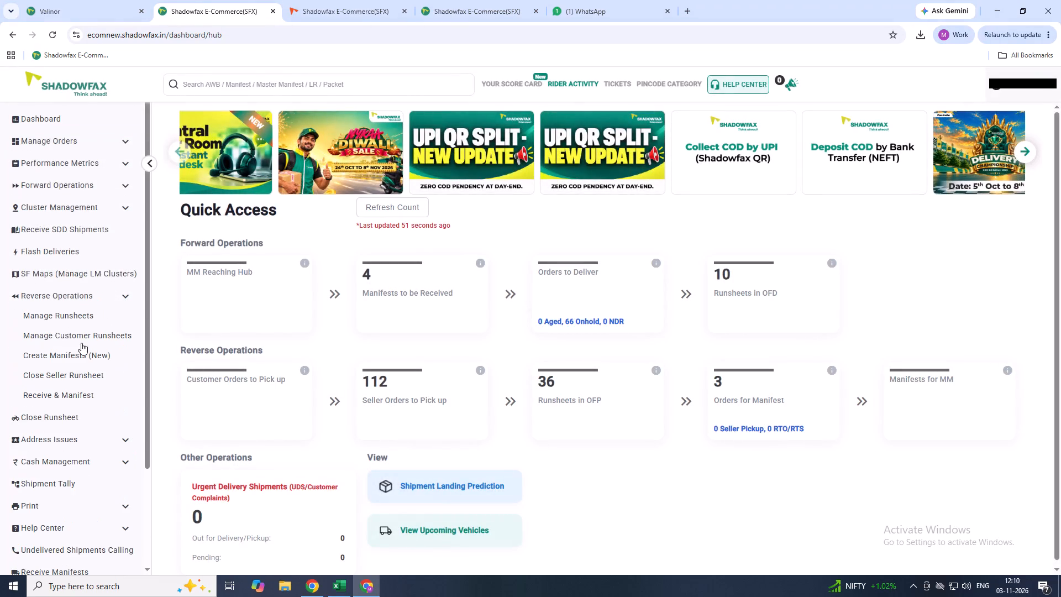
click(100, 296)
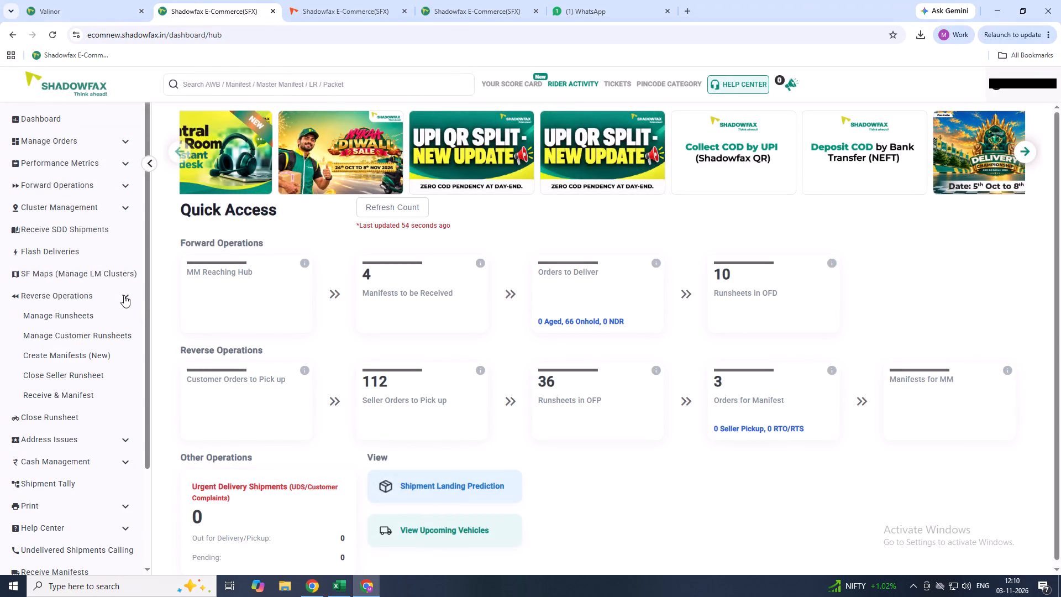
click(124, 296)
click(109, 295)
click(115, 294)
click(374, 218)
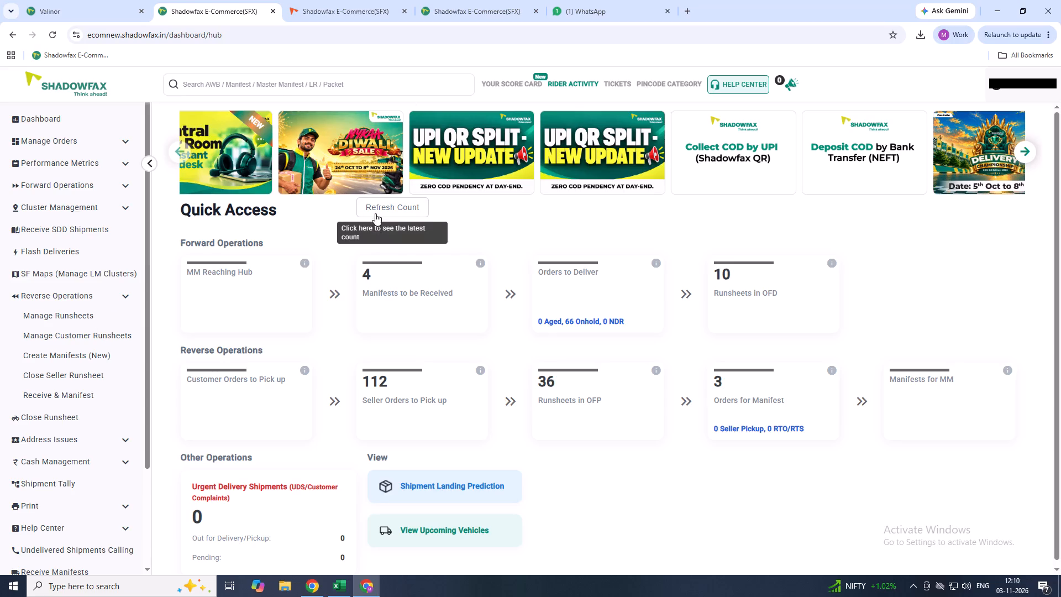
triple_click(376, 213)
In the new seller pickup runsheet form, load the Regular-slot pending orders for sort code 0032 and review the sellers.
click(374, 399)
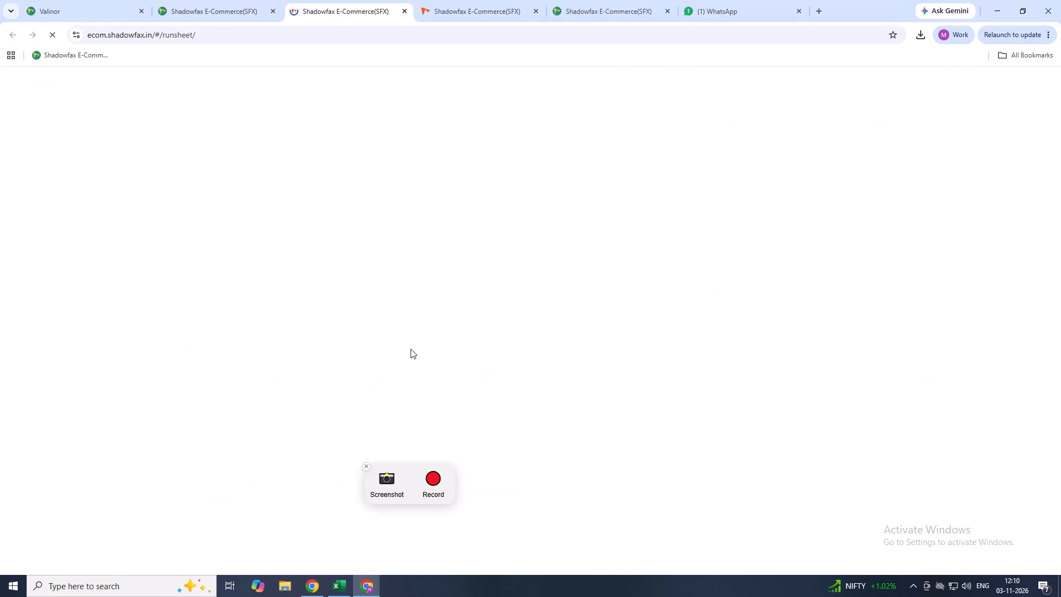
click(498, 168)
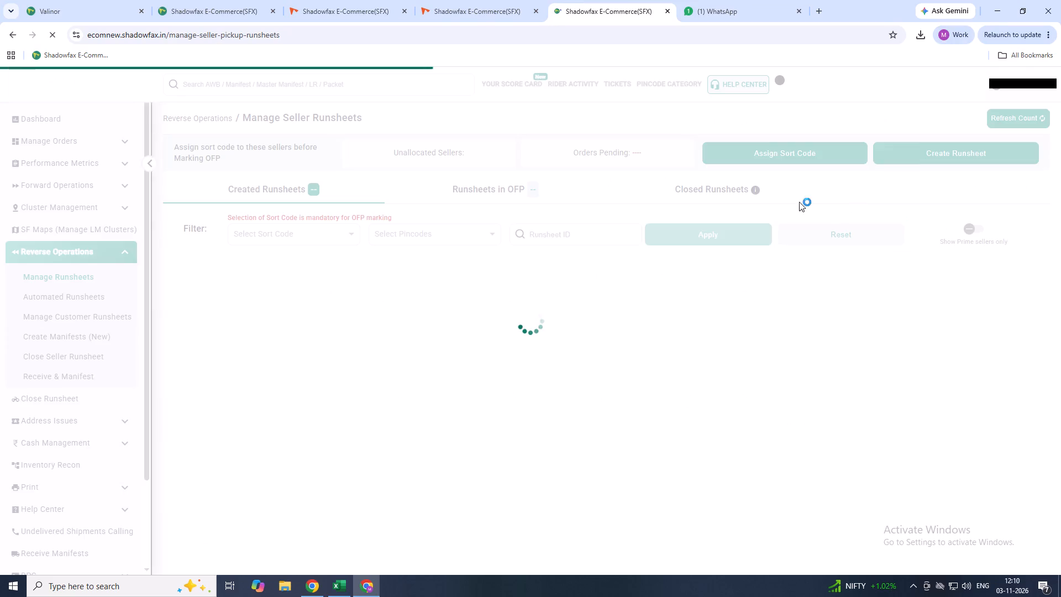
click(933, 162)
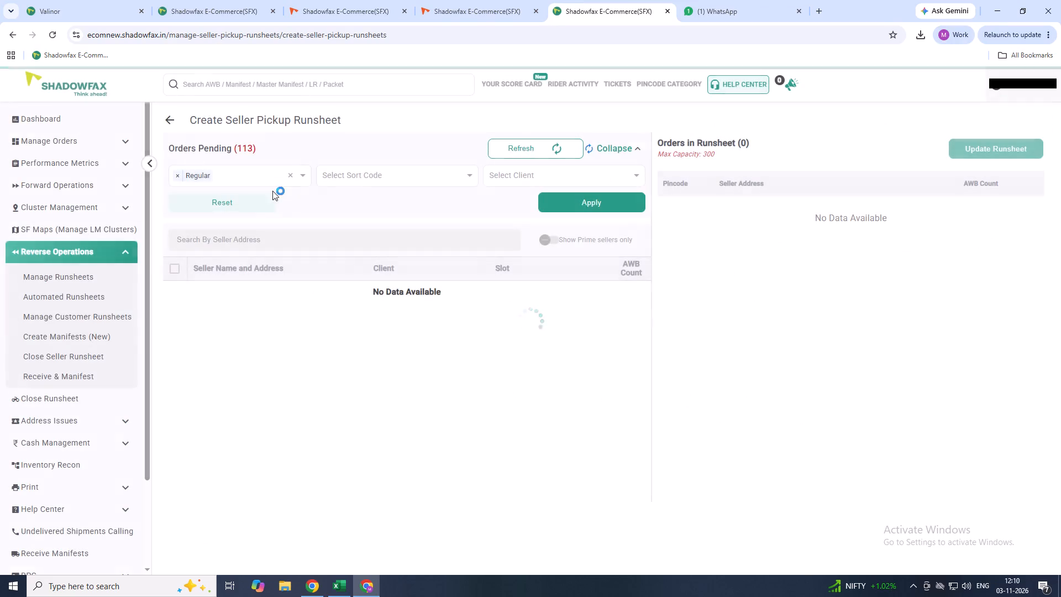
click(393, 176)
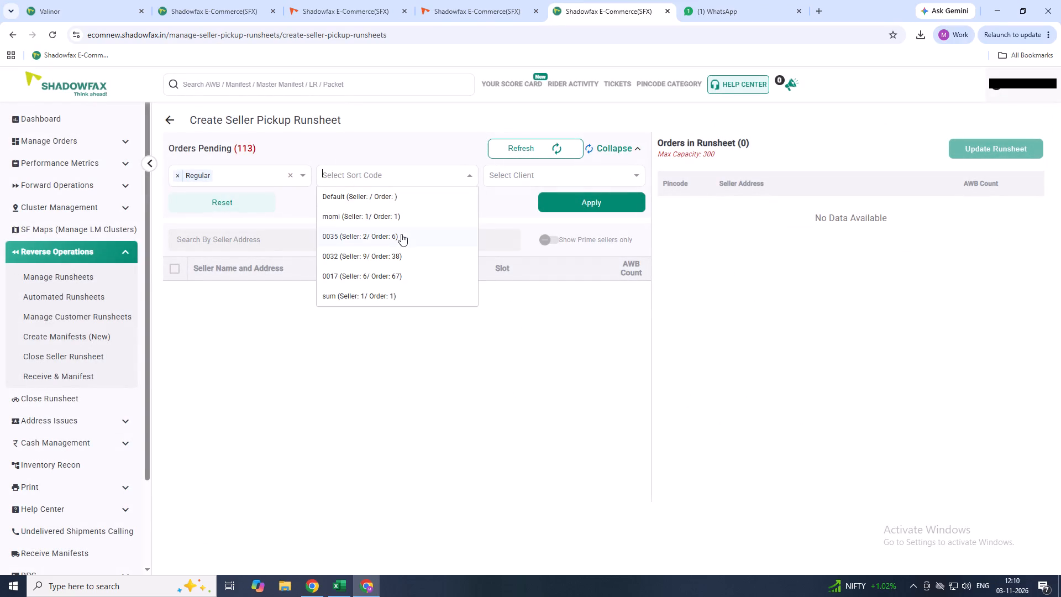
click(391, 256)
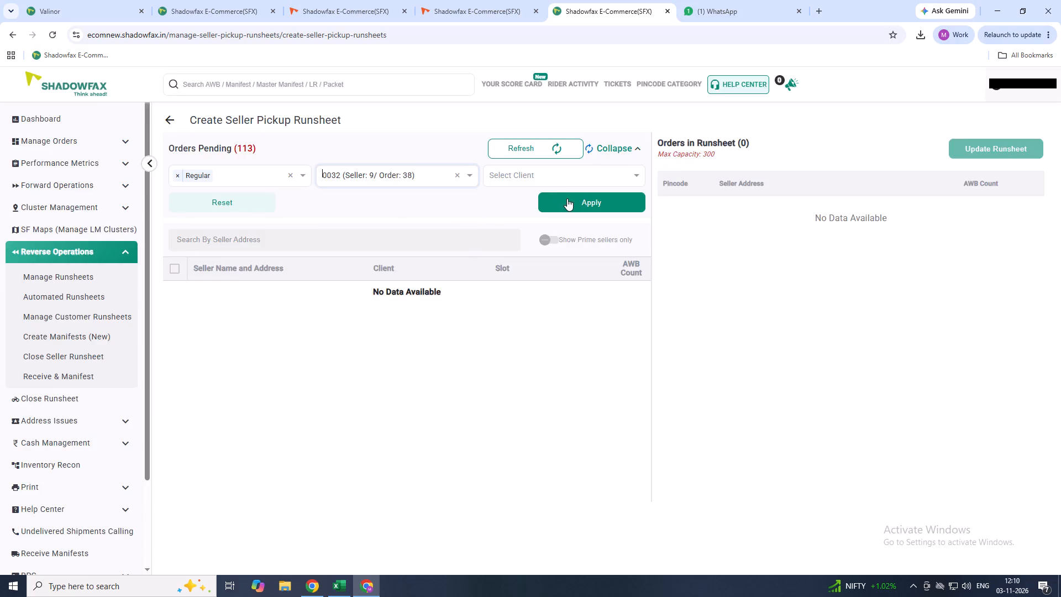
click(567, 198)
scroll(470, 276, down, 2)
scroll(440, 321, down, 2)
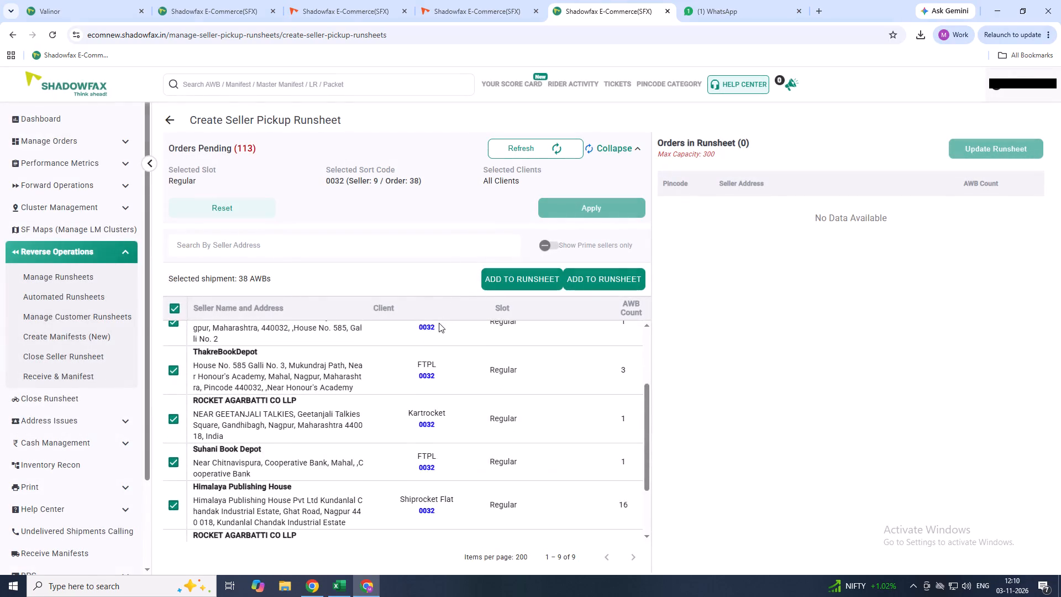
scroll(438, 324, down, 3)
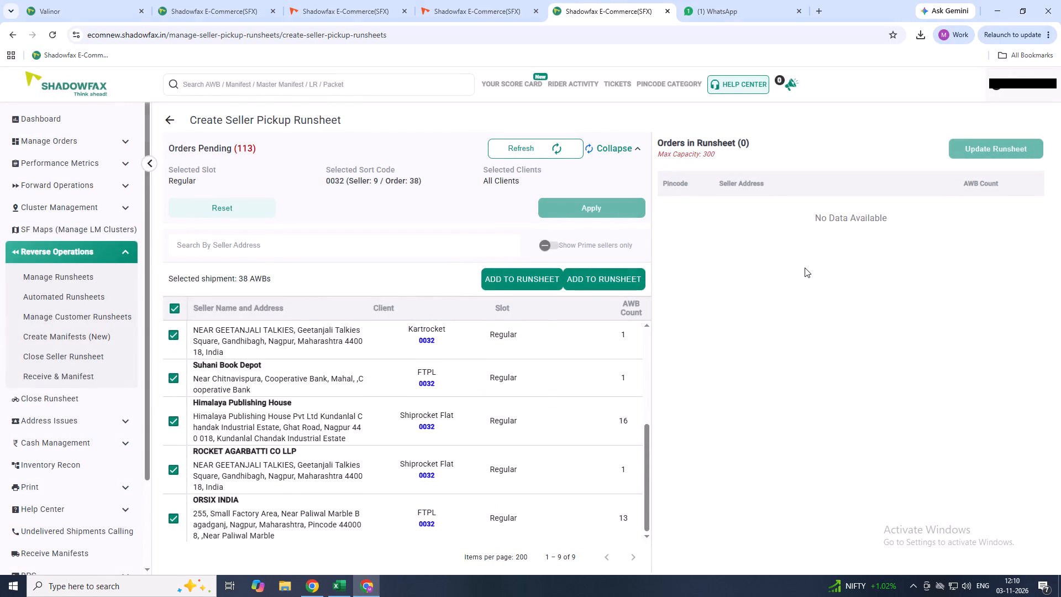
Add all selected sort code 0032 shipments to the runsheet, check its sellers, and create the runsheet.
click(620, 277)
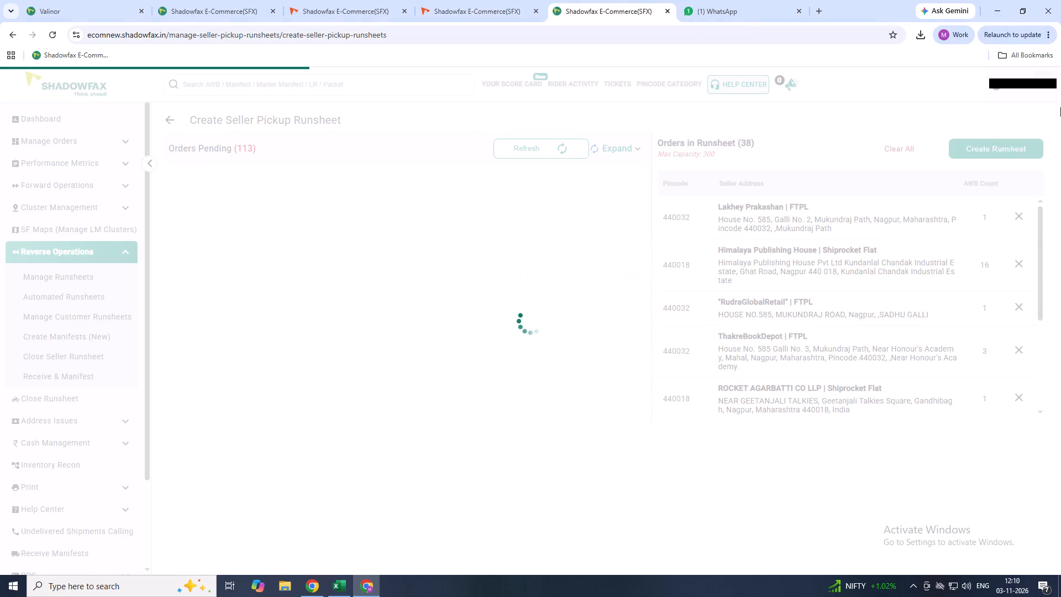
scroll(889, 240, down, 3)
scroll(905, 276, up, 7)
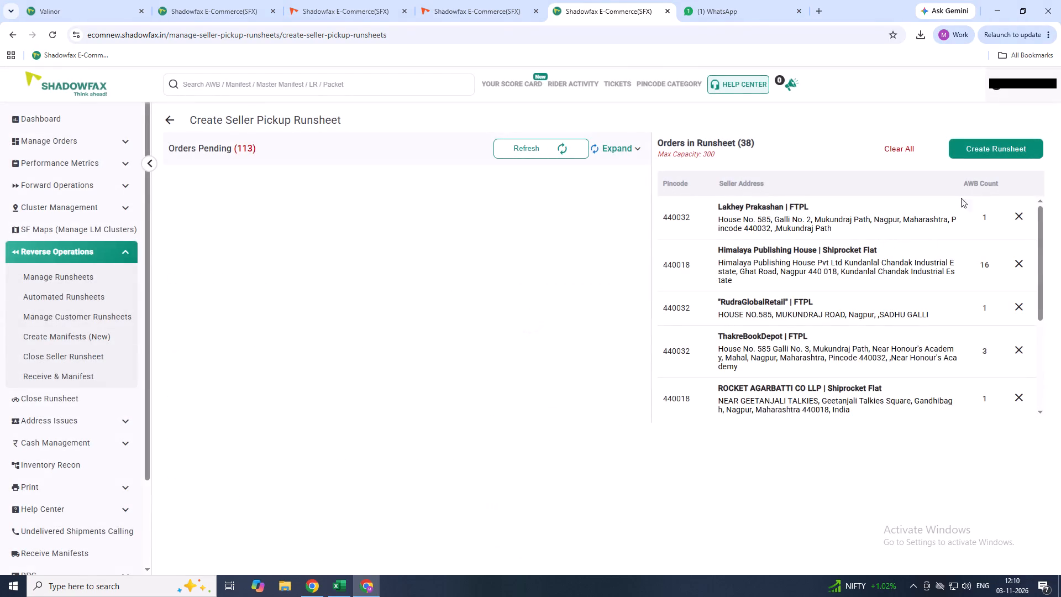
scroll(917, 289, up, 3)
scroll(917, 286, down, 4)
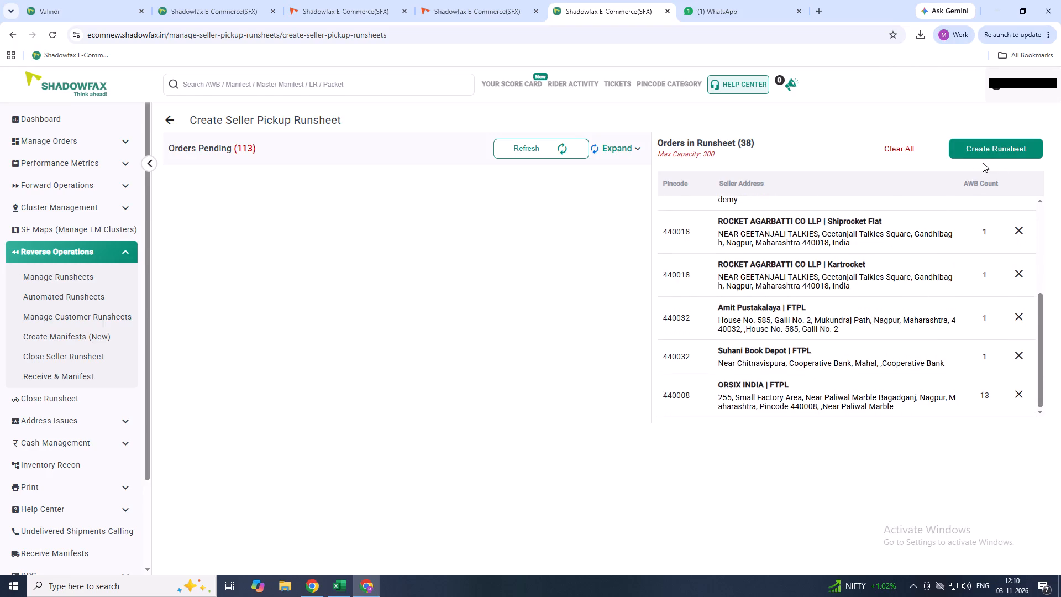
click(988, 149)
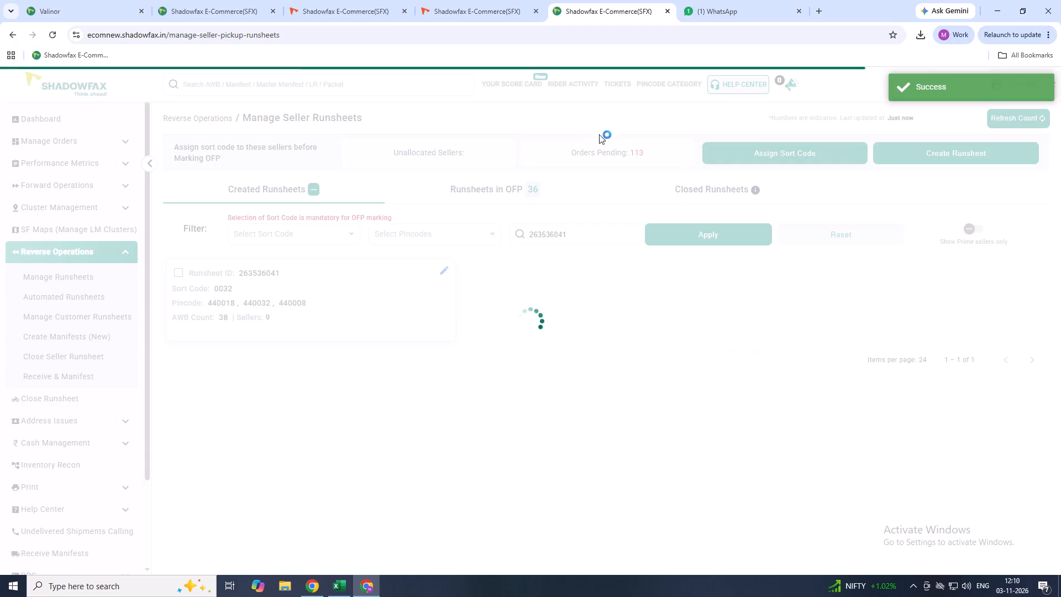
Mark the new runsheet as OFP under sort code 0032, assigned to the fourth rider listed, without the large vehicle option.
click(178, 274)
click(280, 232)
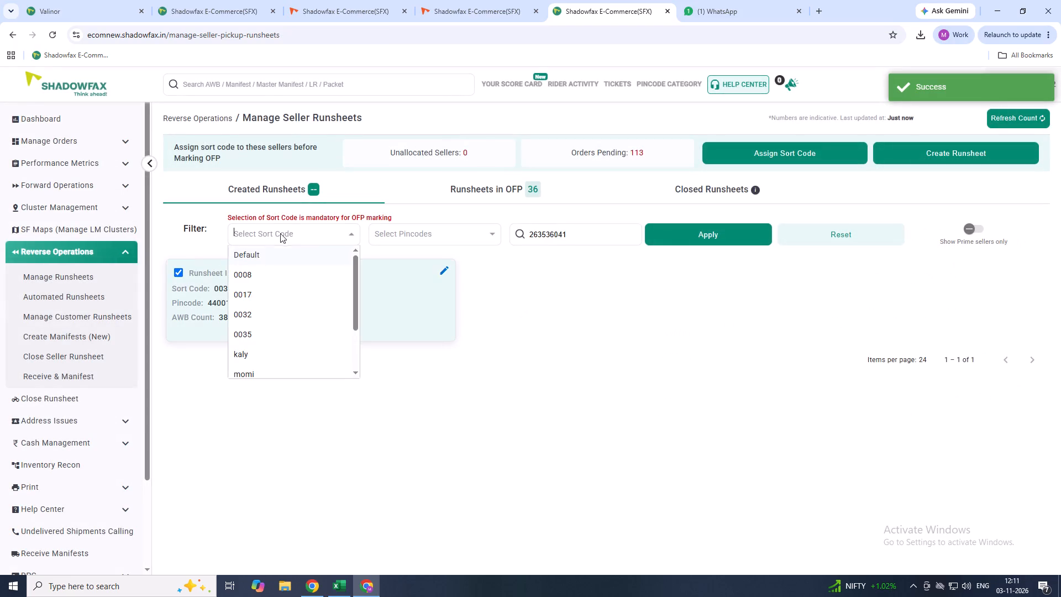
click(267, 310)
click(885, 531)
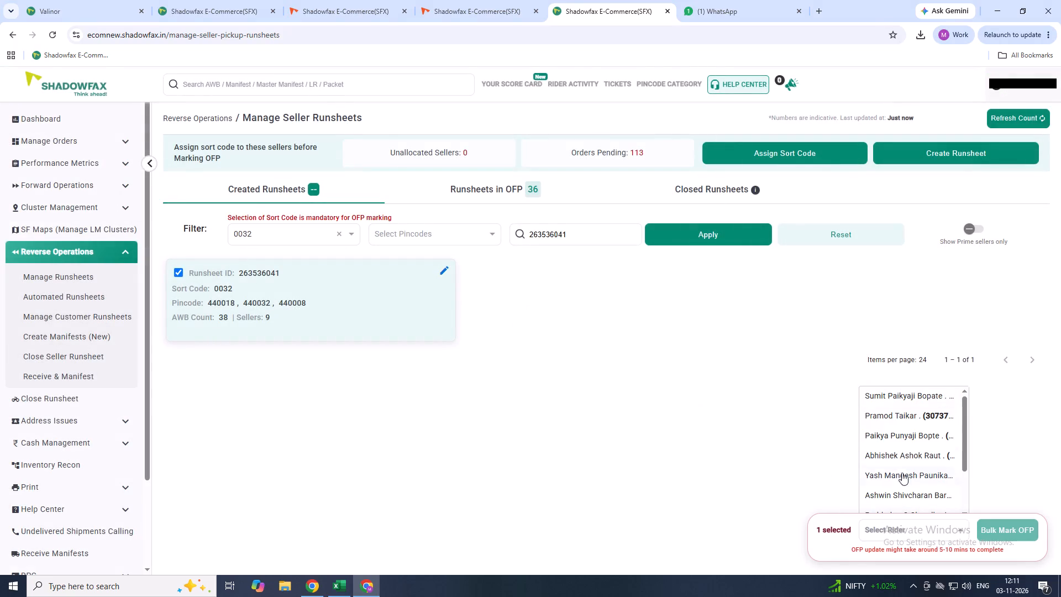
click(890, 453)
click(1000, 525)
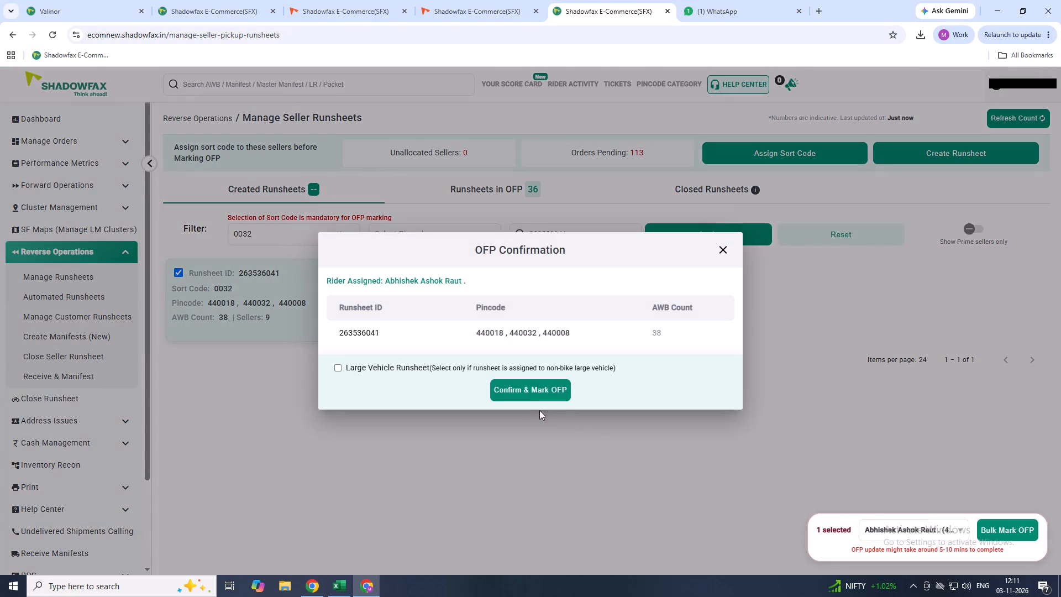
click(529, 387)
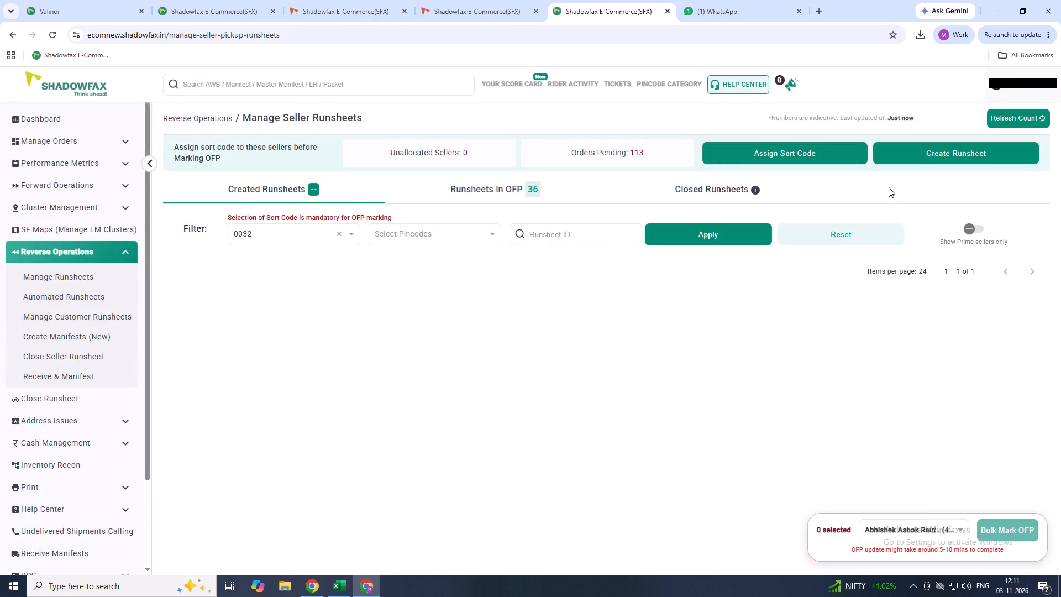
Create a seller pickup runsheet from the Regular-slot pending orders with sort code sum.
click(937, 149)
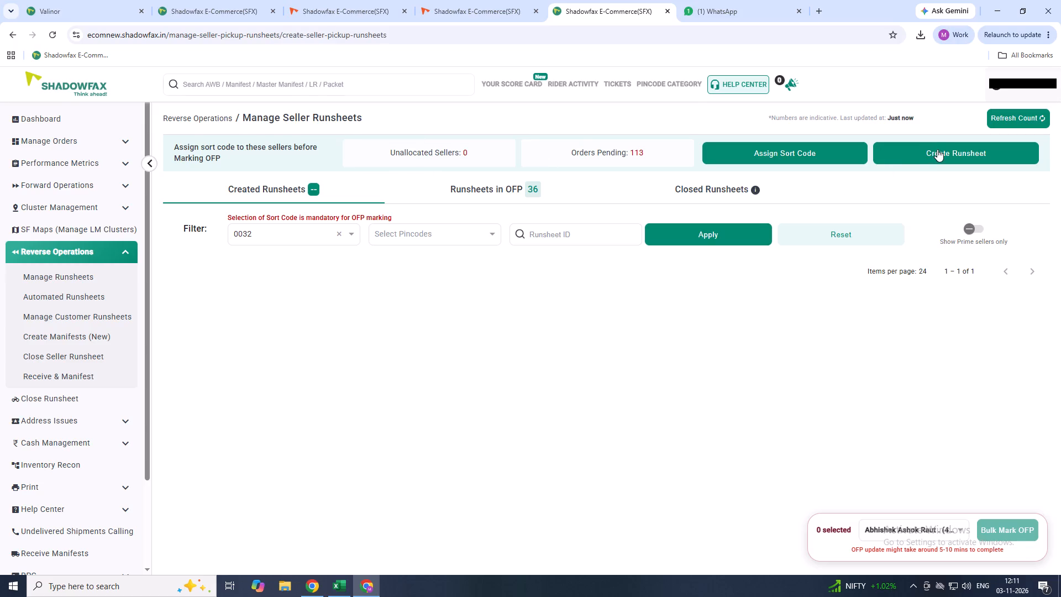
click(422, 181)
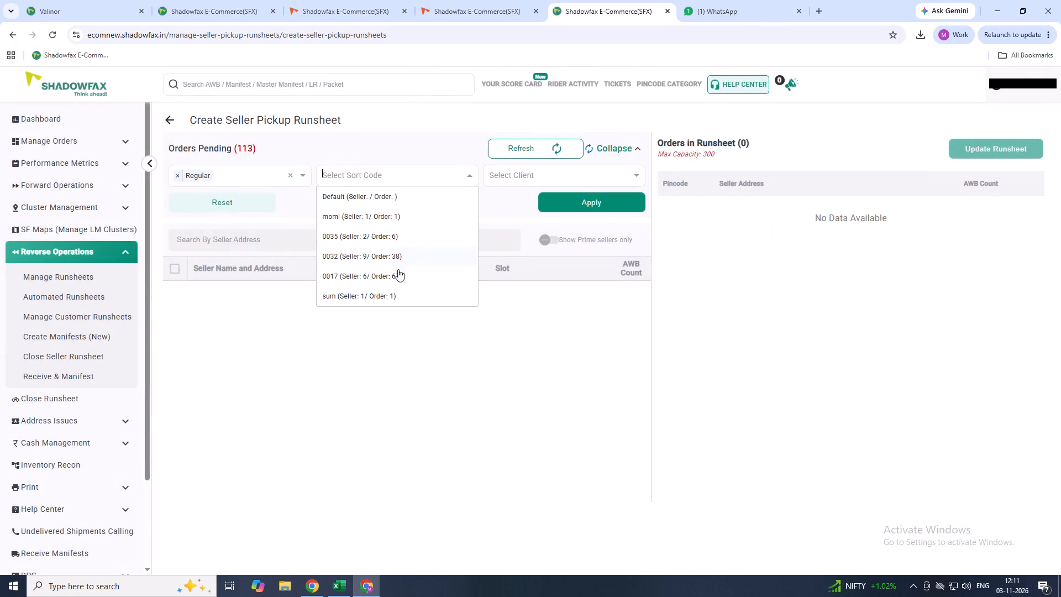
click(395, 296)
click(570, 198)
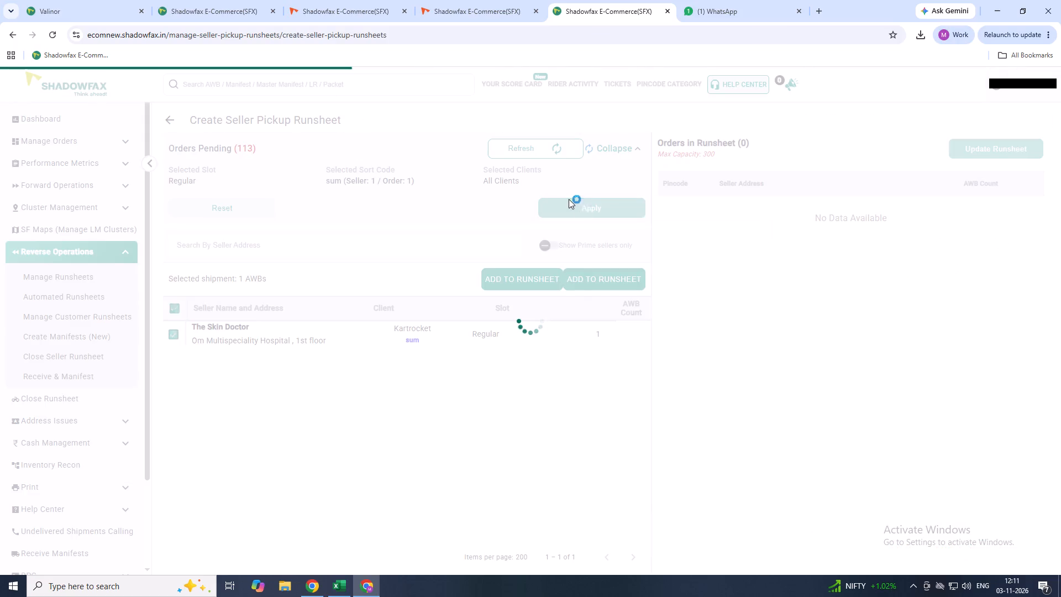
click(608, 284)
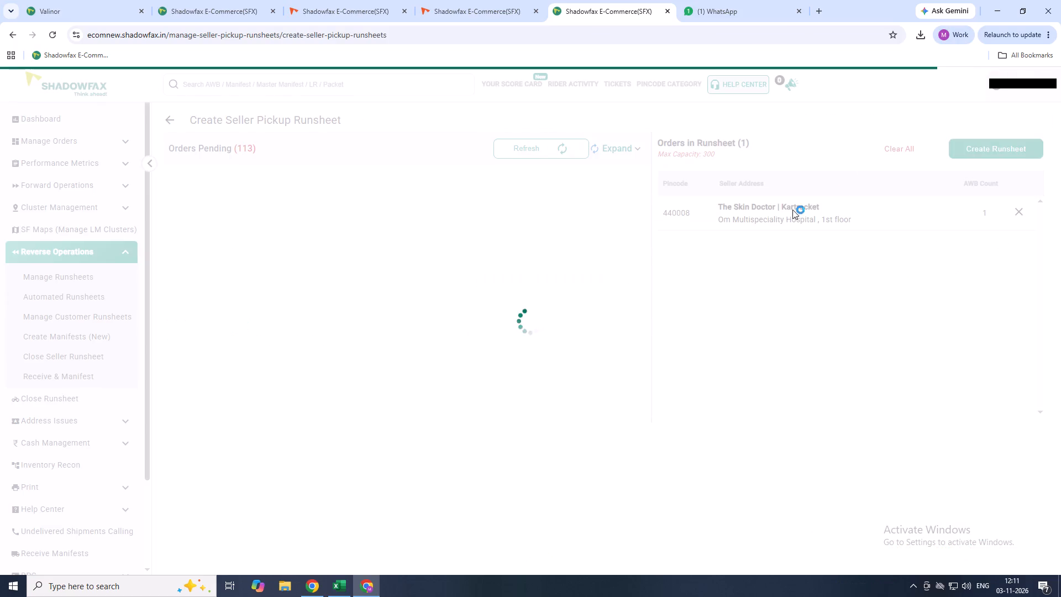
click(994, 146)
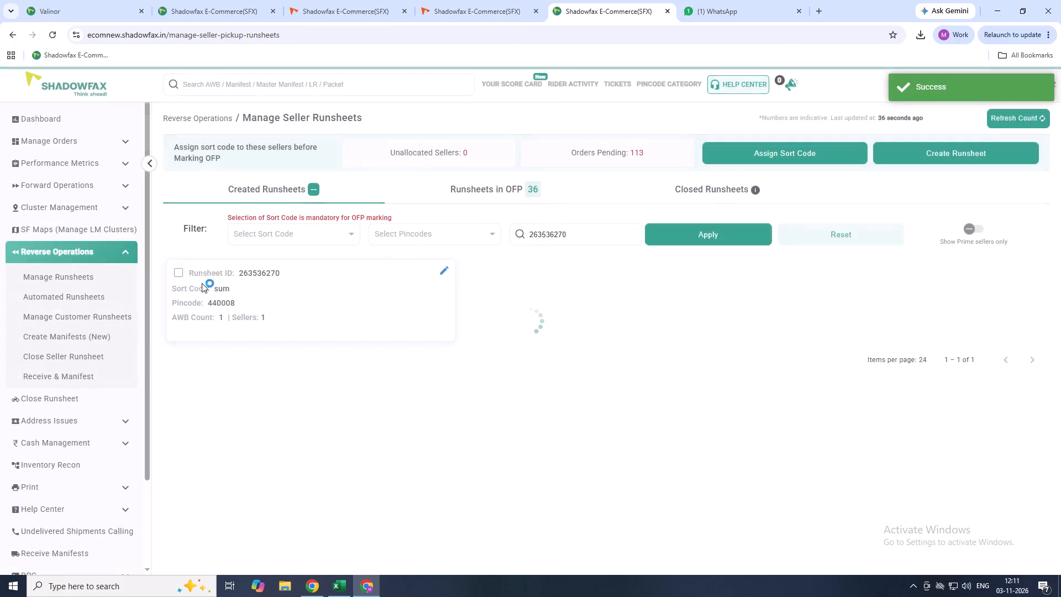
Mark the new runsheet as OFP under sort code sum, assigned to the first rider listed.
click(177, 269)
click(253, 242)
scroll(271, 345, down, 2)
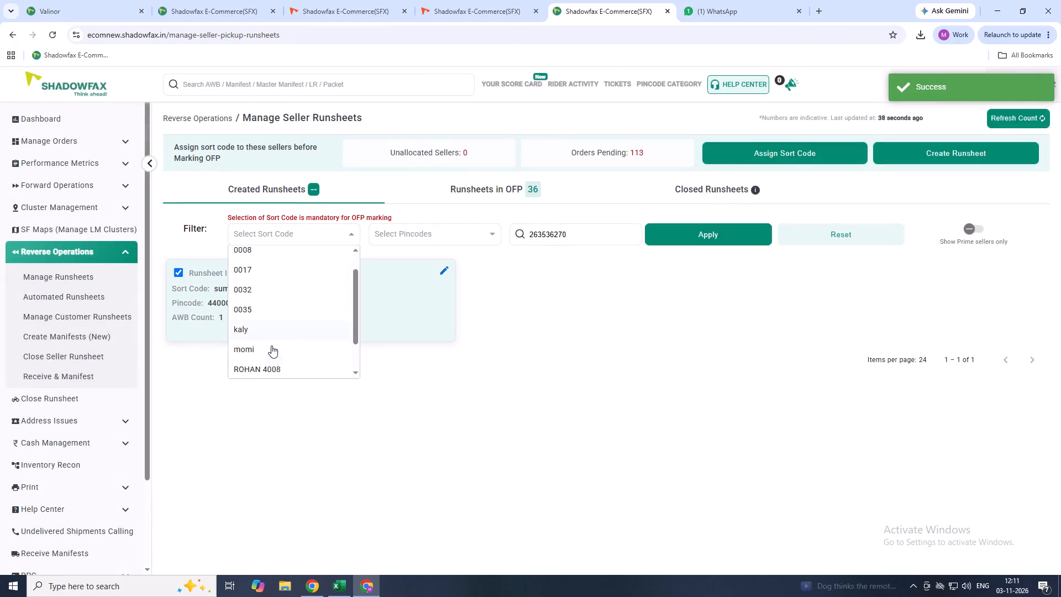
click(265, 348)
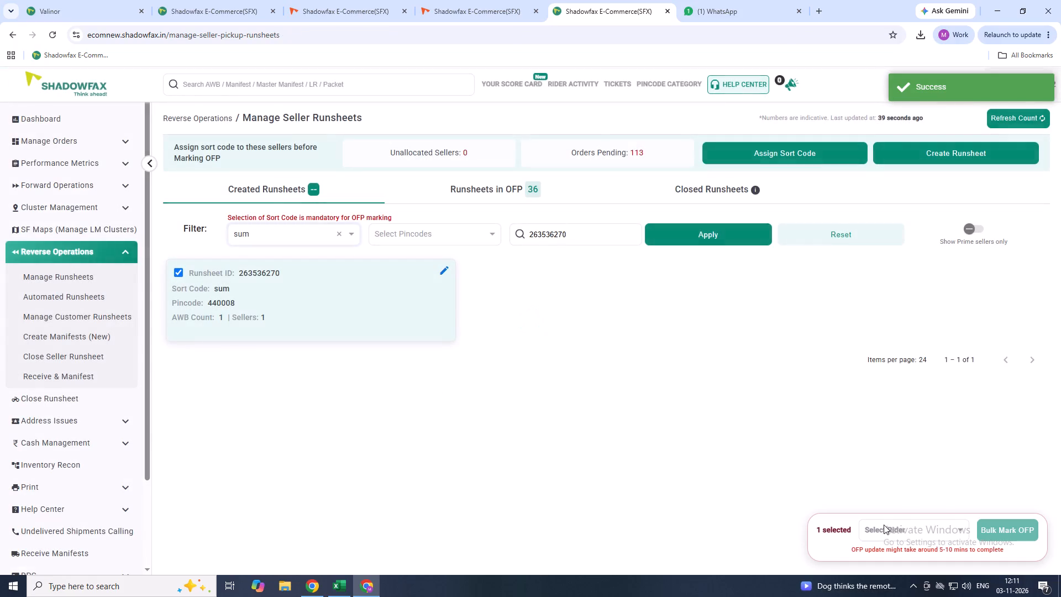
click(884, 525)
click(910, 395)
click(1000, 526)
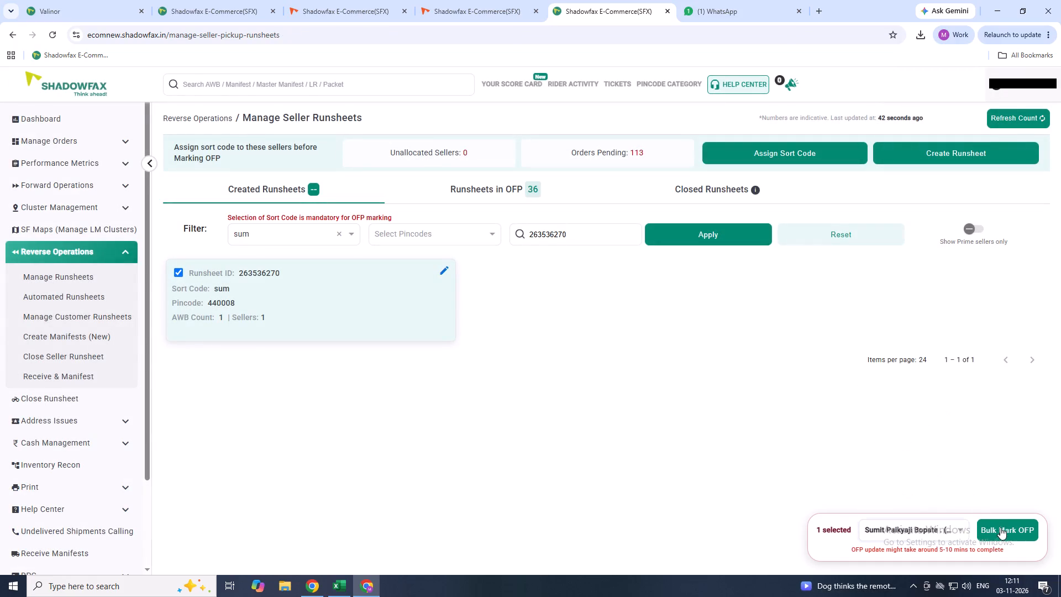
click(512, 380)
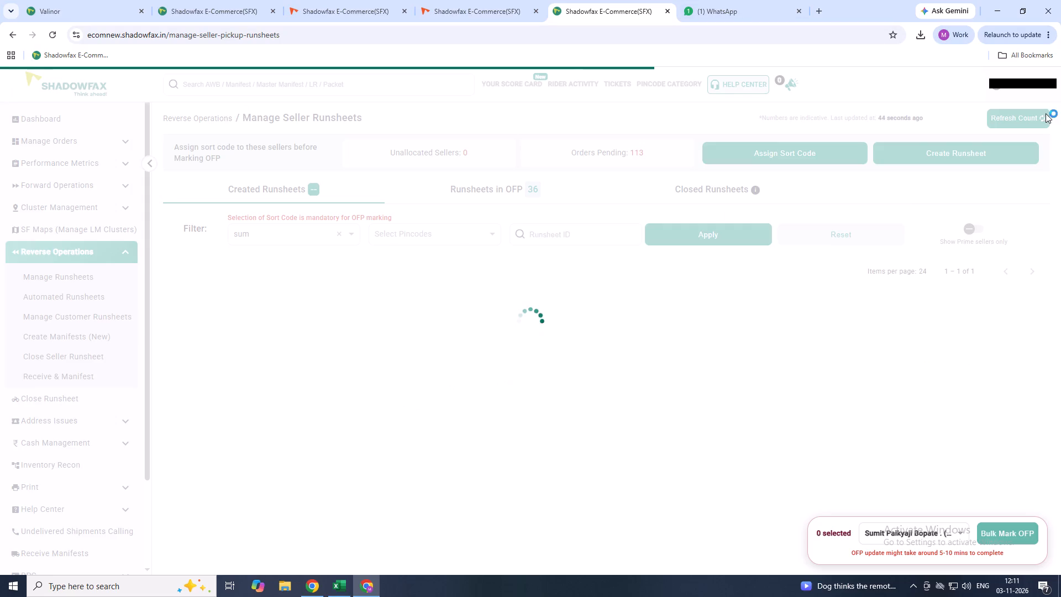
List the Regular-slot pending orders of sort code 0017 for a new seller pickup runsheet.
click(962, 150)
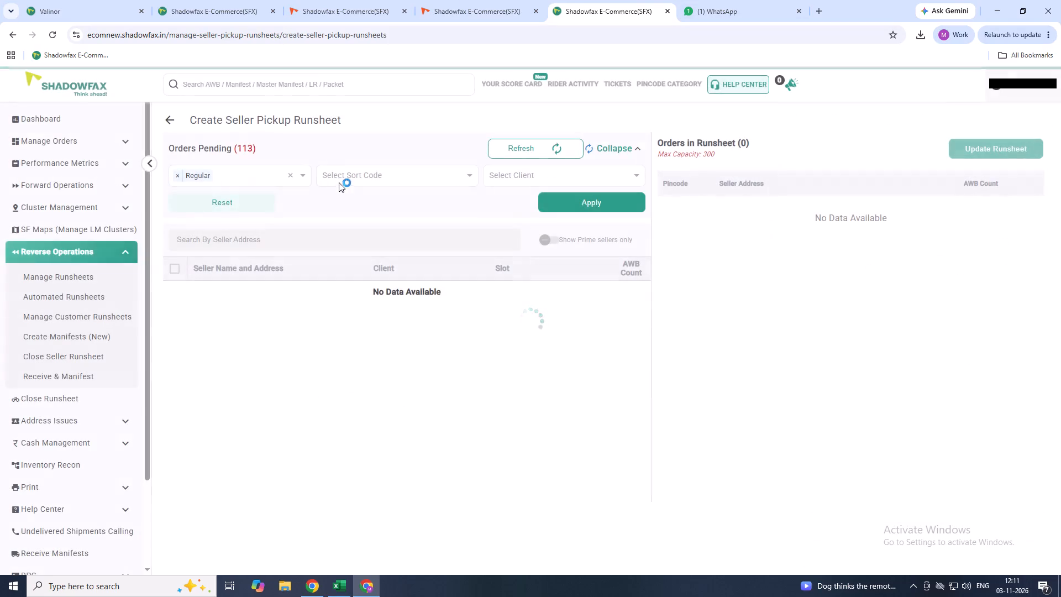
click(354, 185)
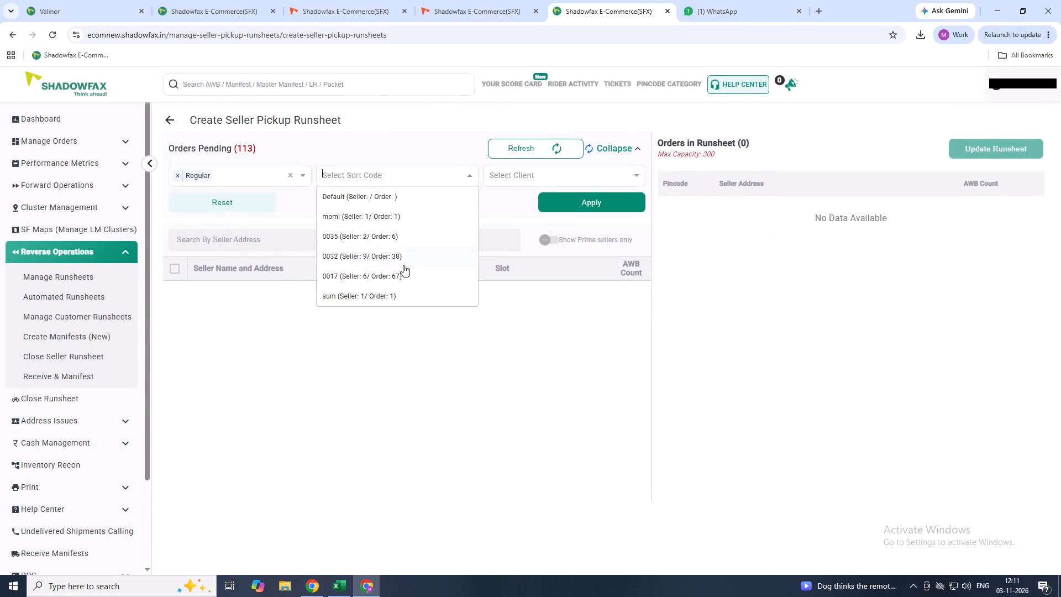
click(387, 273)
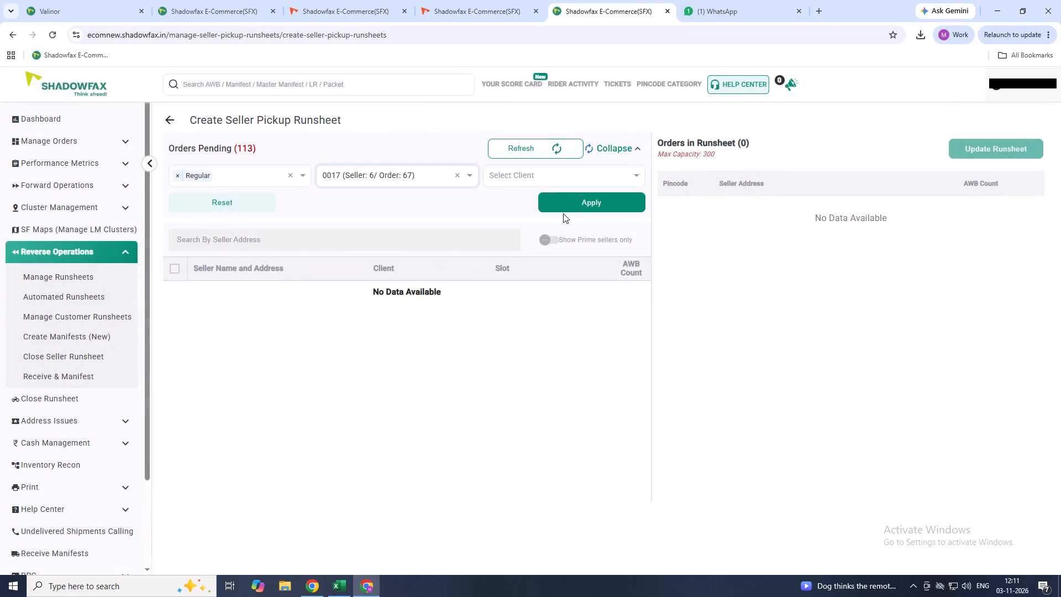
click(564, 213)
click(578, 202)
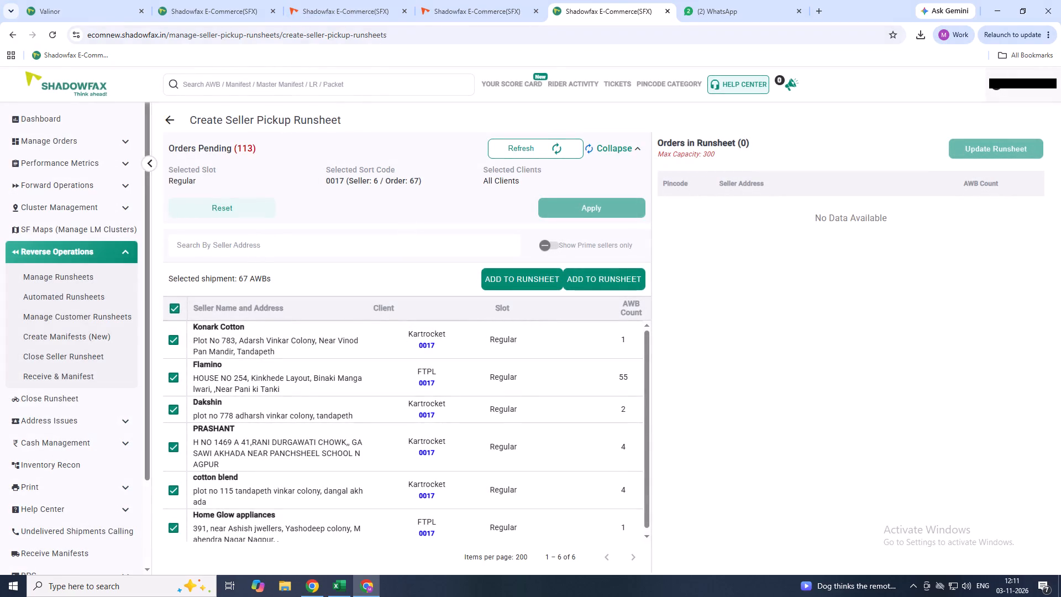
Check the reverse pickup load of each rider in the rider activity report.
click(333, 4)
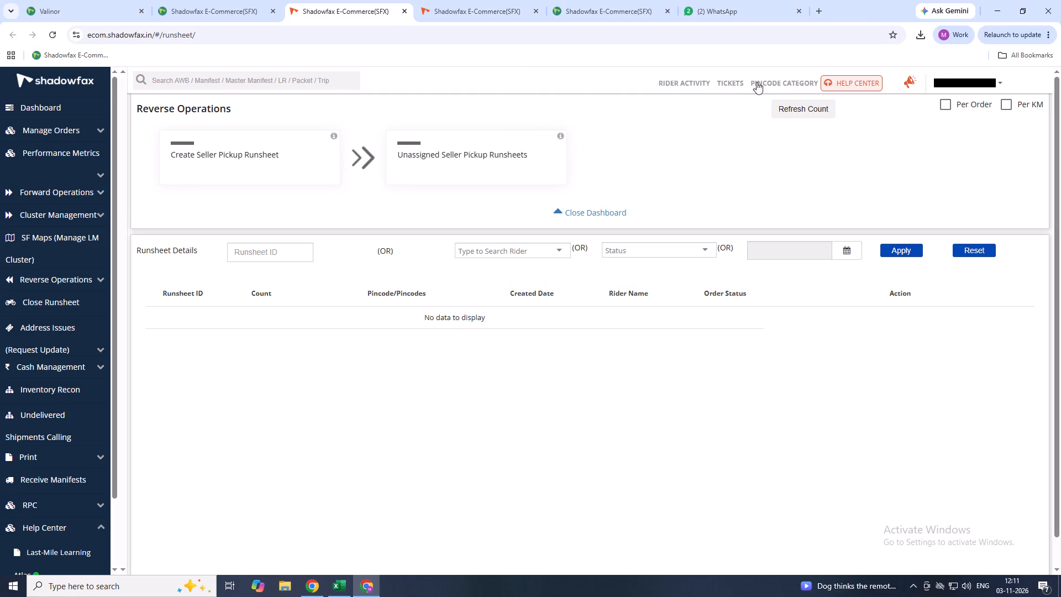
click(680, 84)
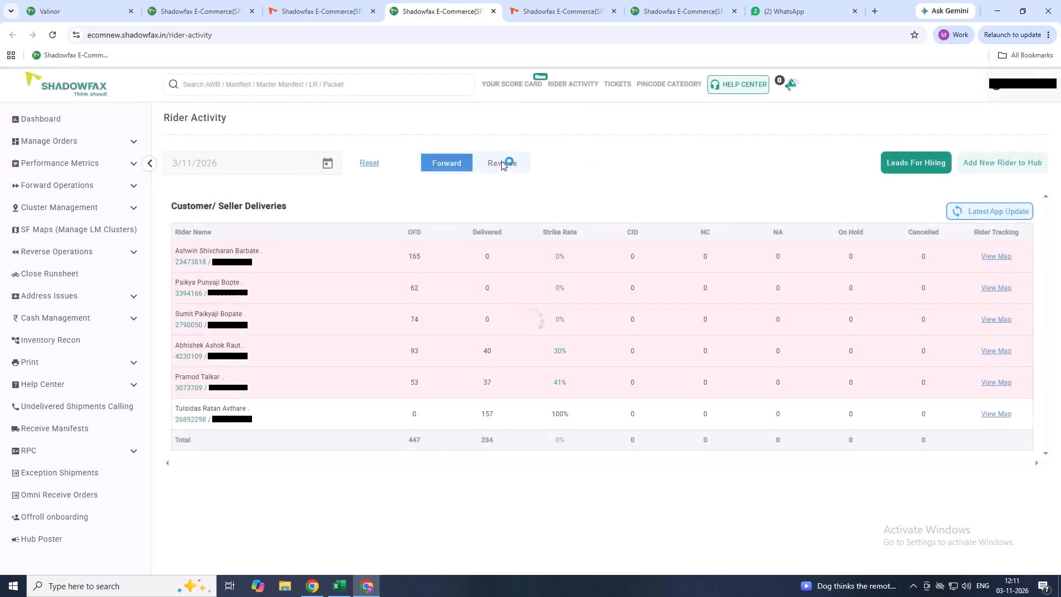
click(503, 159)
scroll(506, 165, down, 1)
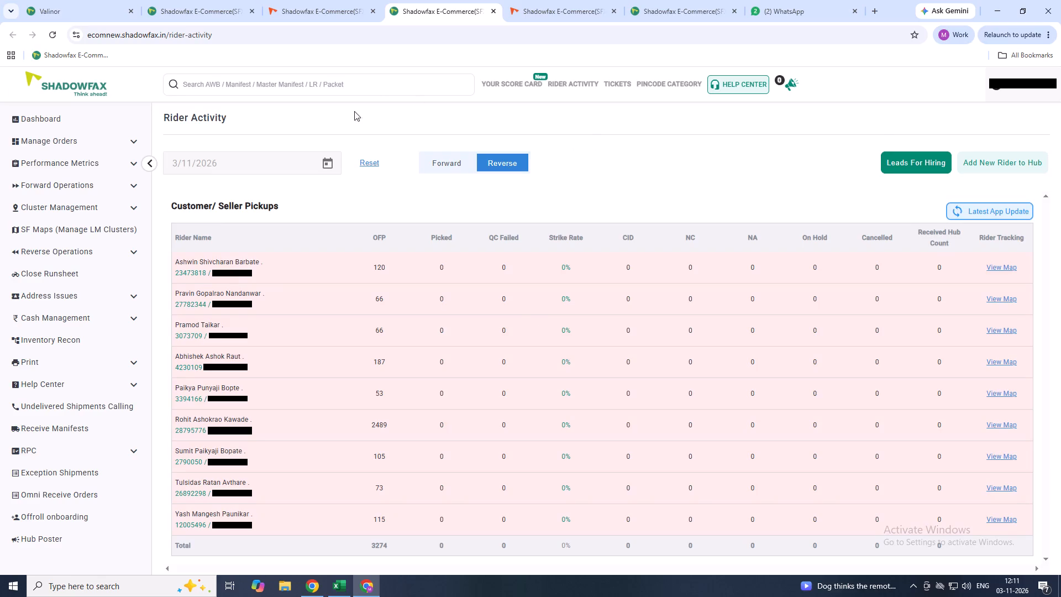
Refresh the dashboard counts and open seller runsheet management by way of the seller orders to pick up.
click(39, 114)
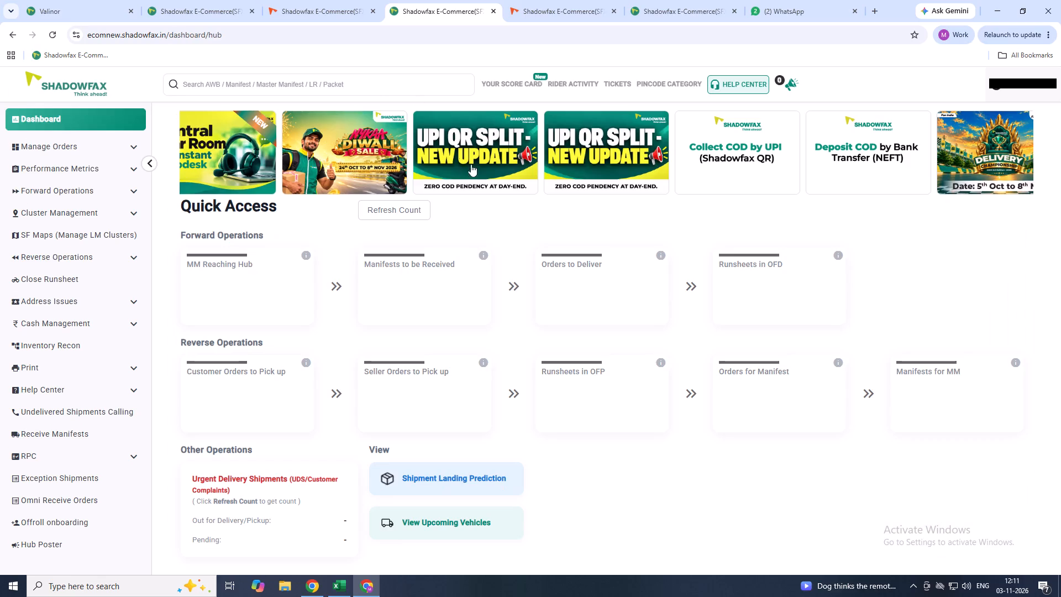
click(400, 214)
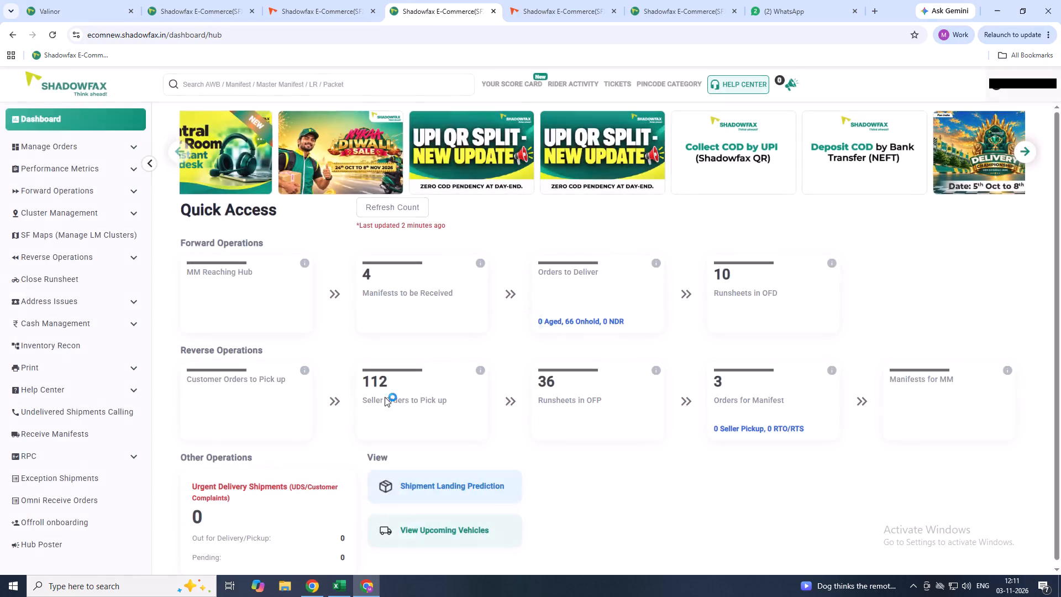
click(387, 396)
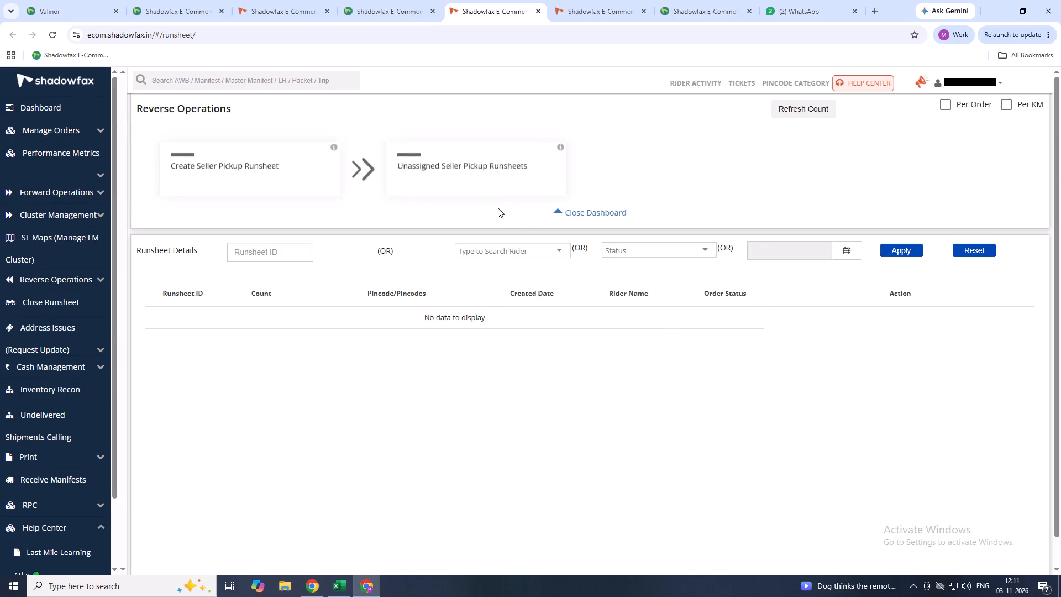
click(485, 165)
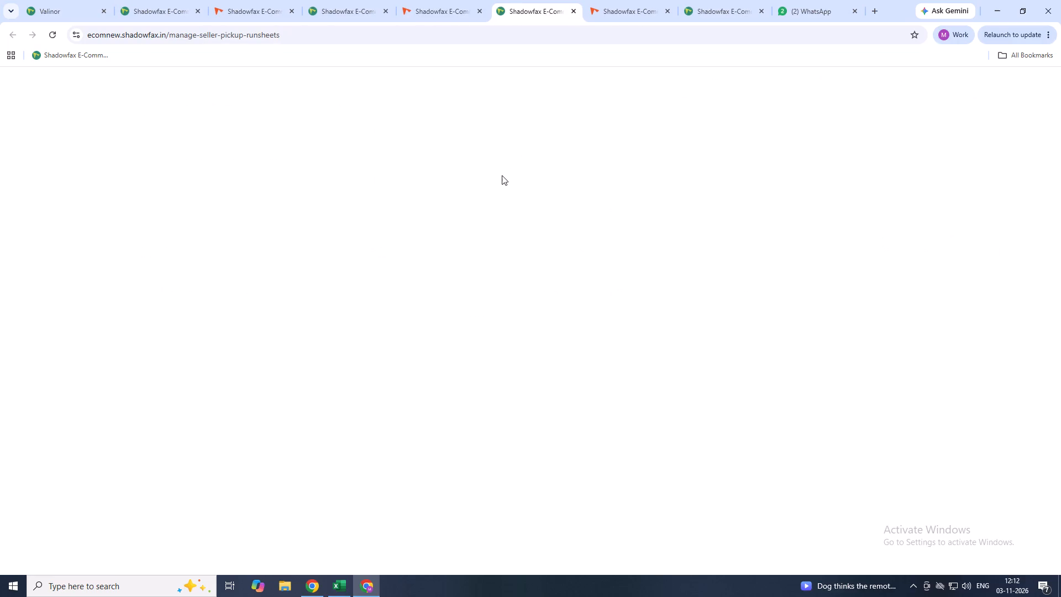
Create a seller pickup runsheet from the Regular-slot pending orders with sort code 0017, leaving out the seller Flamino.
click(936, 153)
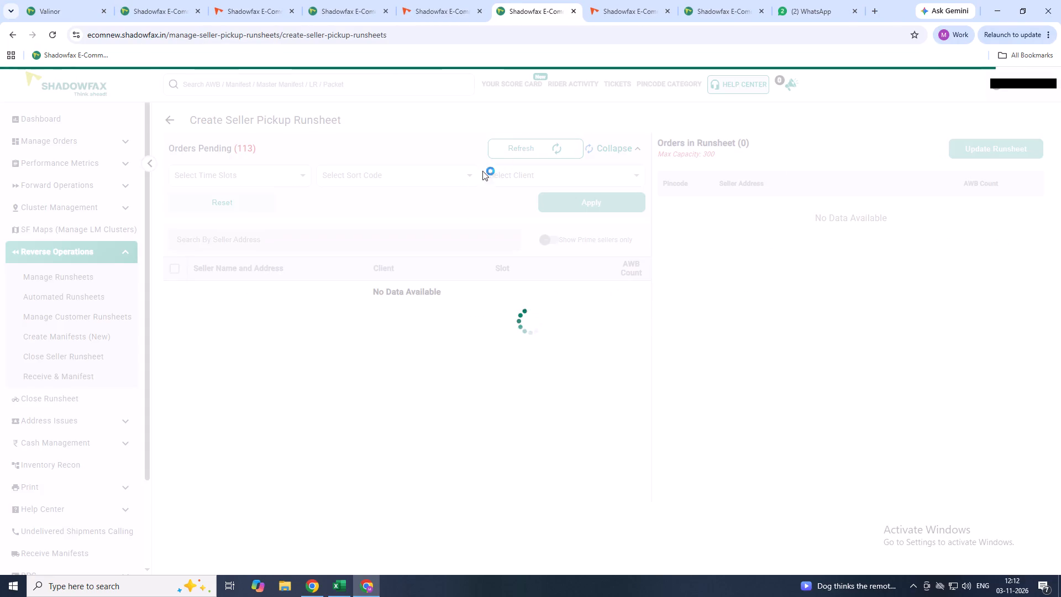
click(404, 181)
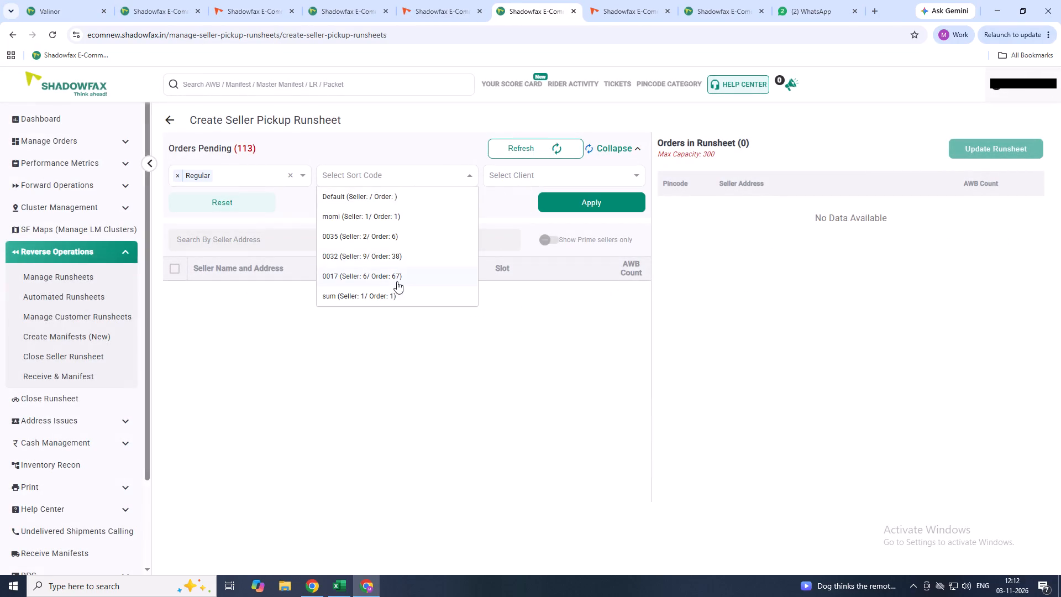
click(395, 277)
double_click(593, 200)
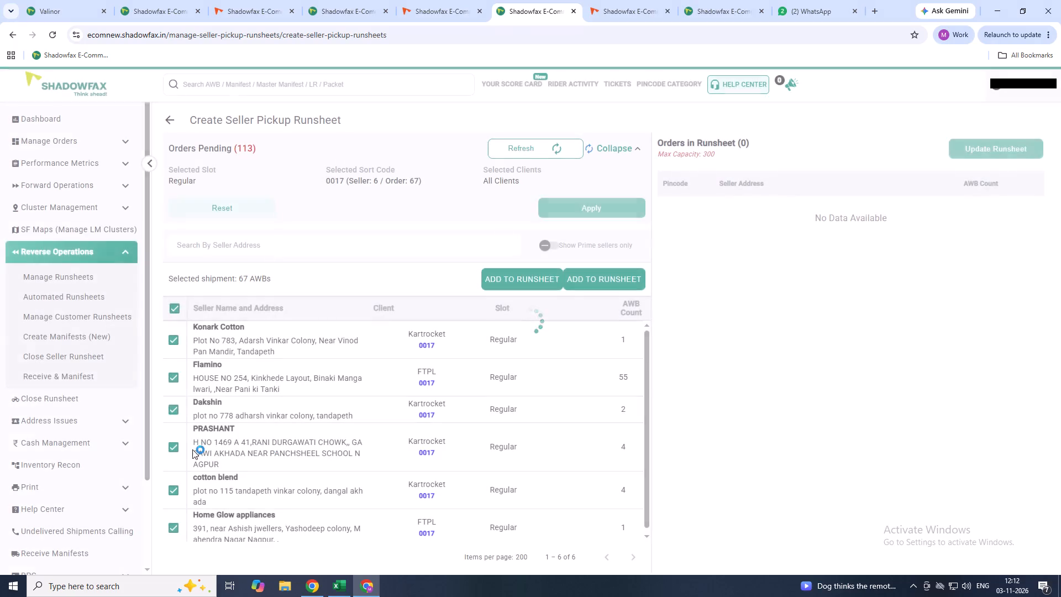
click(174, 382)
click(615, 276)
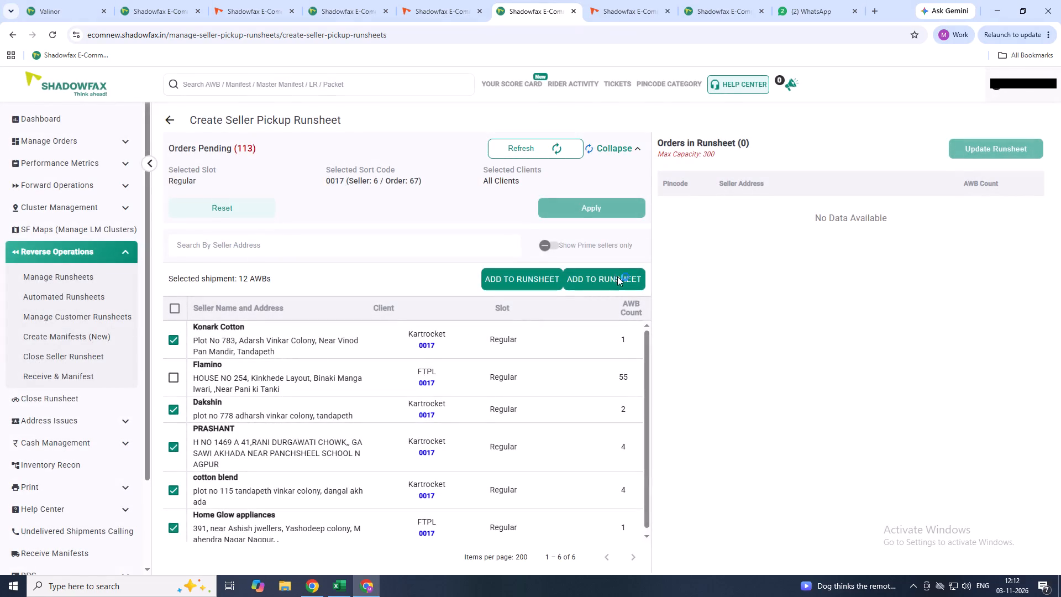
click(1004, 146)
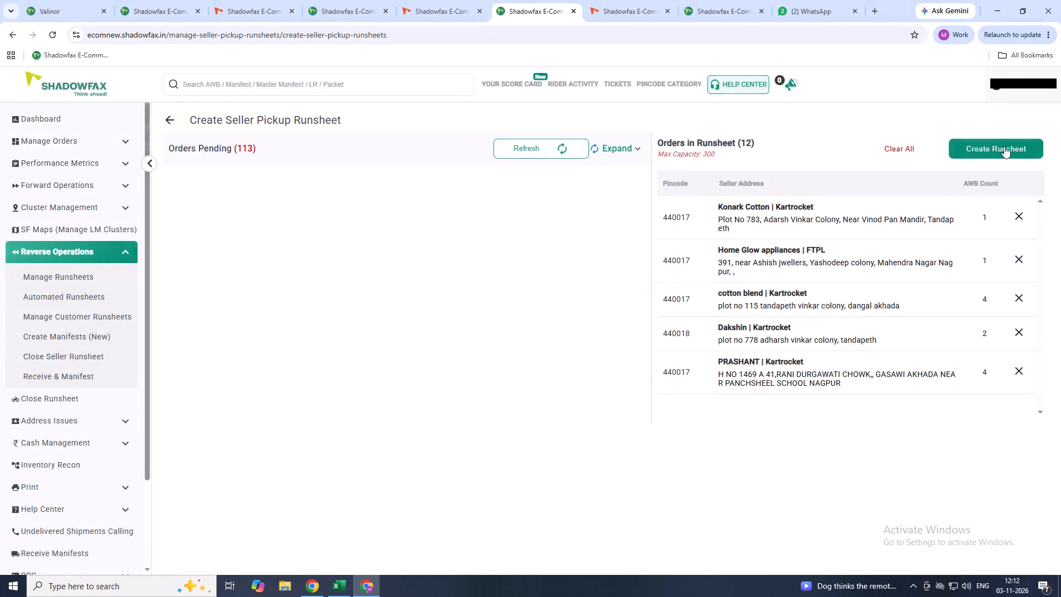
click(1005, 149)
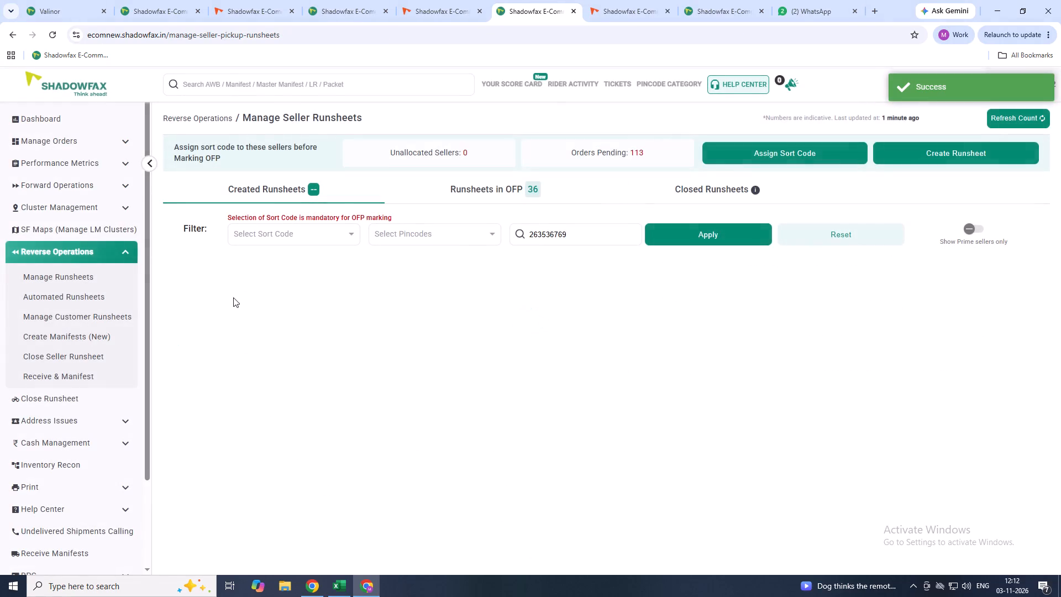
Mark the new runsheet as OFP under sort code 0017, assigned to the sixth rider listed, without the large vehicle option.
click(182, 273)
click(291, 232)
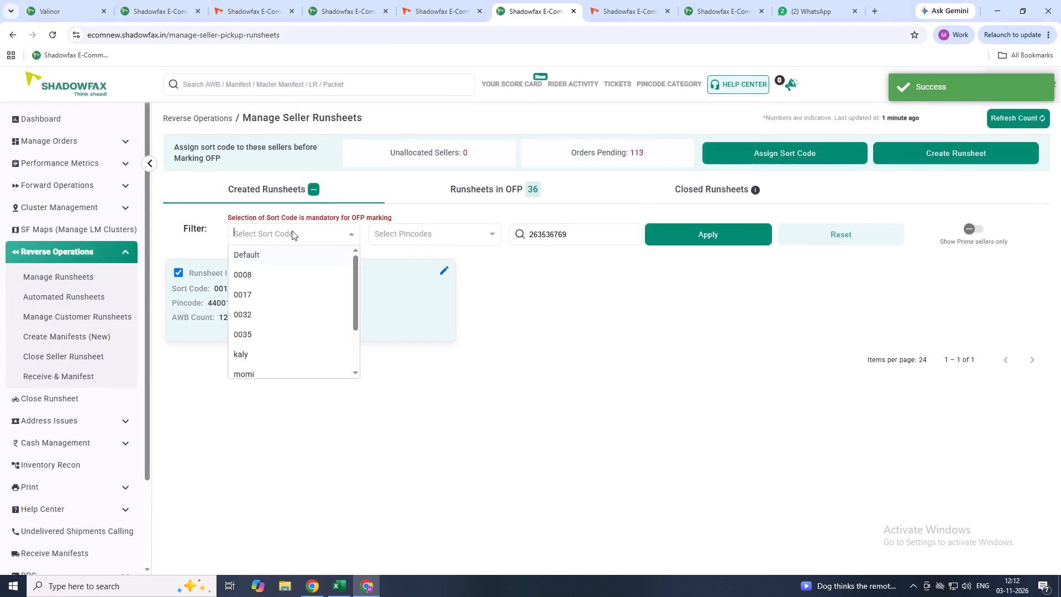
click(267, 292)
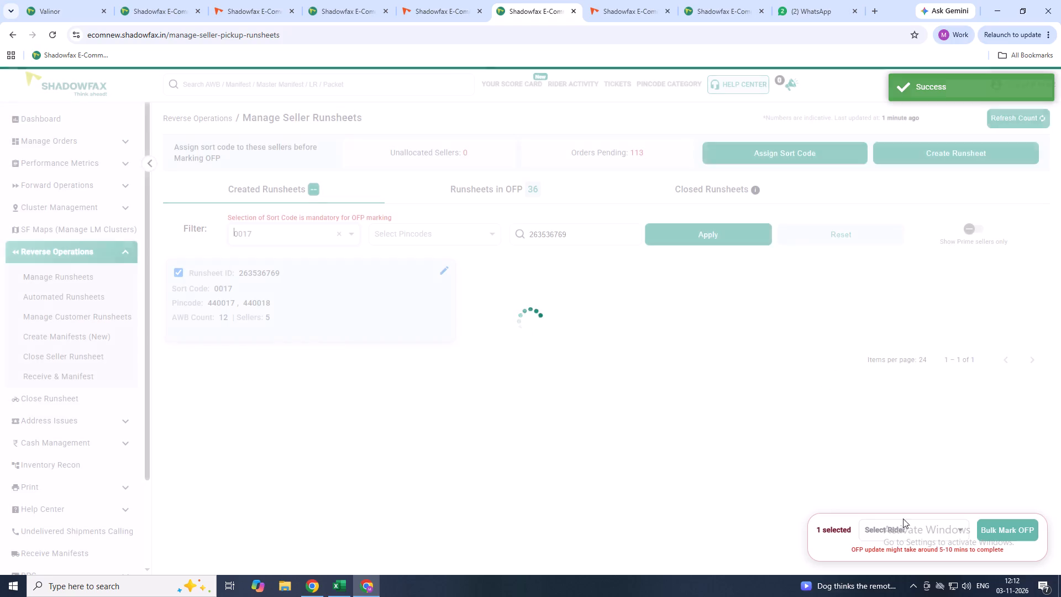
click(903, 527)
click(906, 496)
click(1001, 517)
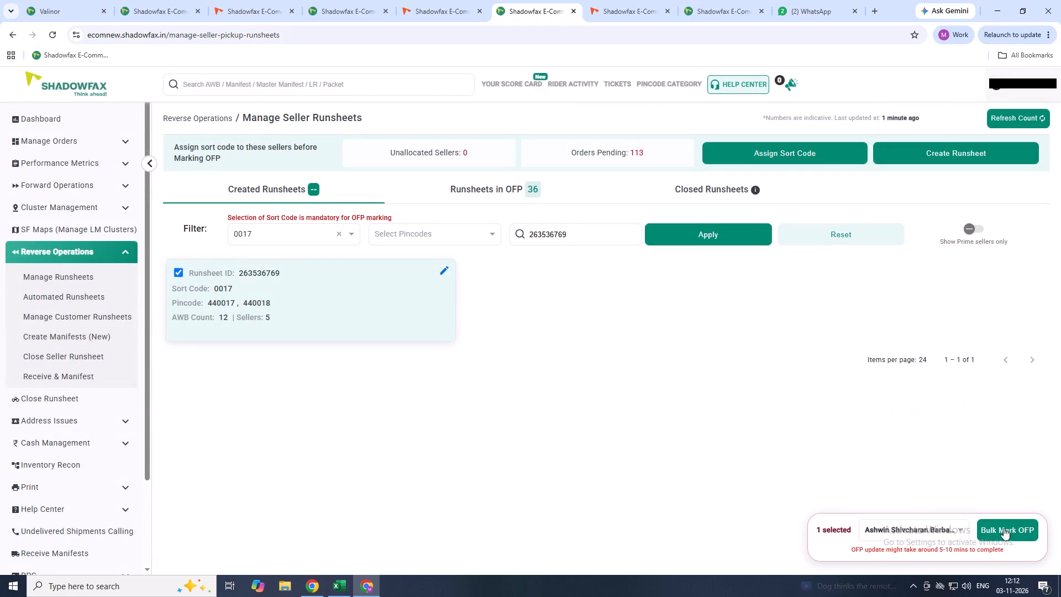
click(1004, 528)
click(560, 389)
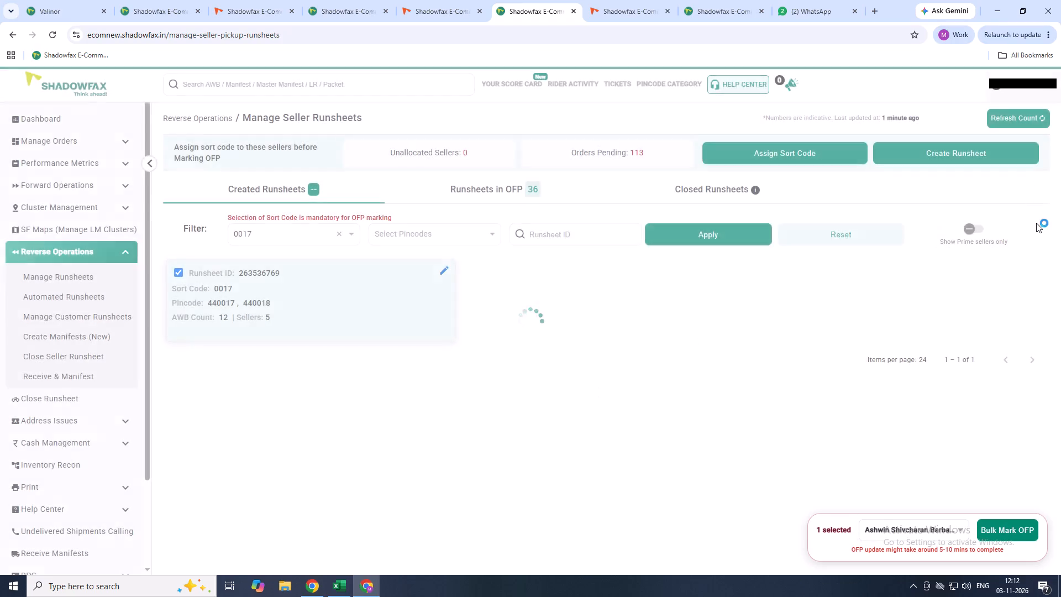
Create a second Regular-slot runsheet with sort code 0017 for the remaining seller, Flamino.
click(992, 159)
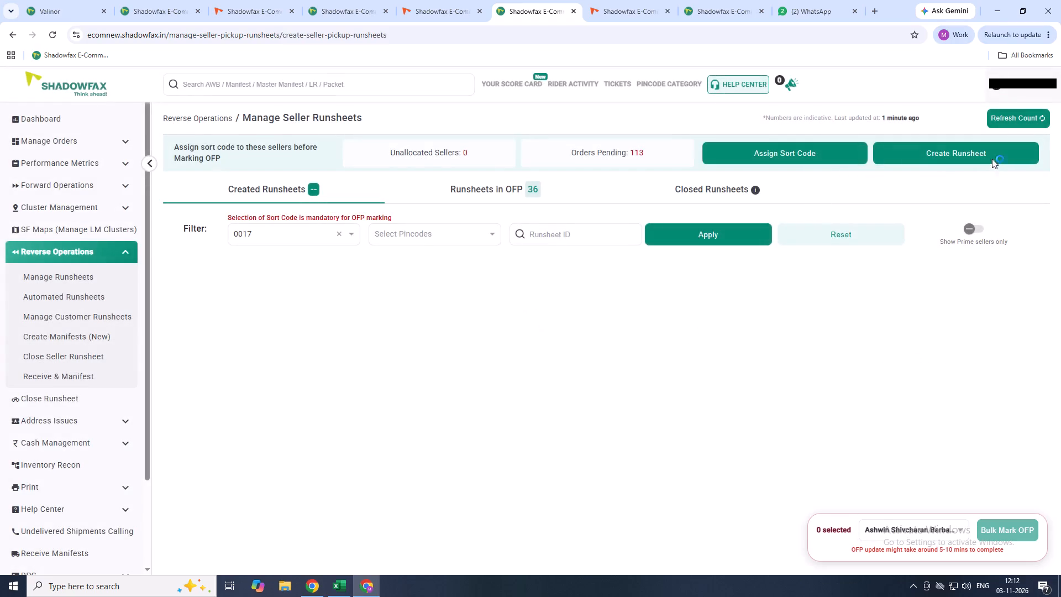
click(361, 176)
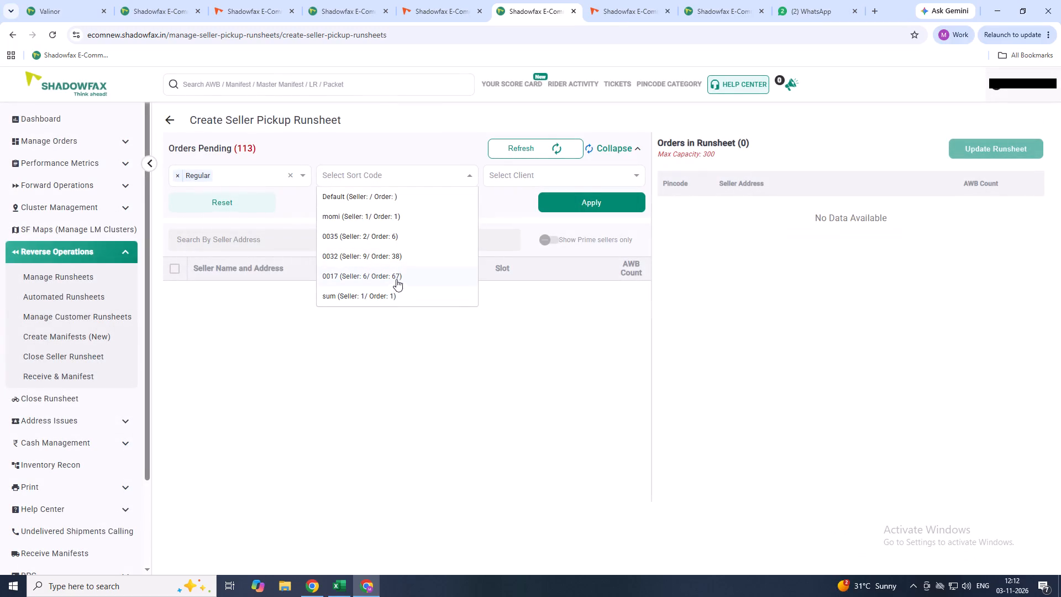
click(388, 272)
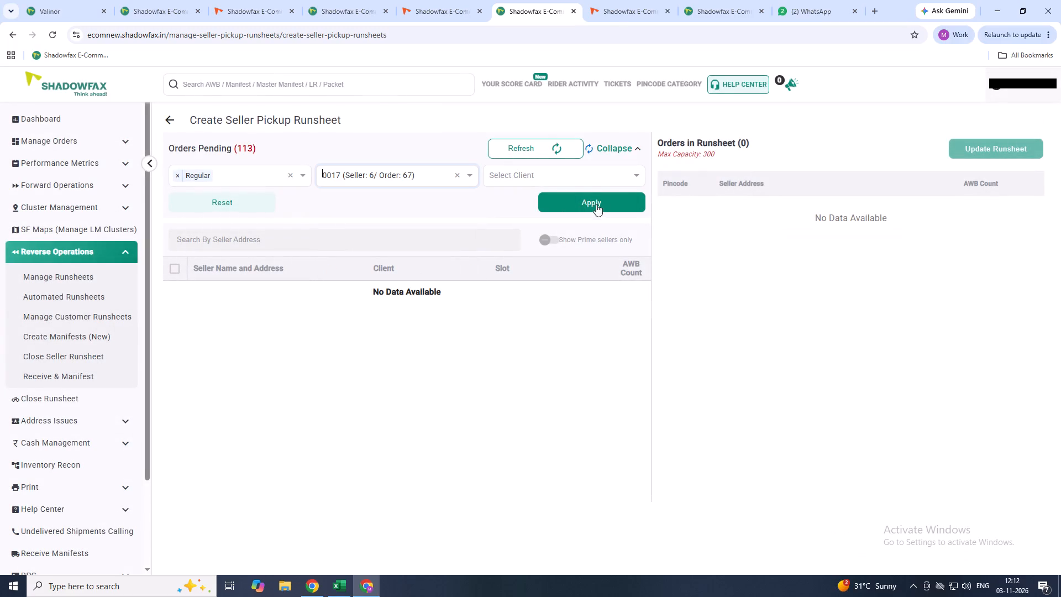
click(593, 196)
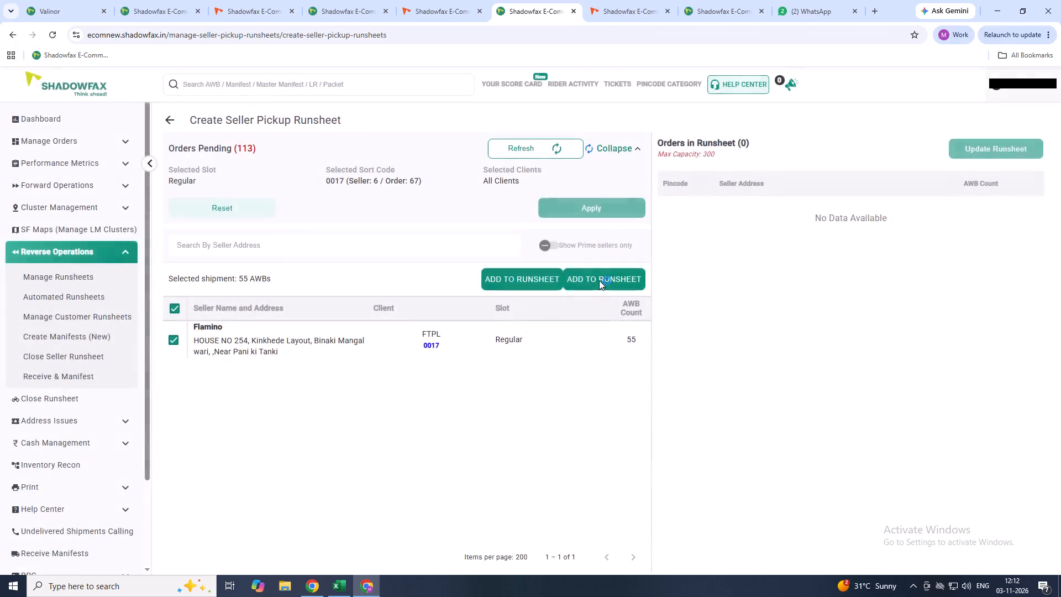
click(597, 280)
click(963, 150)
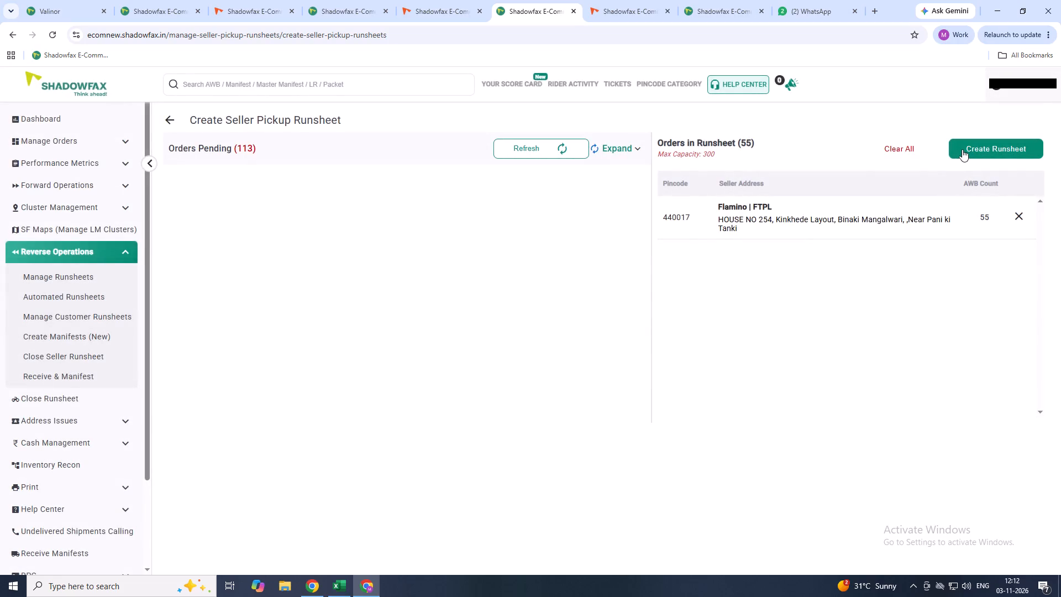
click(967, 155)
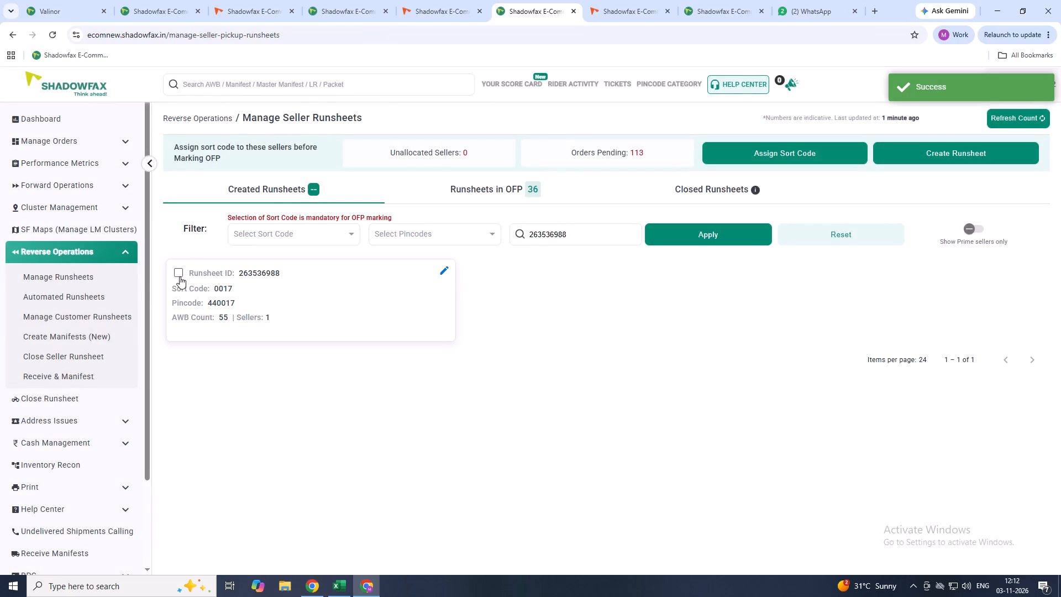
Mark the Flamino runsheet as OFP under sort code 0017, assigned to the third rider matching "pra", without the large vehicle option.
click(178, 275)
click(305, 229)
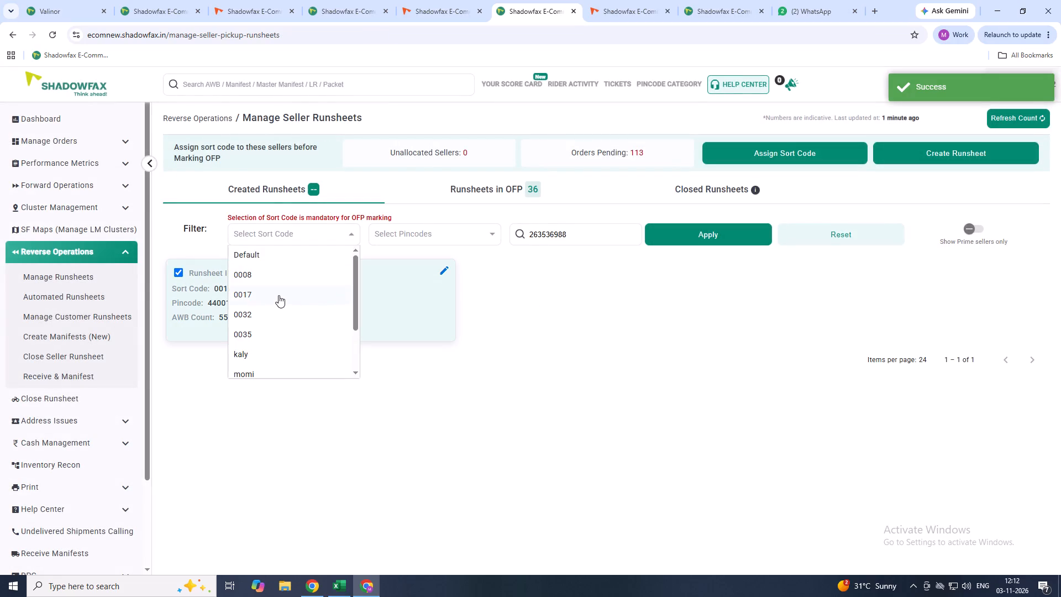
double_click(278, 294)
click(926, 526)
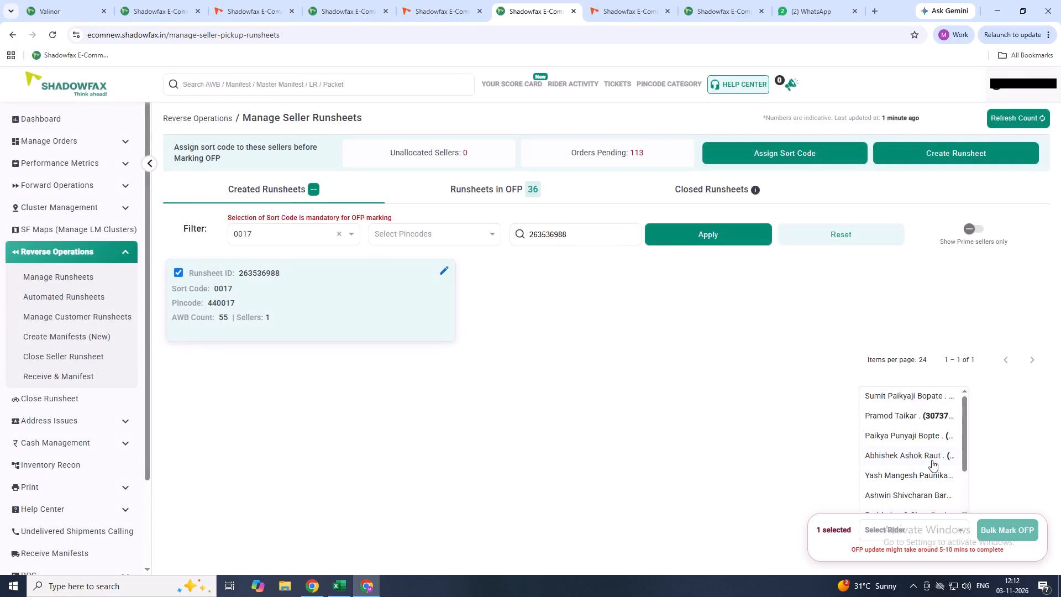
key(a)
key(s)
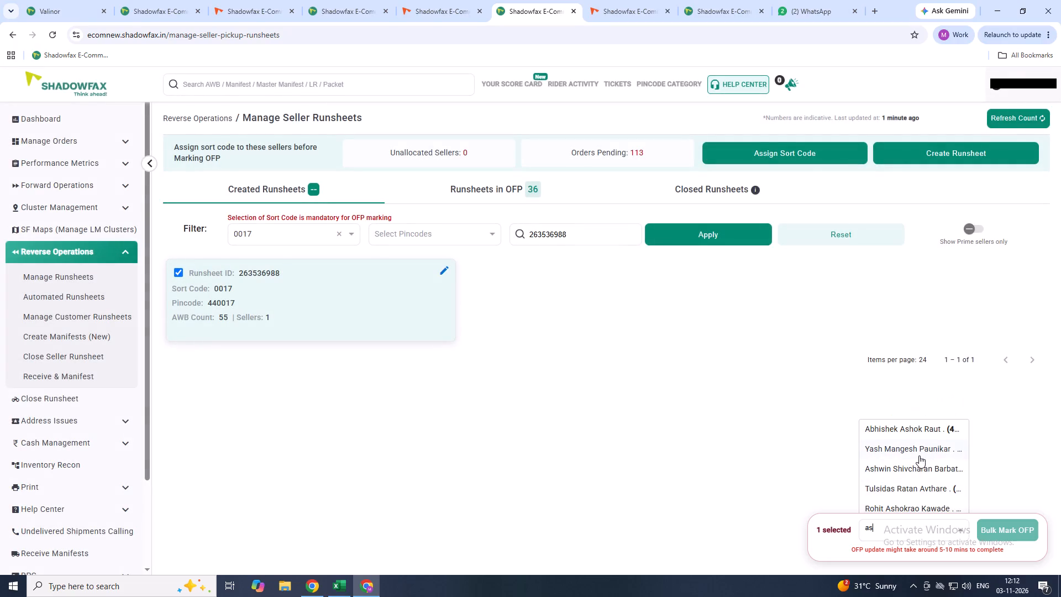
key(BackSpace)
key(BackSpace)
key(BackSpace)
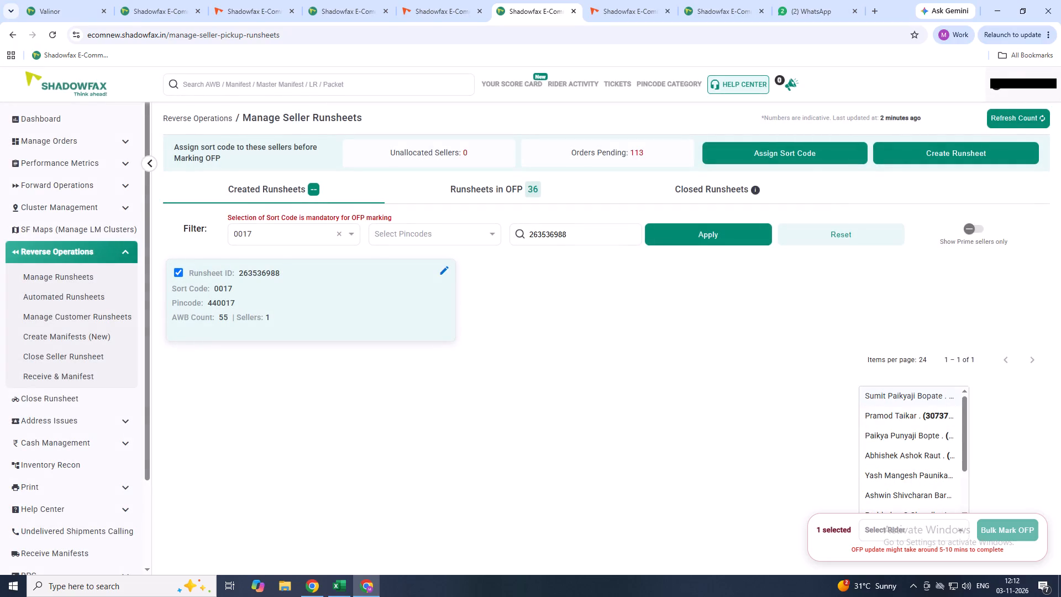
text(pra)
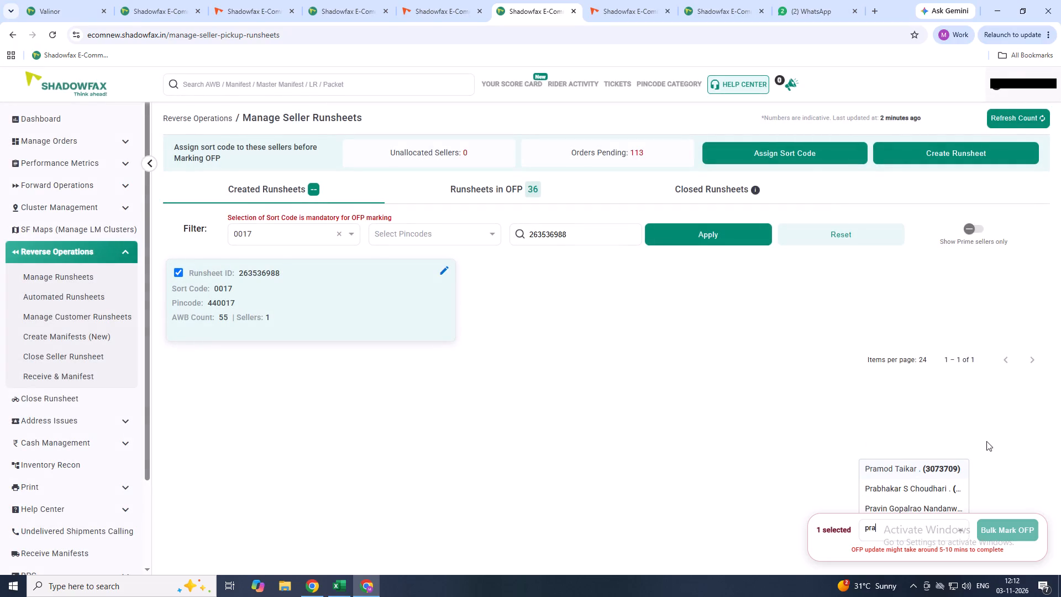
click(939, 506)
click(990, 528)
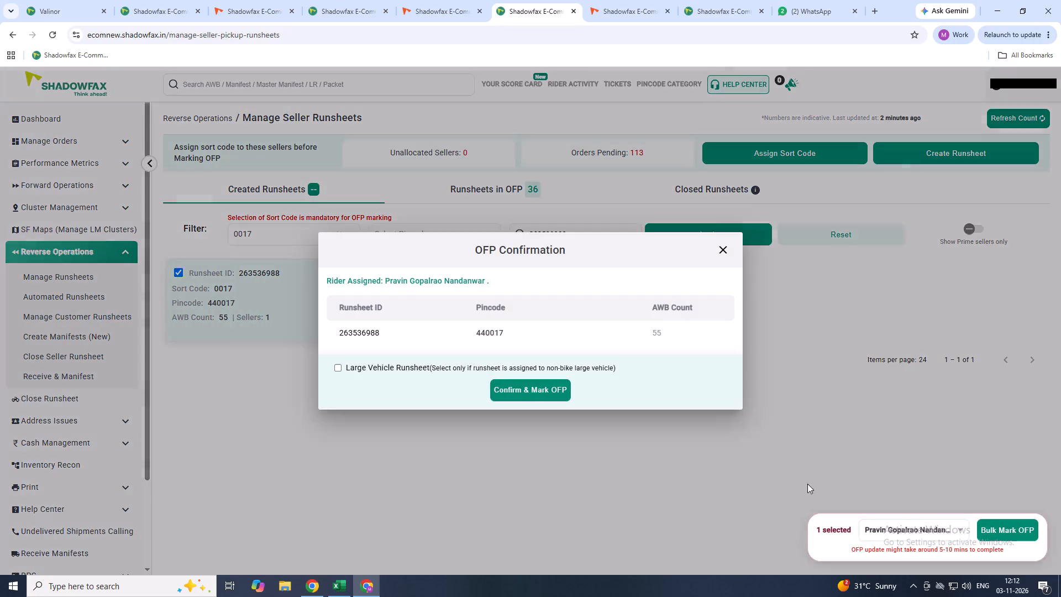
click(547, 395)
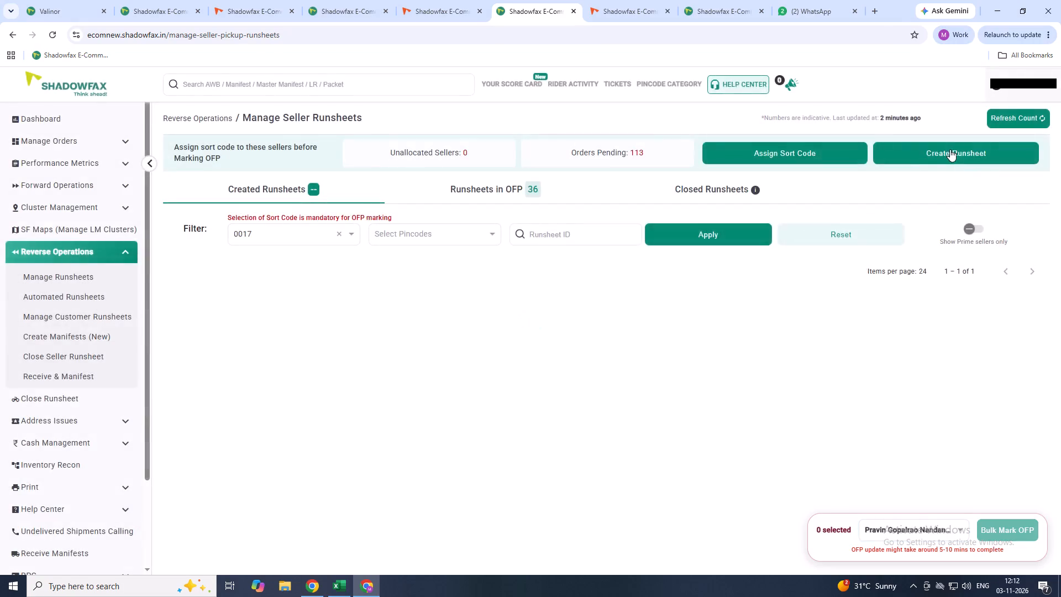
Create a seller pickup runsheet from all the Regular-slot pending orders with sort code 0035.
click(950, 149)
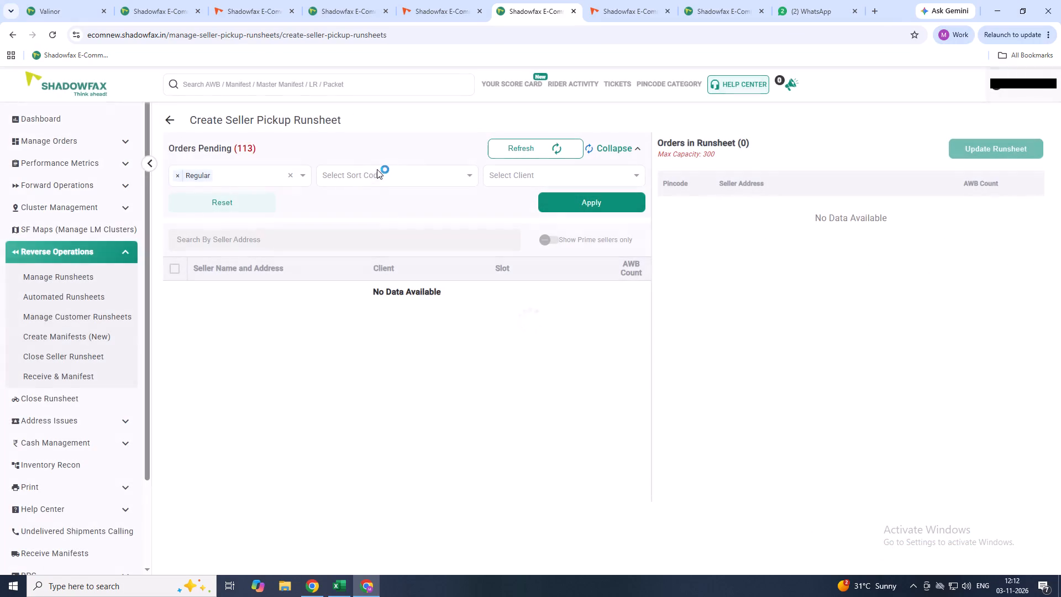
click(377, 169)
click(387, 176)
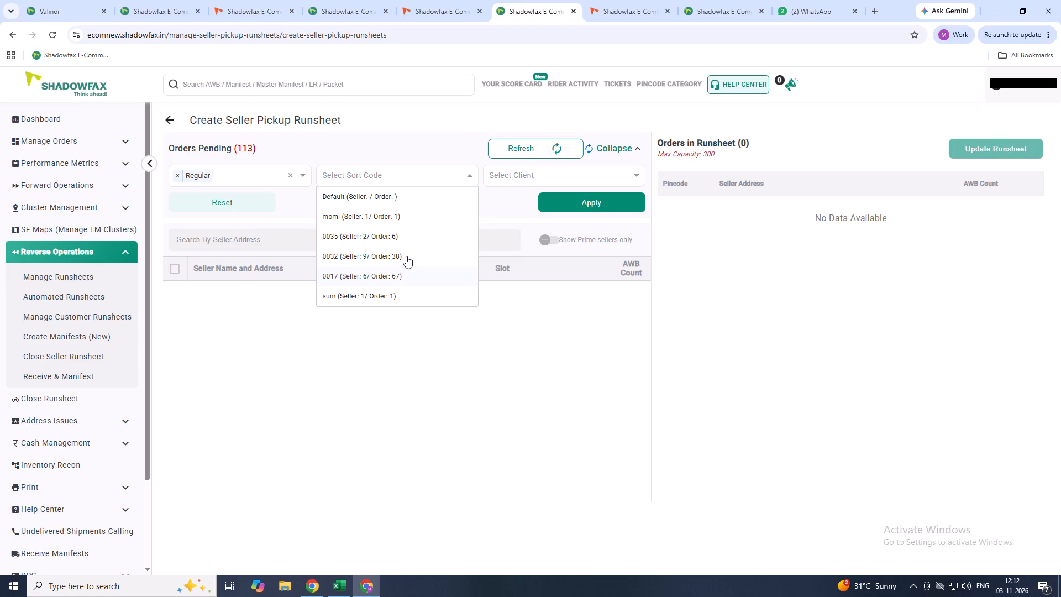
click(387, 235)
click(556, 199)
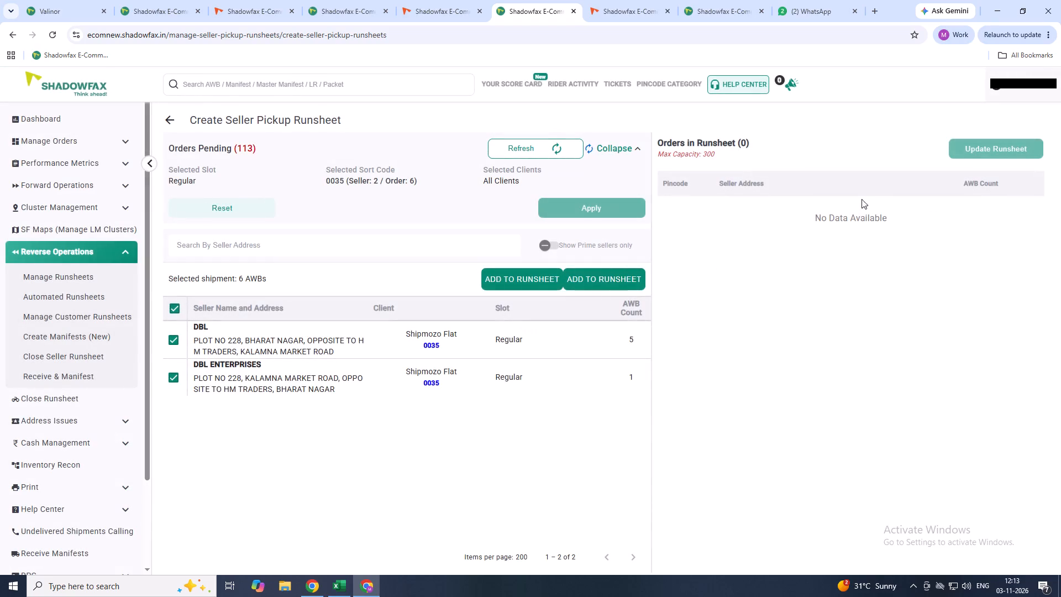
click(600, 277)
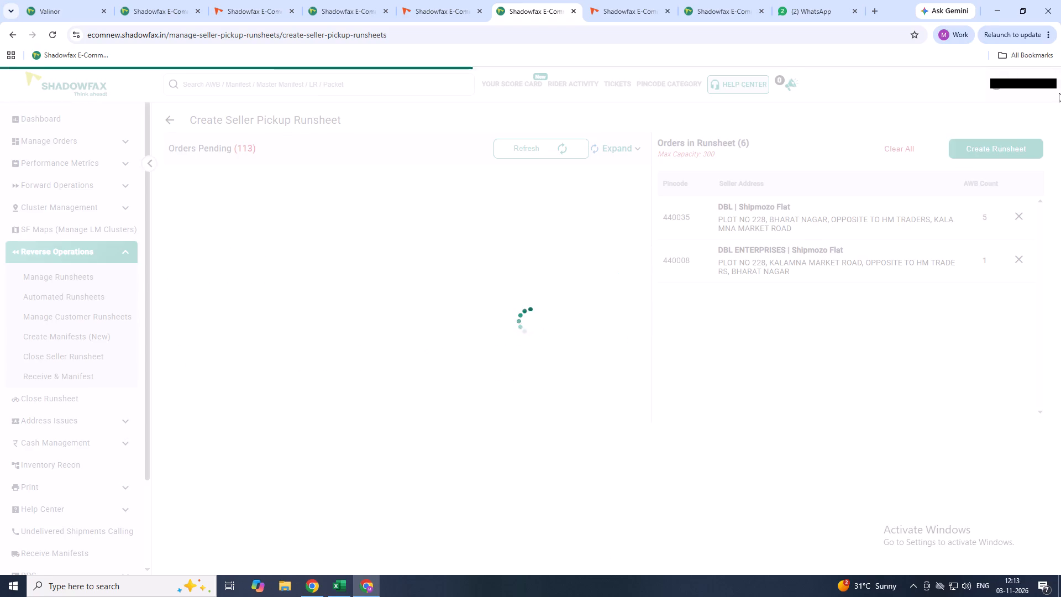
click(1007, 139)
click(1013, 148)
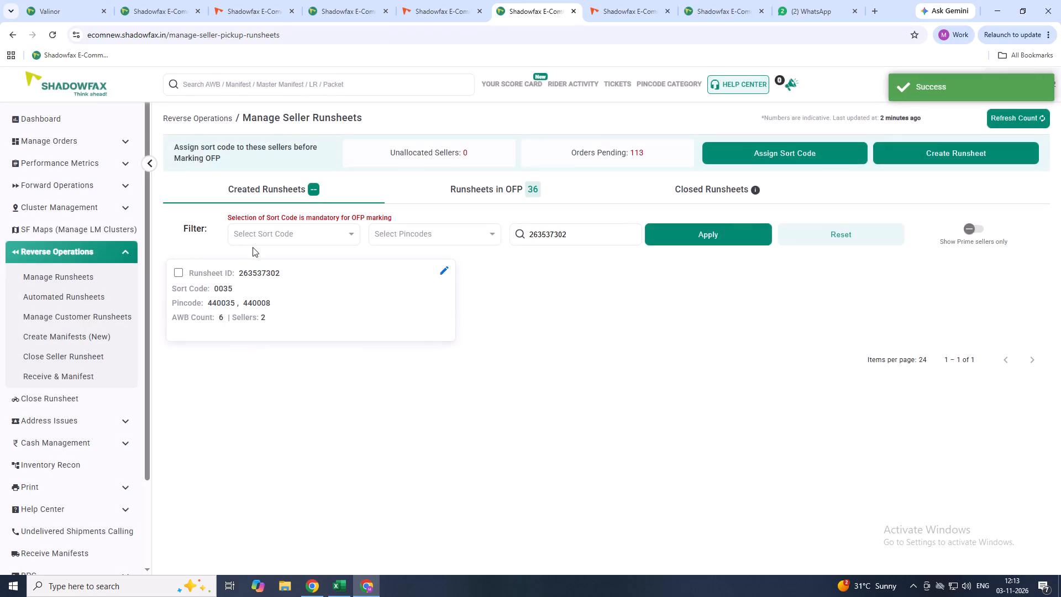
Mark the new runsheet as OFP under sort code 0035, assigned to the second rider listed, without the large vehicle option.
click(182, 271)
click(290, 235)
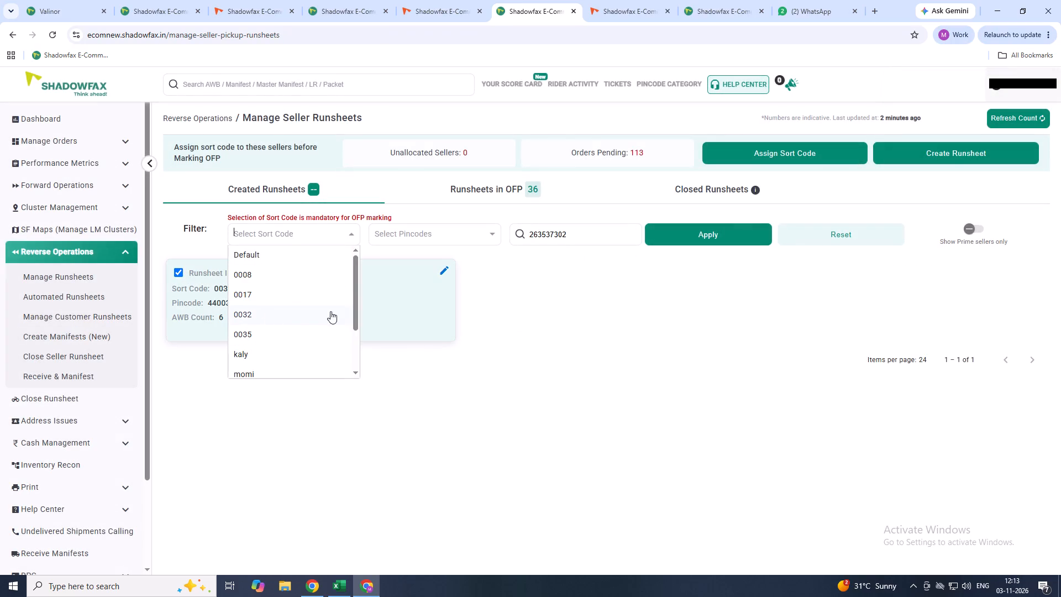
click(559, 368)
click(320, 238)
click(264, 335)
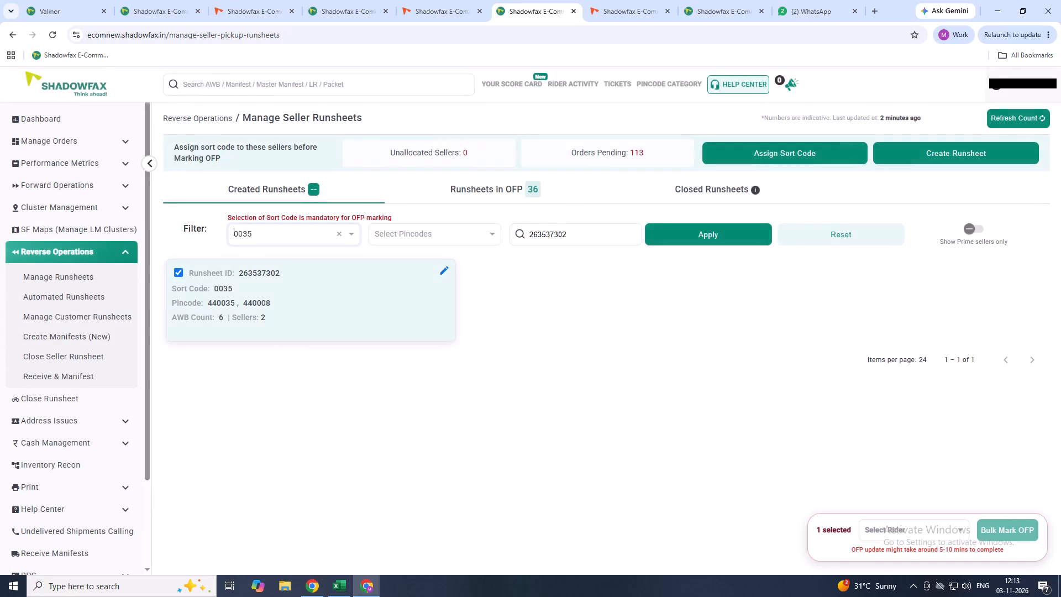
click(922, 535)
click(900, 416)
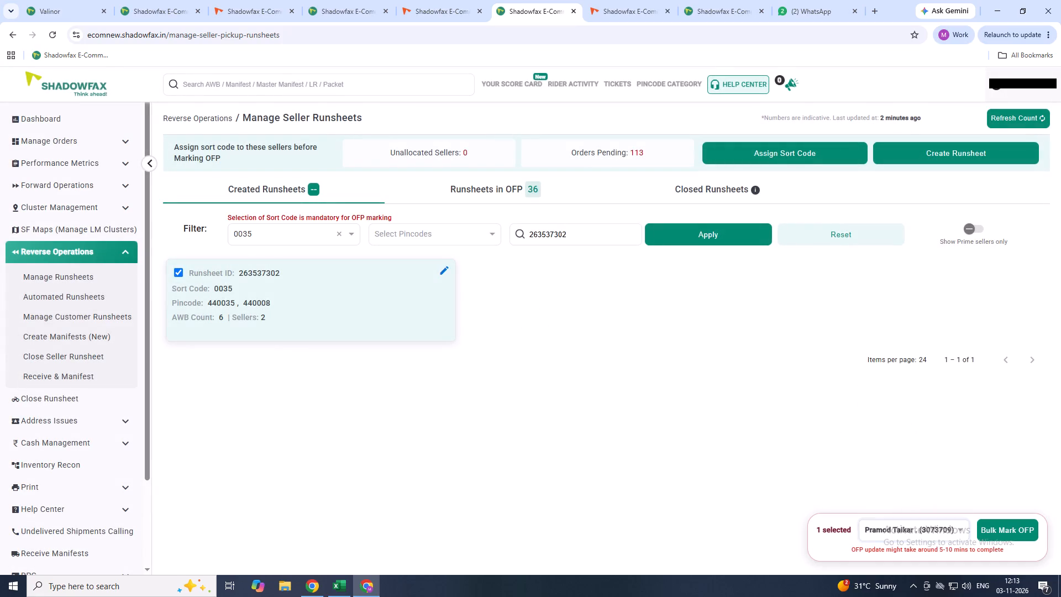
click(1009, 537)
click(517, 385)
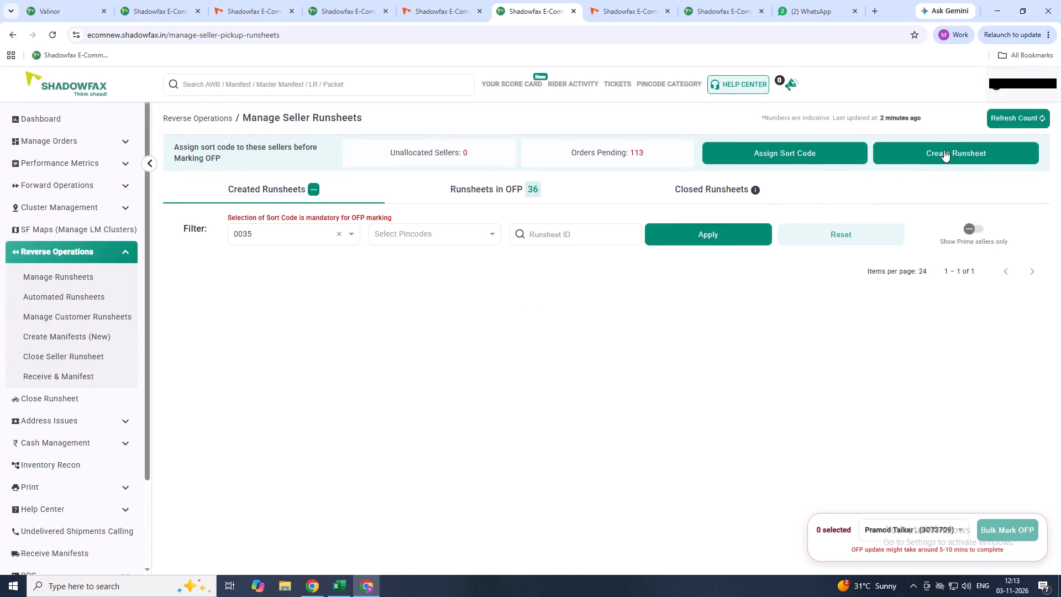
Create a seller pickup runsheet from all the Regular-slot pending orders with sort code momi.
click(944, 150)
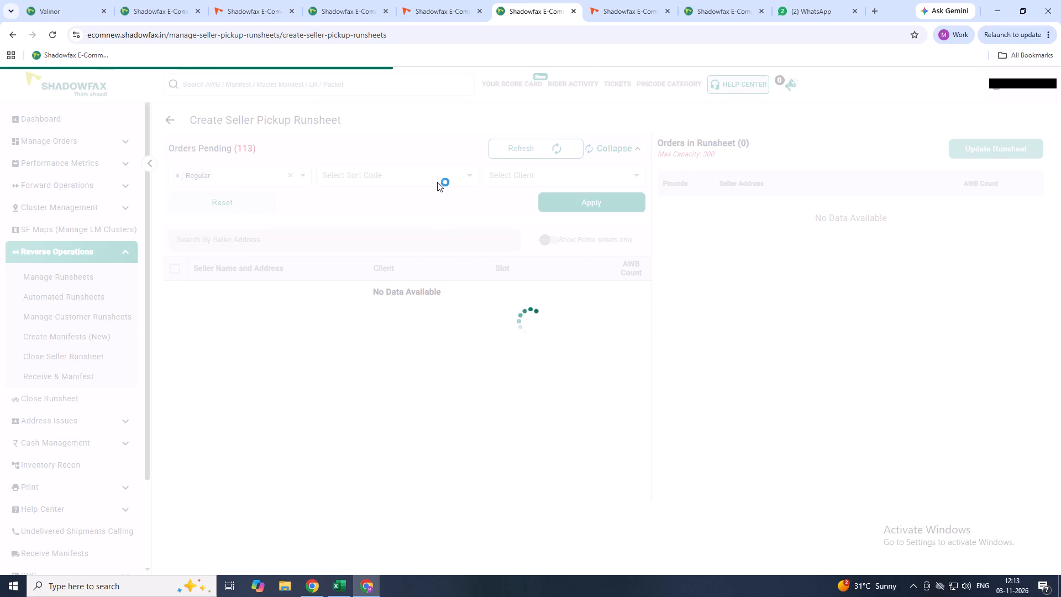
click(439, 177)
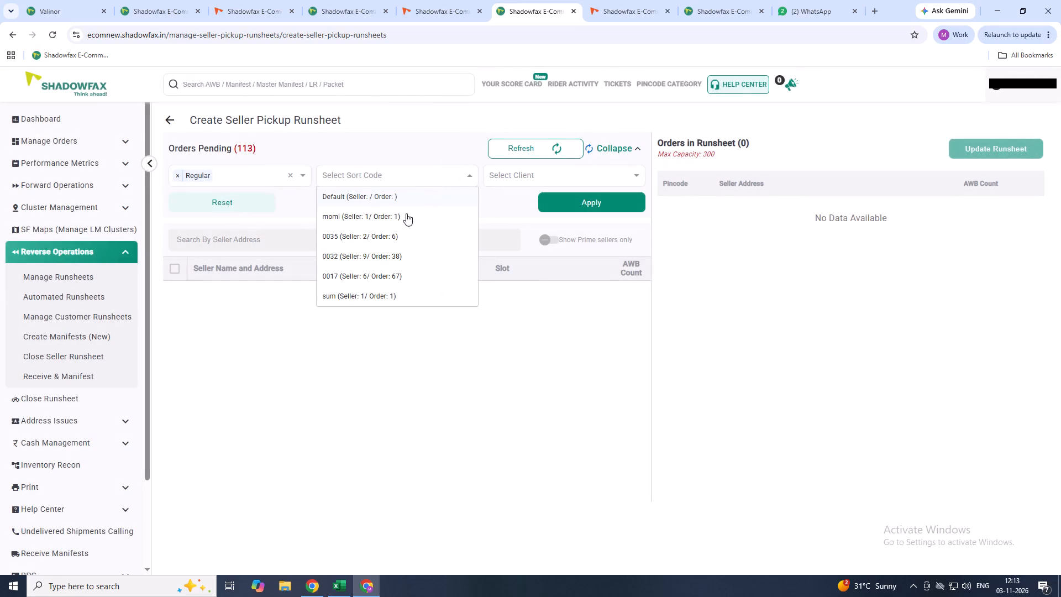
click(403, 214)
click(601, 205)
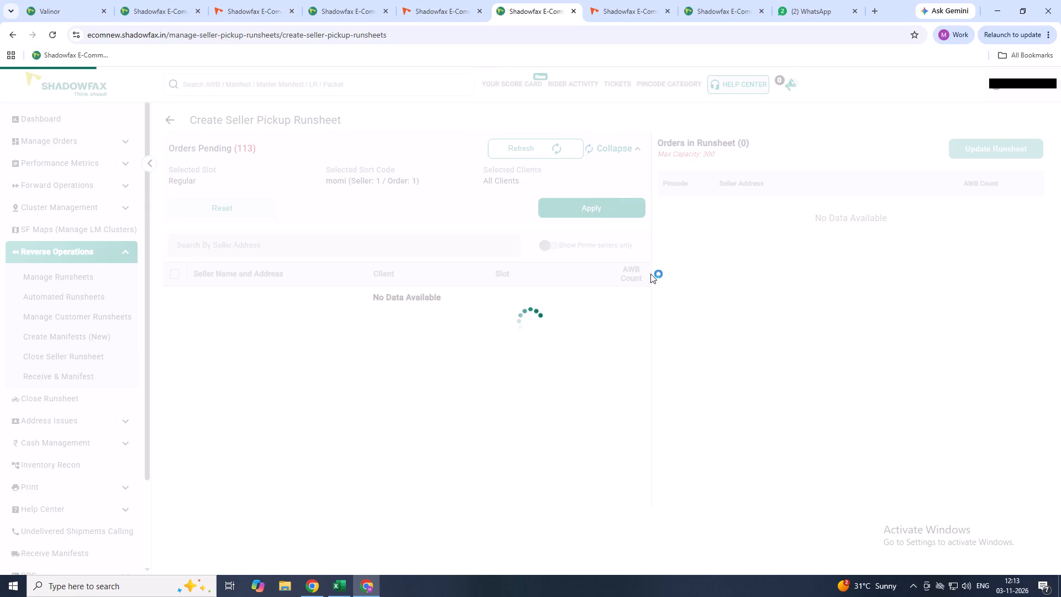
click(610, 280)
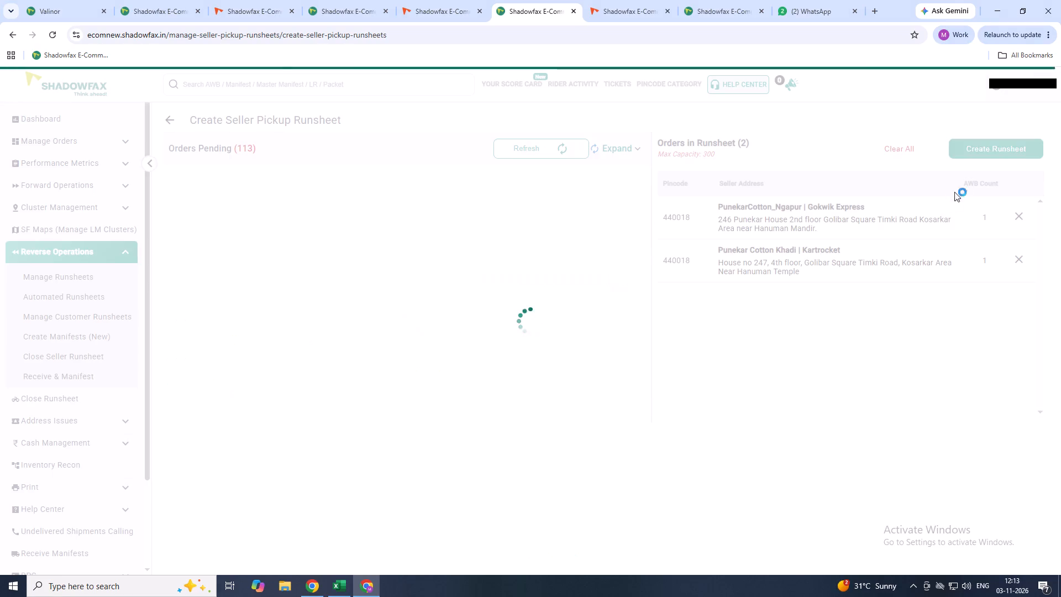
click(981, 147)
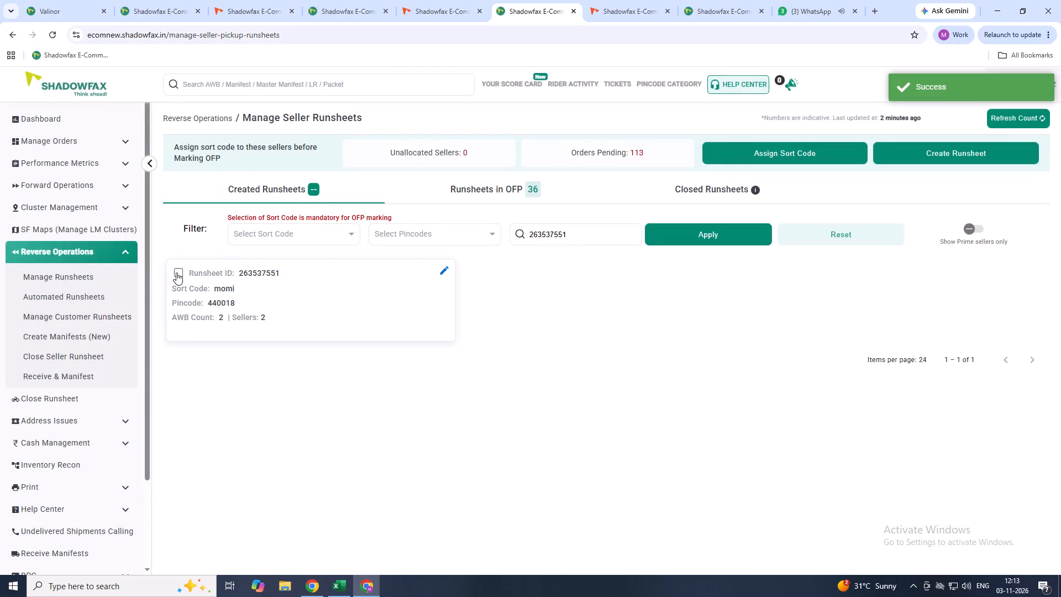
Mark the new runsheet as OFP under sort code momi, assigned to the third rider listed, without the large vehicle option.
click(176, 273)
click(260, 230)
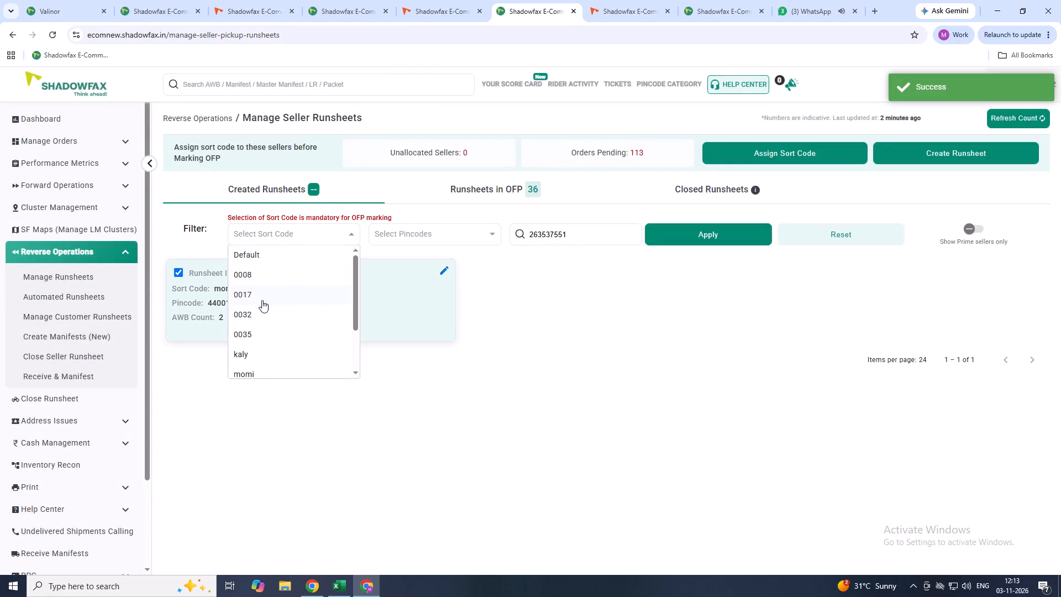
scroll(263, 313, down, 1)
click(260, 319)
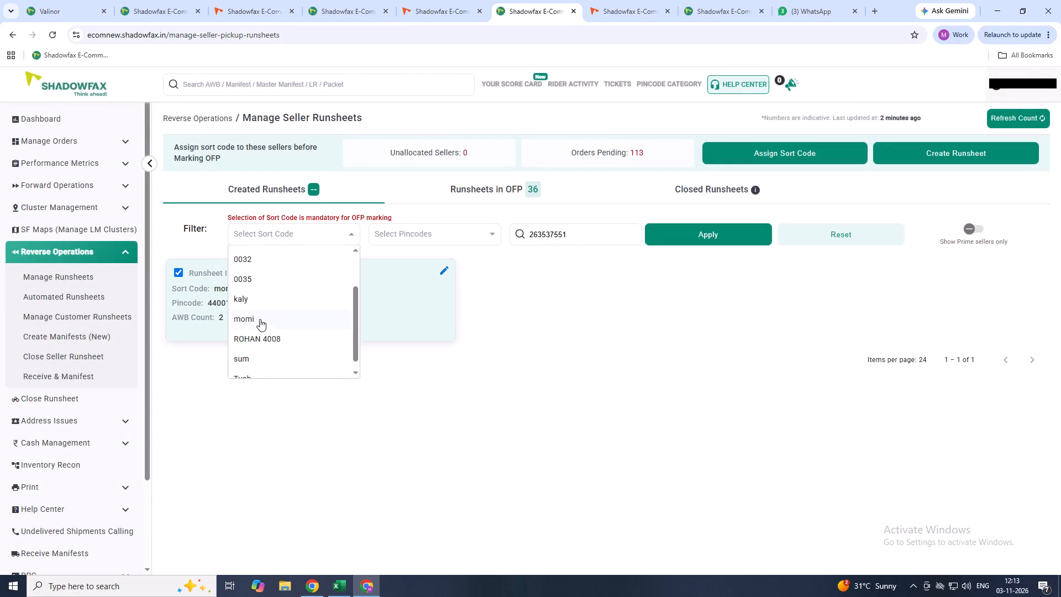
click(895, 533)
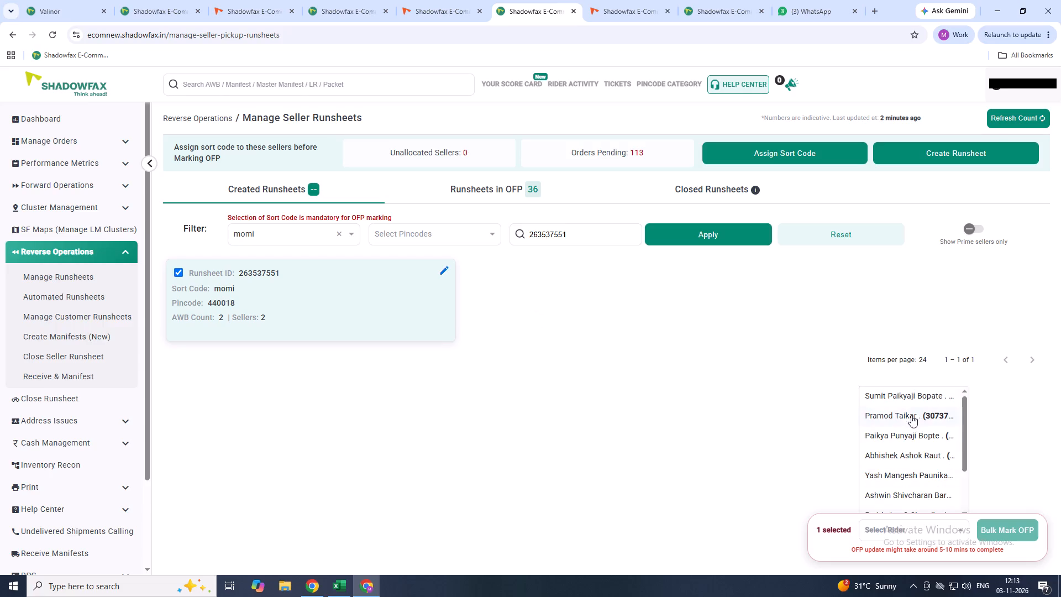
scroll(908, 426, down, 4)
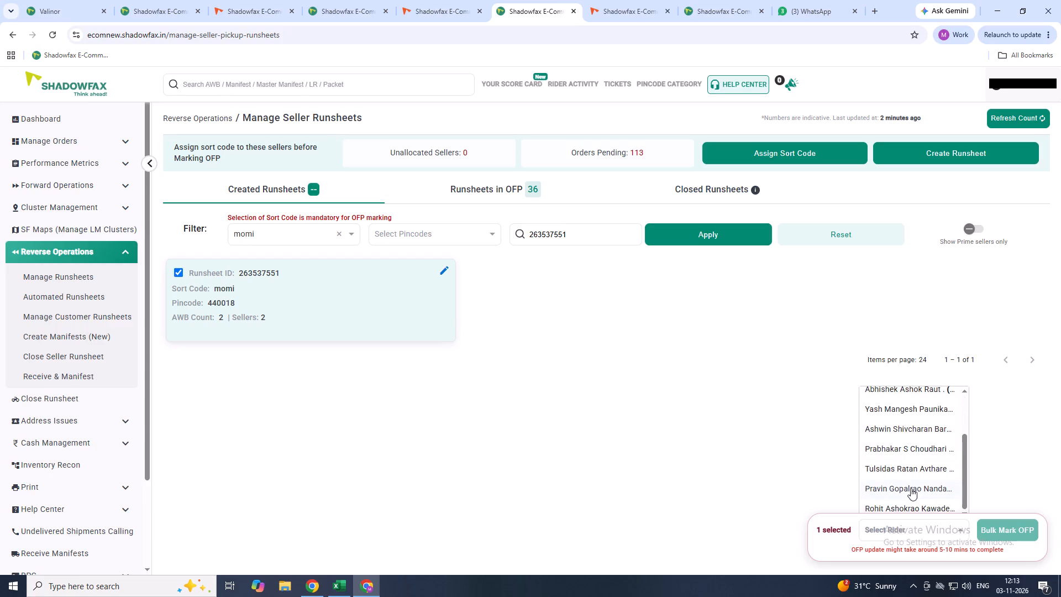
scroll(905, 425, down, 1)
scroll(912, 433, up, 4)
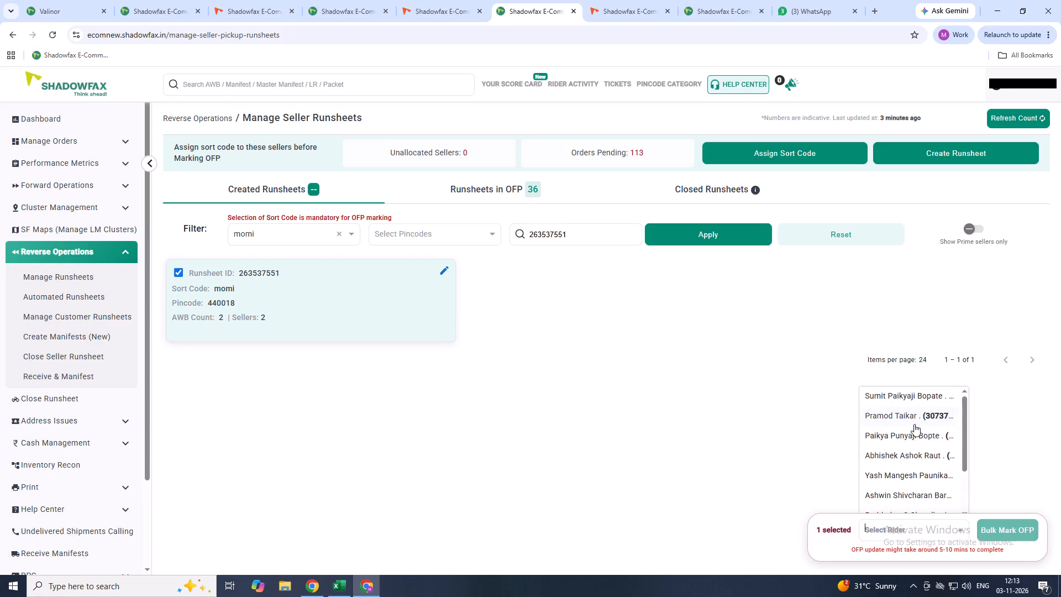
click(915, 434)
click(993, 535)
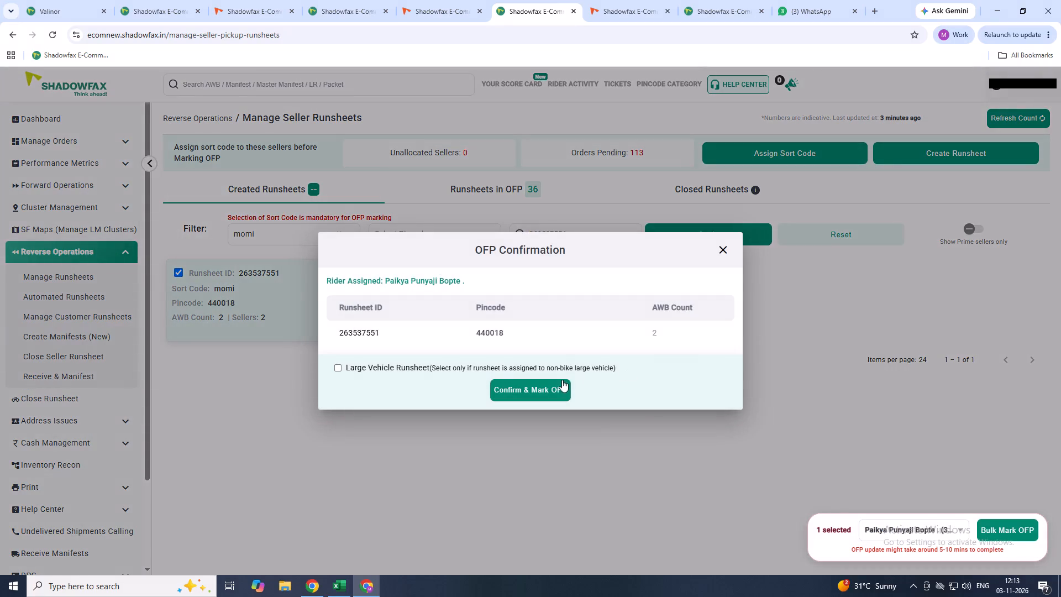
click(561, 383)
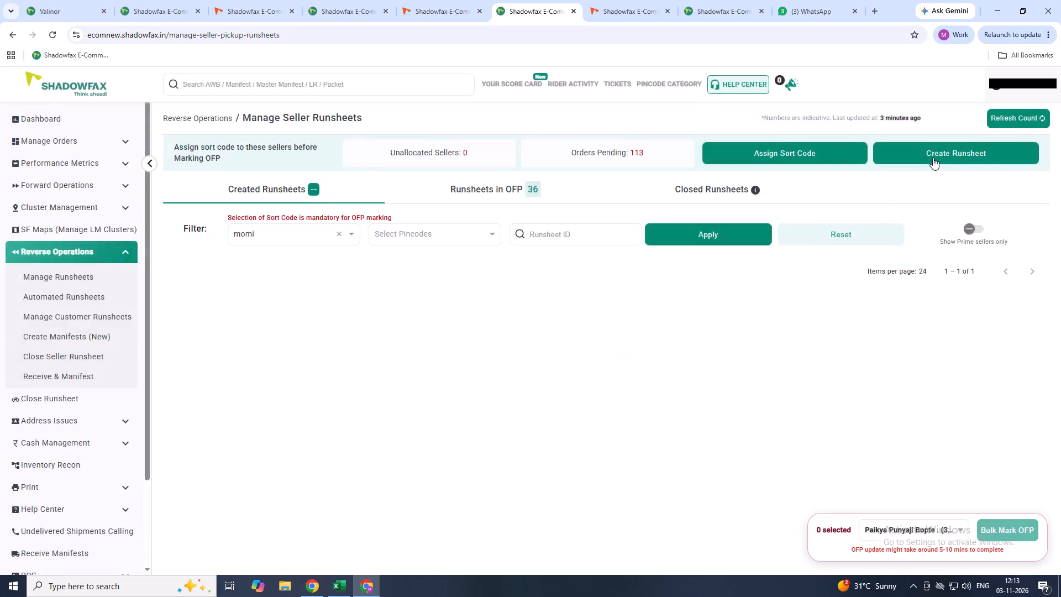
Create a seller pickup runsheet from the Regular-slot pending orders with the Default sort code.
double_click(933, 157)
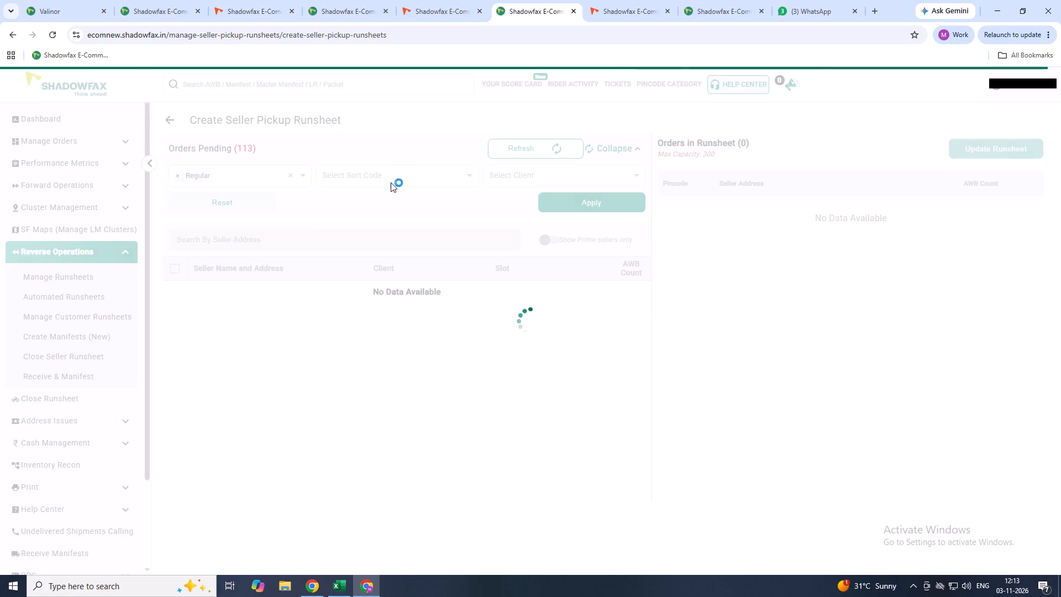
double_click(393, 177)
click(388, 194)
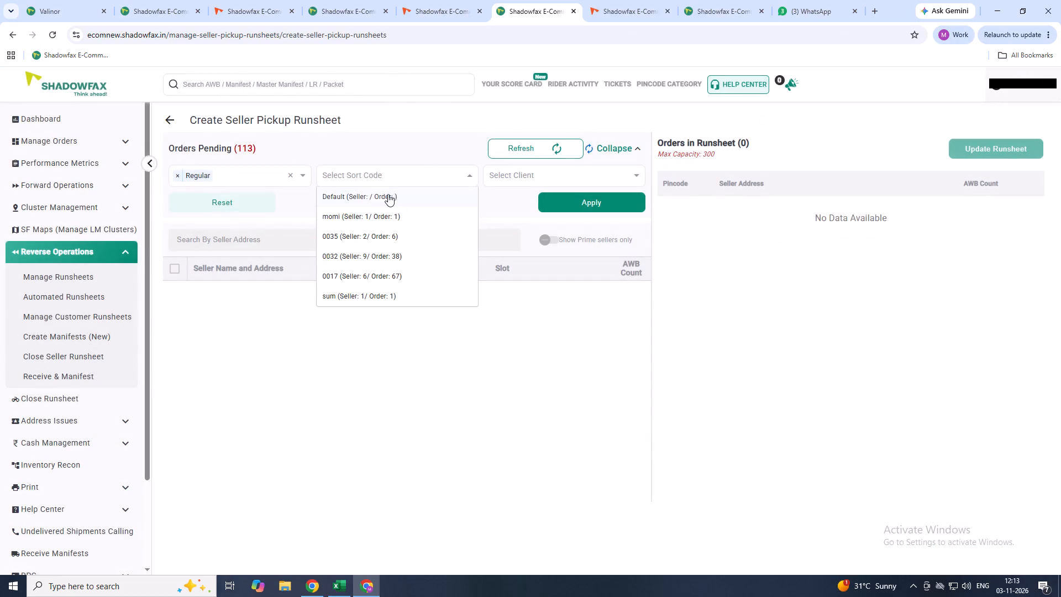
click(578, 202)
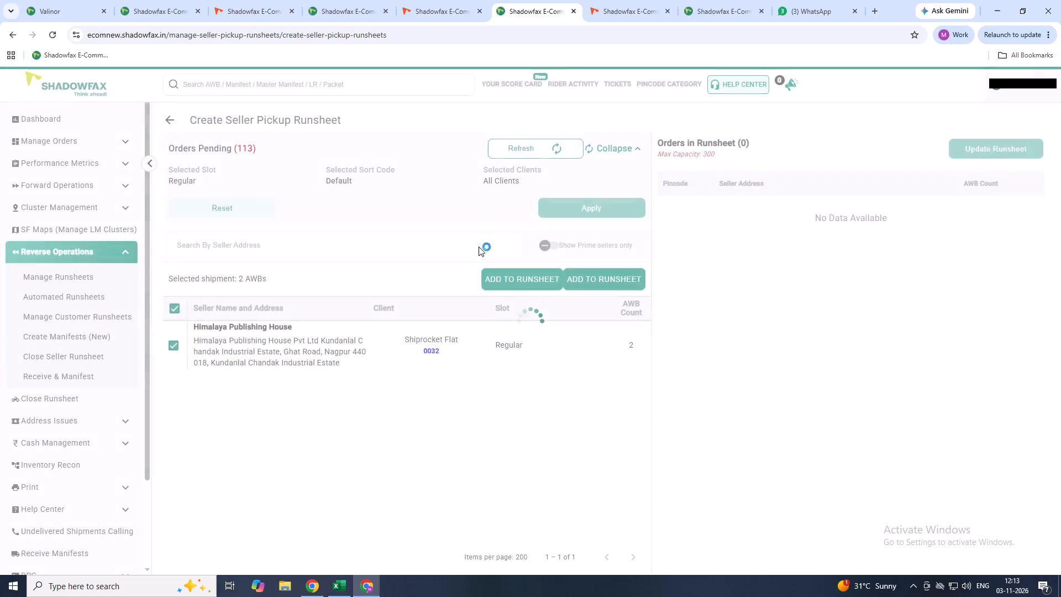
double_click(584, 277)
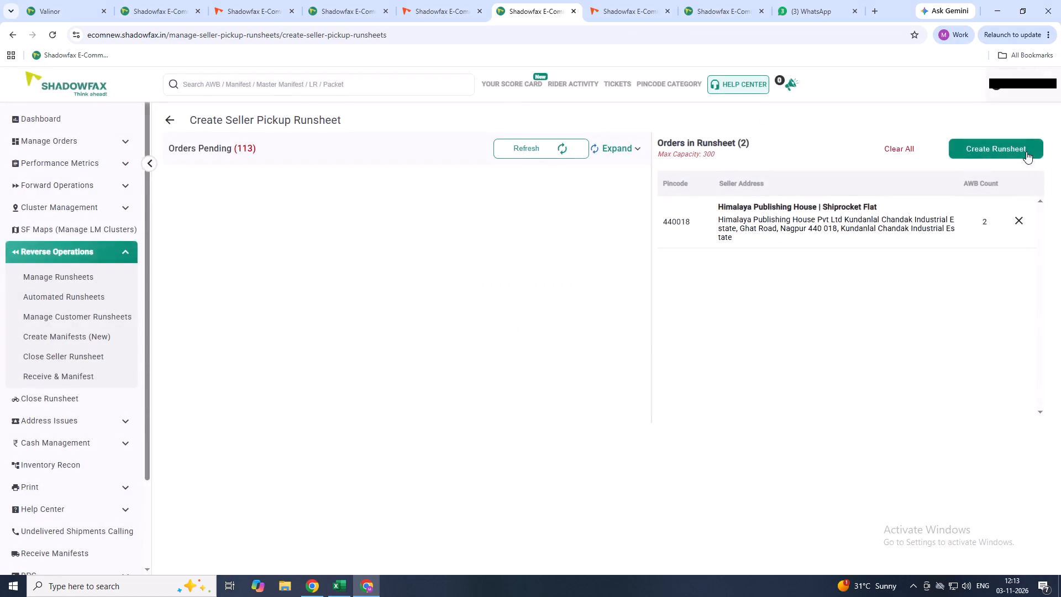
click(1015, 149)
Mark the new runsheet as OFP under the Default sort code, assigned to the fourth rider listed, without the large vehicle option.
click(181, 270)
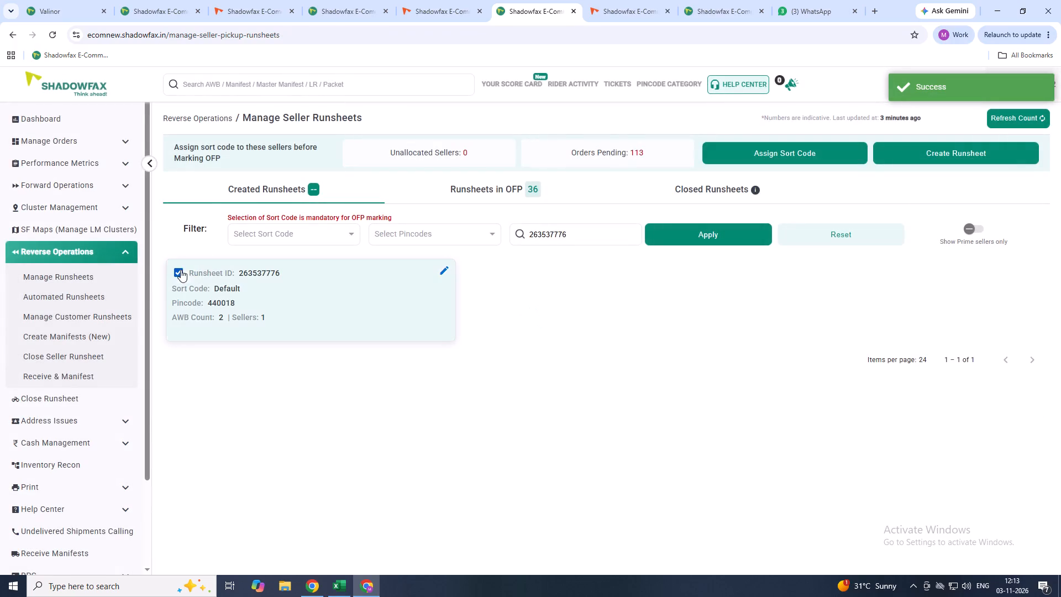
click(322, 237)
click(279, 252)
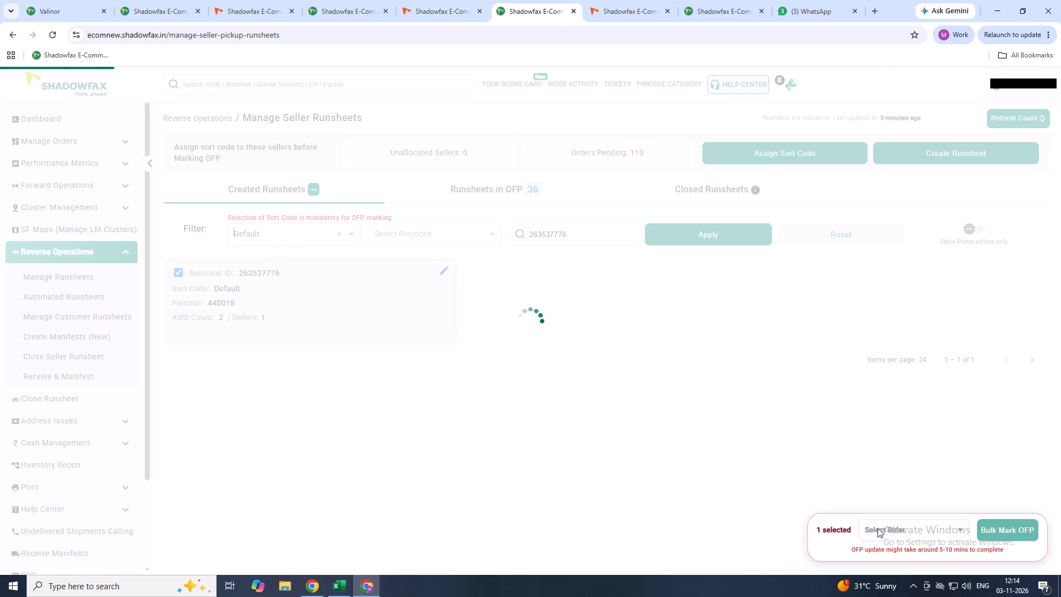
click(886, 527)
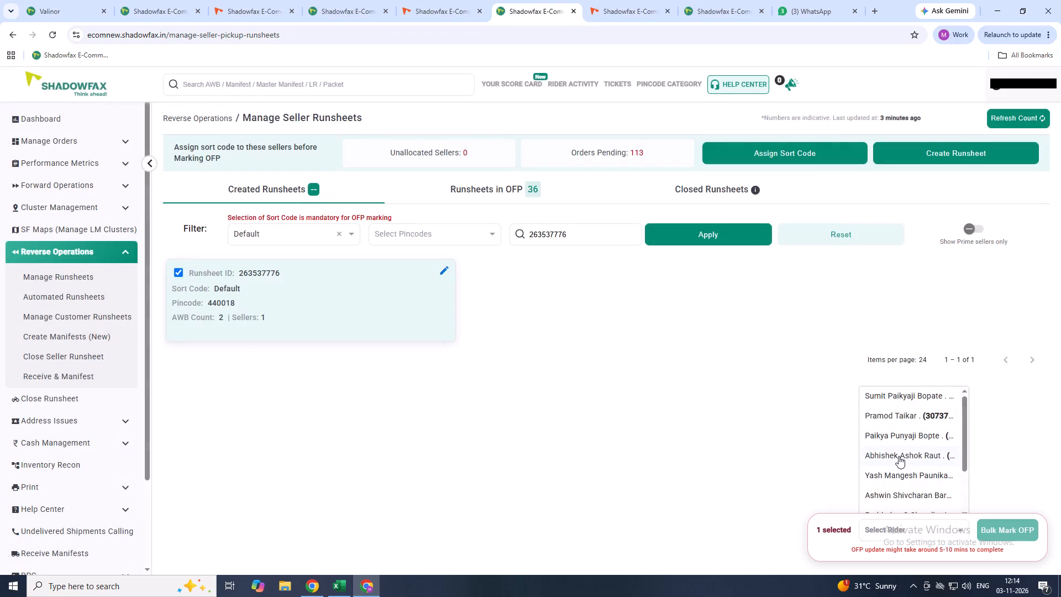
click(897, 453)
click(992, 529)
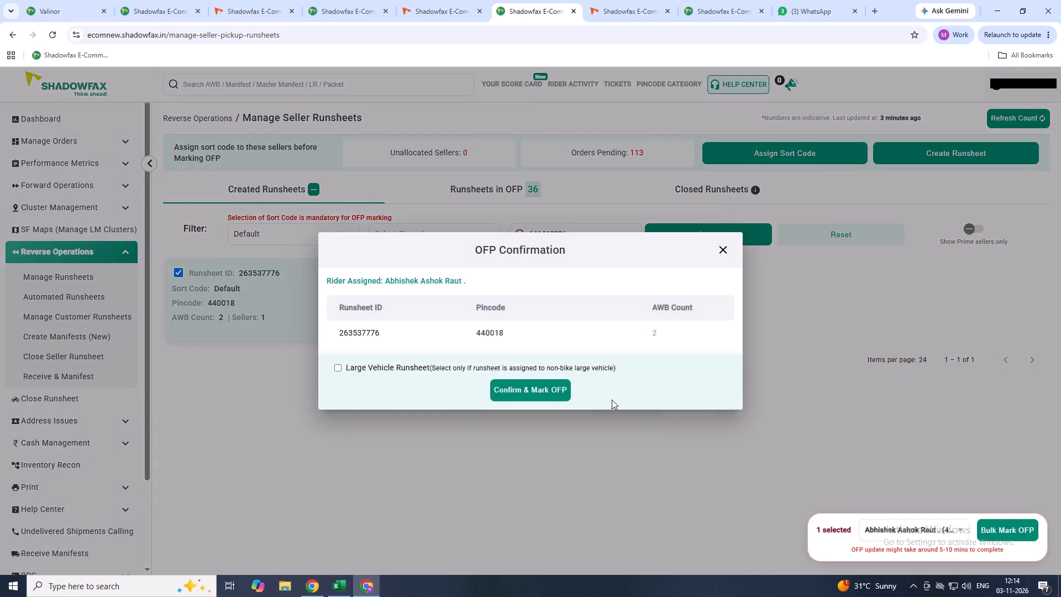
click(550, 387)
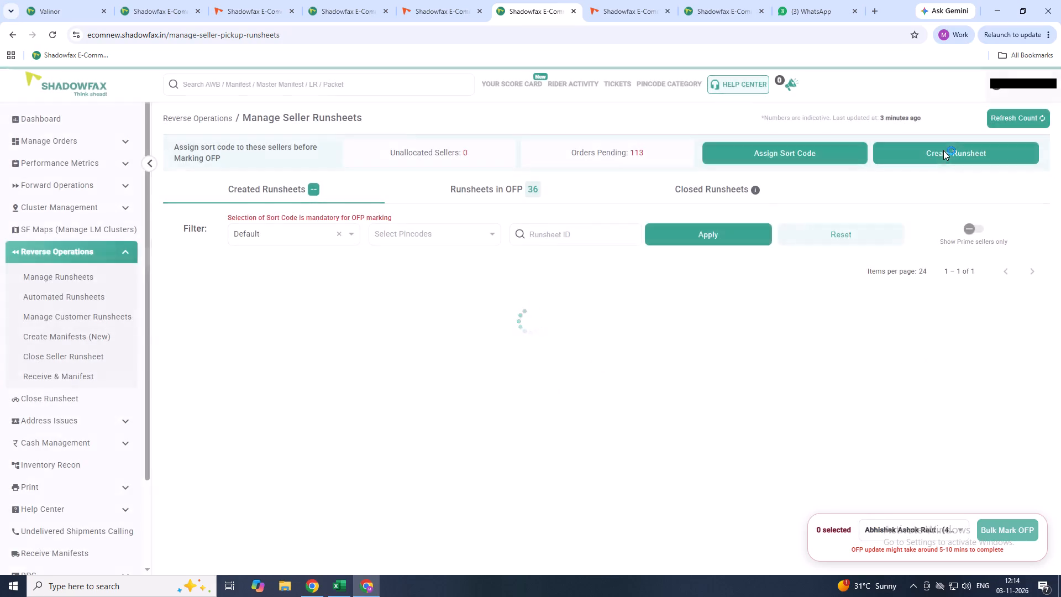
Check the Regular slot for remaining pending orders with the Default sort code.
click(943, 150)
click(395, 182)
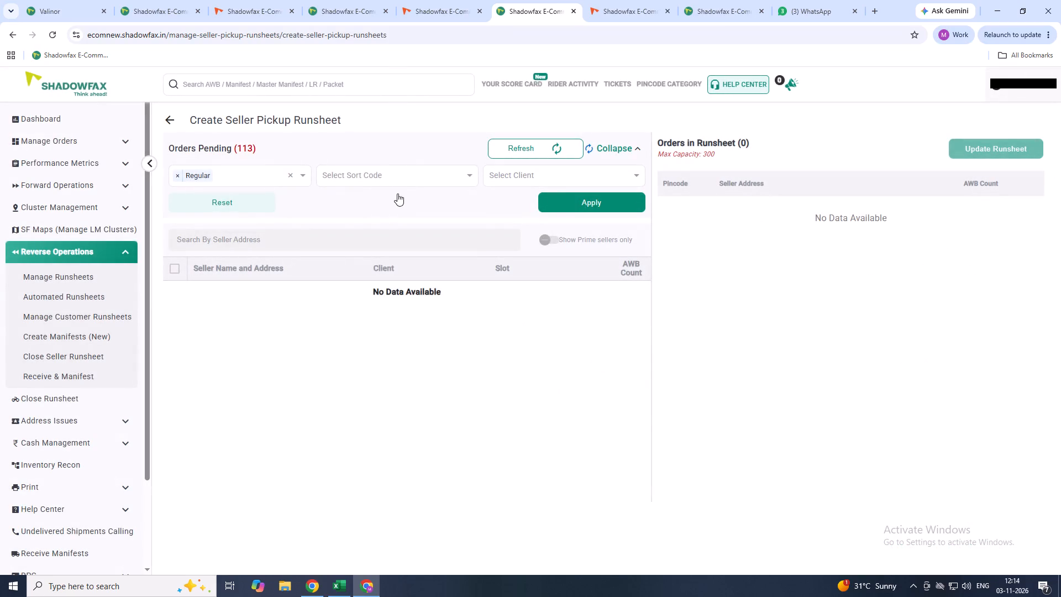
click(396, 193)
click(566, 202)
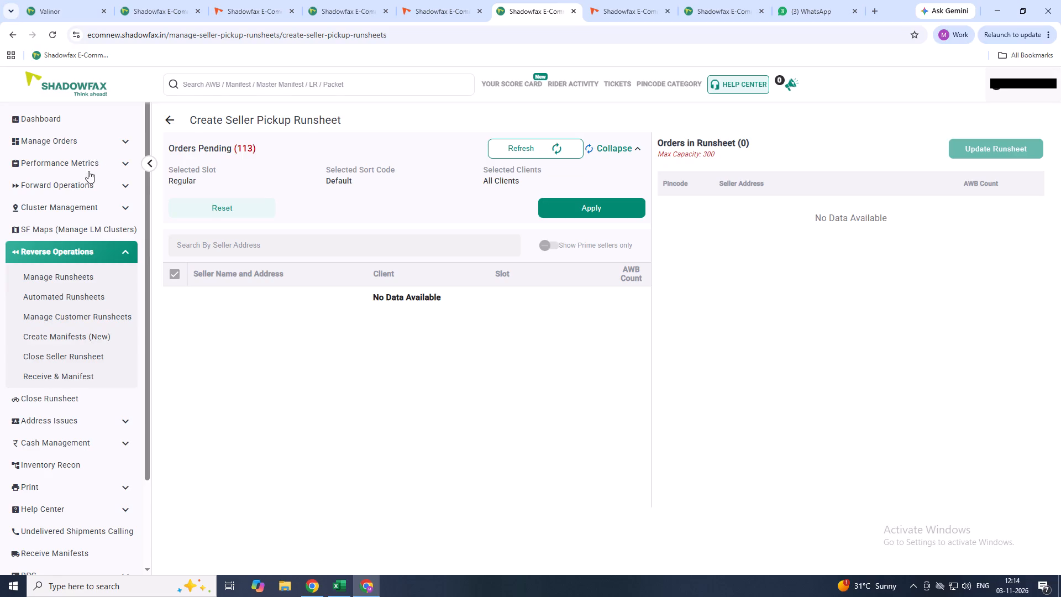
Open the HI Dashboard and examine the FM Performance section, from the daily review summary through the pincode-wise attempts and request-to-picked tables.
click(92, 154)
click(61, 202)
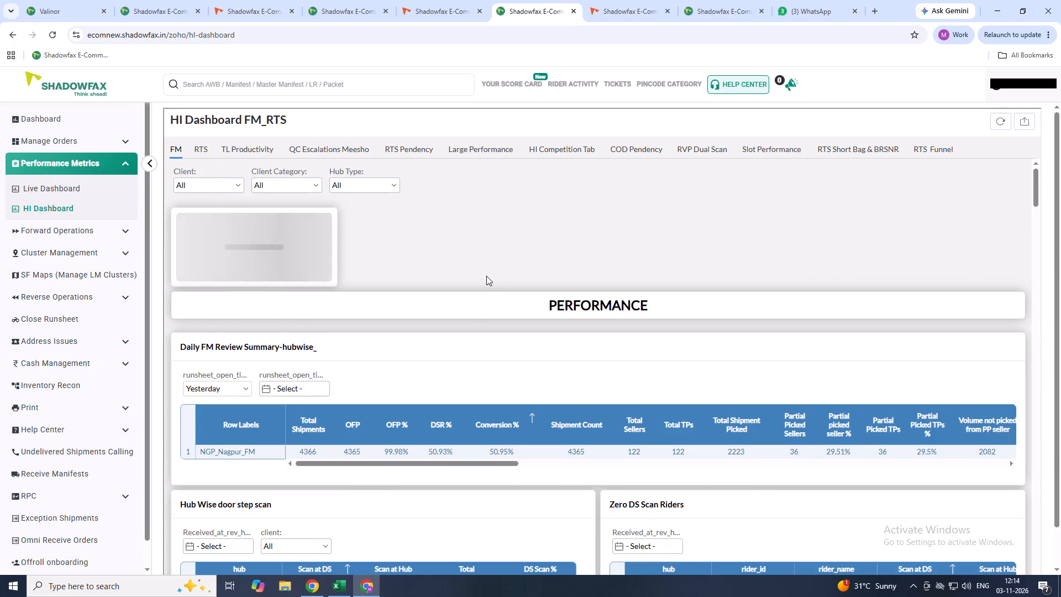
scroll(498, 274, down, 6)
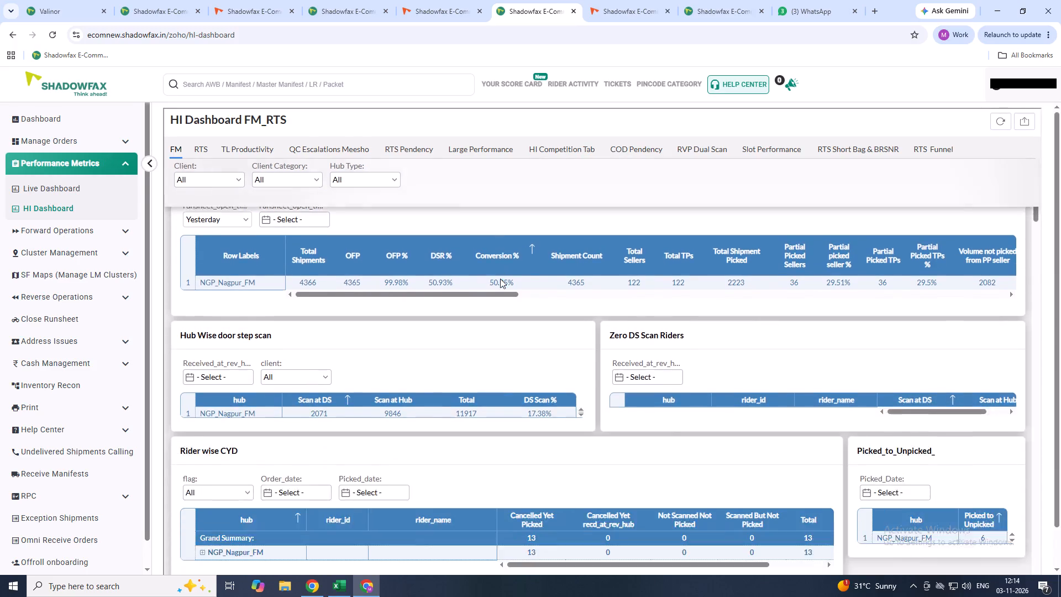
scroll(500, 279, down, 11)
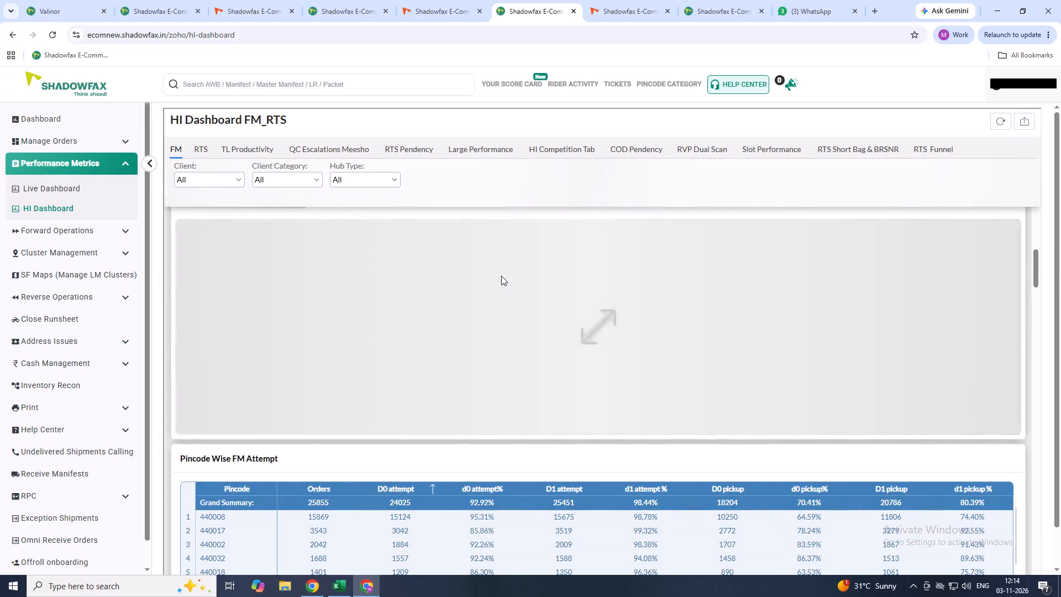
scroll(501, 276, down, 5)
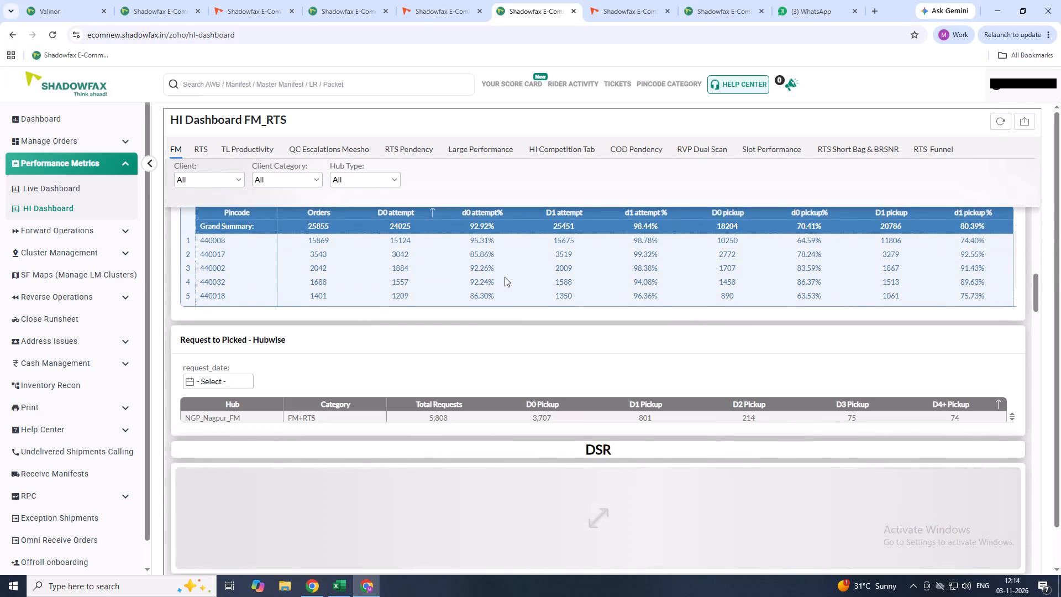
Examine the DSR section's hub-wise and seller-wise SR tables and the hub-wise and rider-wise OFP summaries.
scroll(505, 277, down, 6)
scroll(535, 364, down, 4)
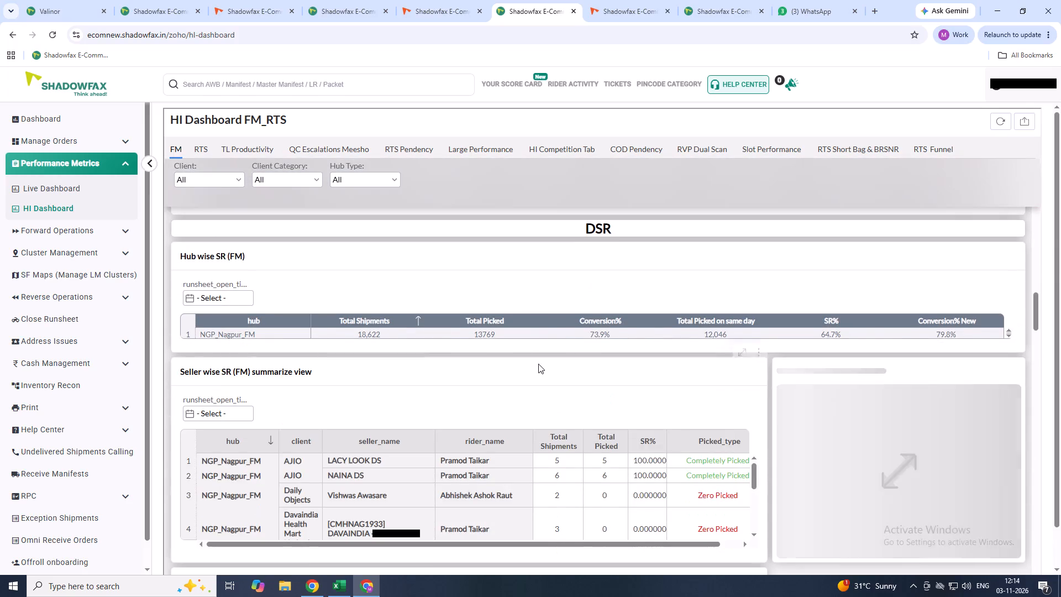
scroll(538, 364, down, 7)
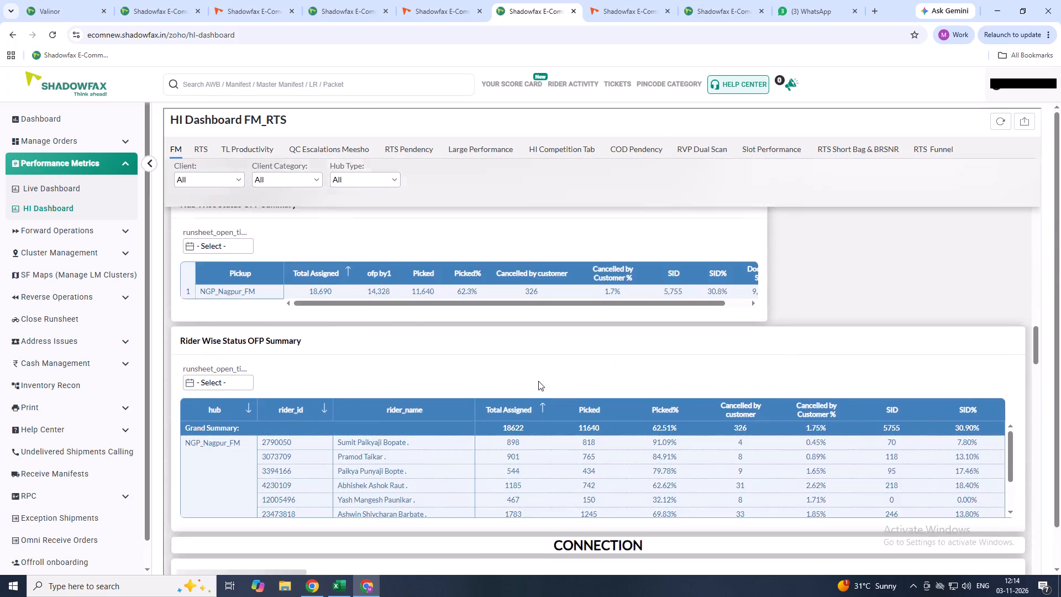
Examine the Connection, Order Creation and Runsheet sections of the FM dashboard, continuing down to the Pendency section.
scroll(538, 380, down, 9)
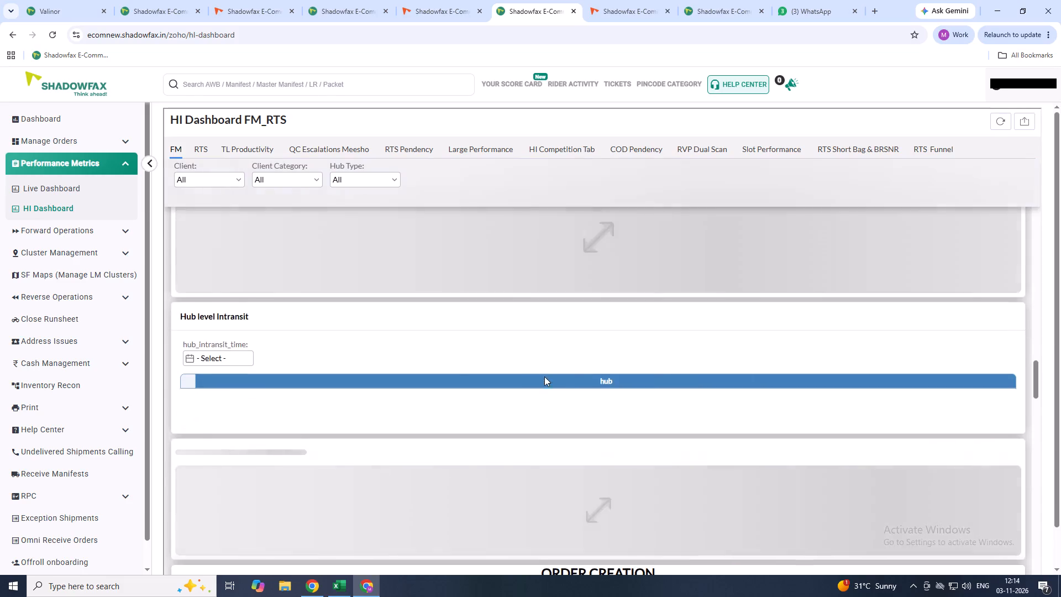
scroll(544, 376, down, 8)
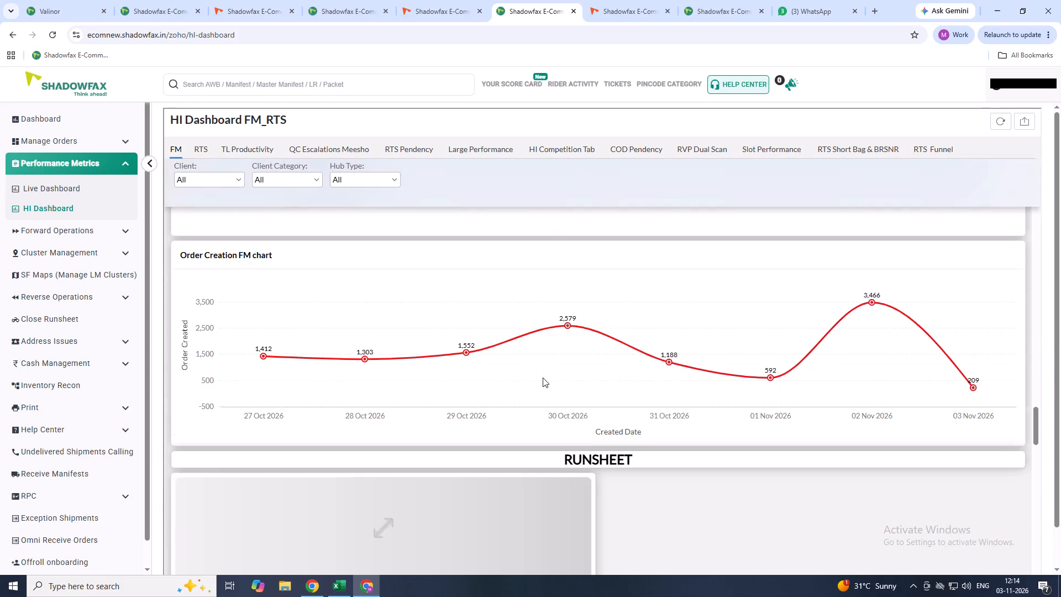
scroll(543, 378, down, 2)
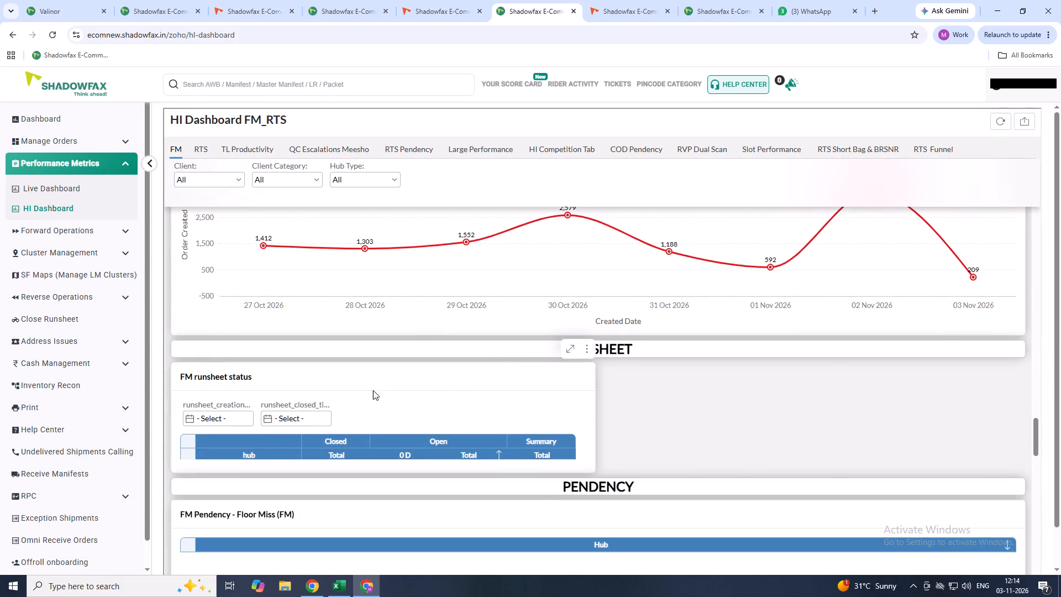
scroll(508, 350, down, 3)
scroll(557, 380, down, 1)
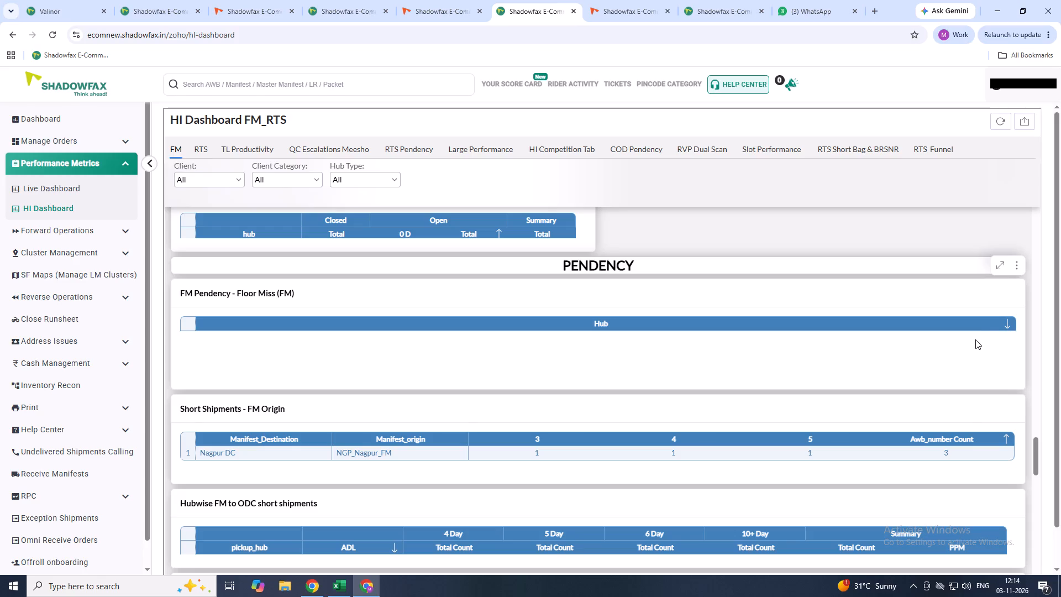
Enlarge the FM Pendency - Floor Miss (FM) table to inspect it, and return it to its normal size.
click(1001, 264)
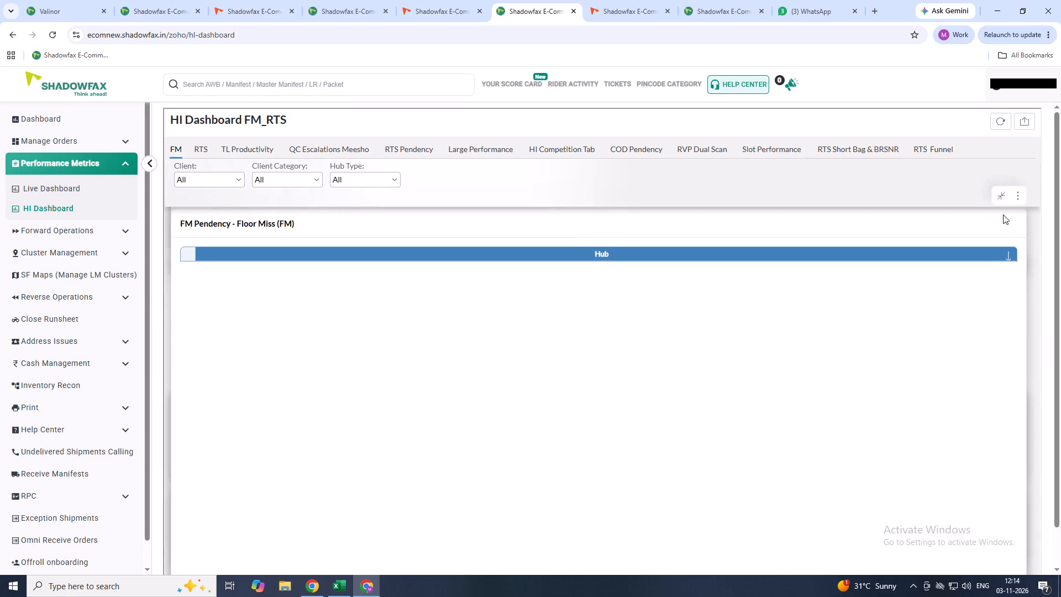
click(997, 198)
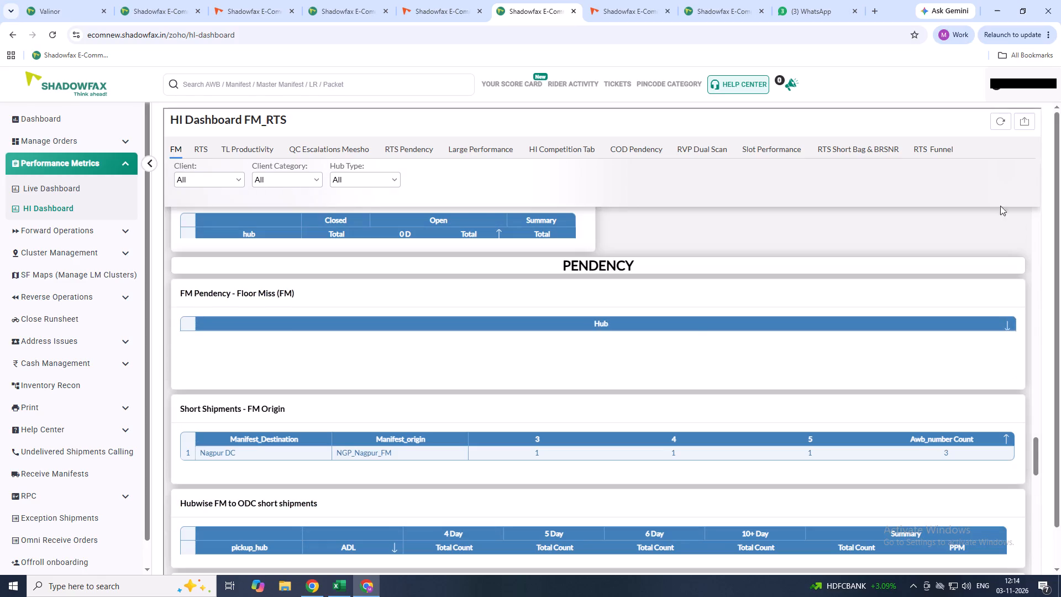
Enlarge the Short Shipments - FM Origin table to inspect it, and return it to its normal size.
scroll(799, 336, down, 1)
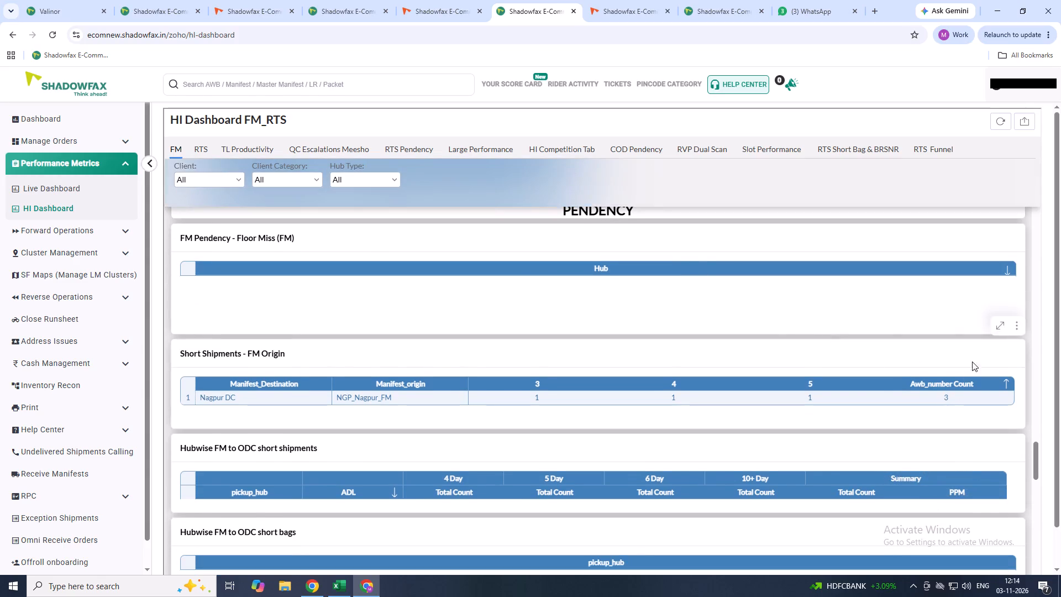
click(1001, 325)
click(1004, 192)
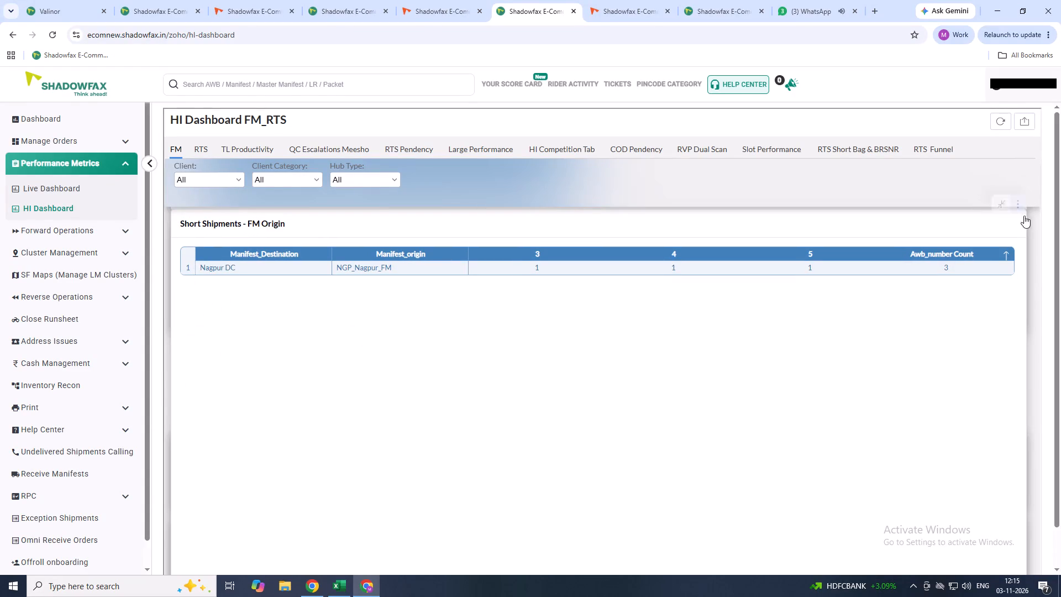
click(998, 200)
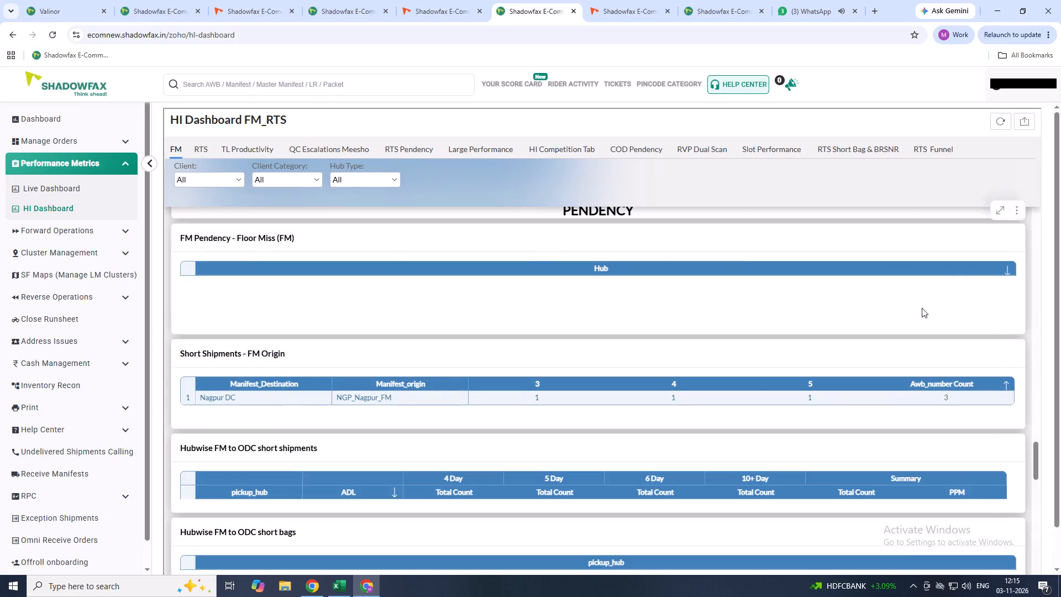
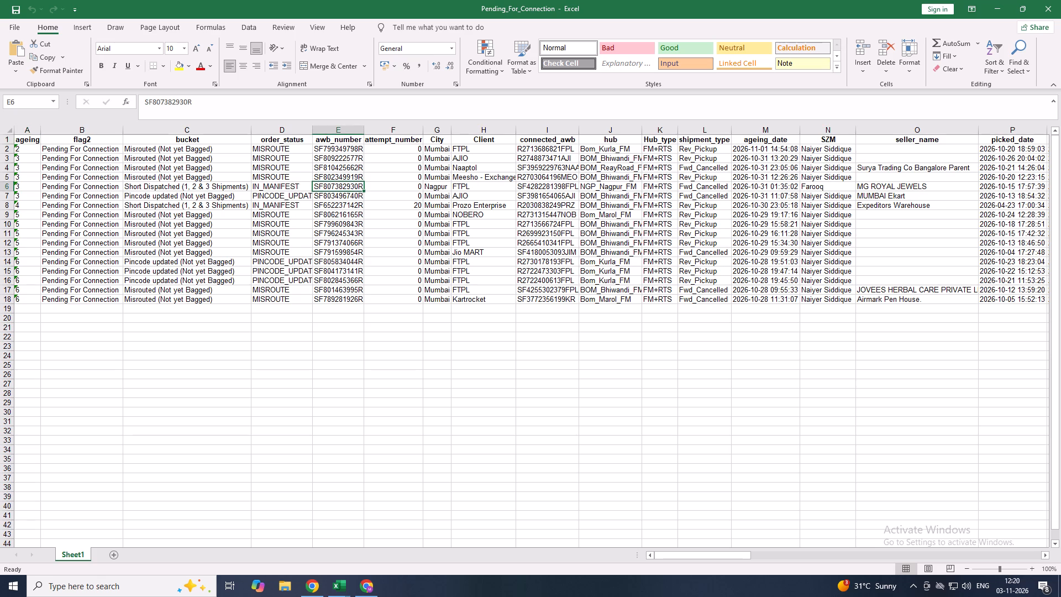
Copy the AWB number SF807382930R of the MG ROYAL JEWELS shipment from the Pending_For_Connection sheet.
key(ctrl+c)
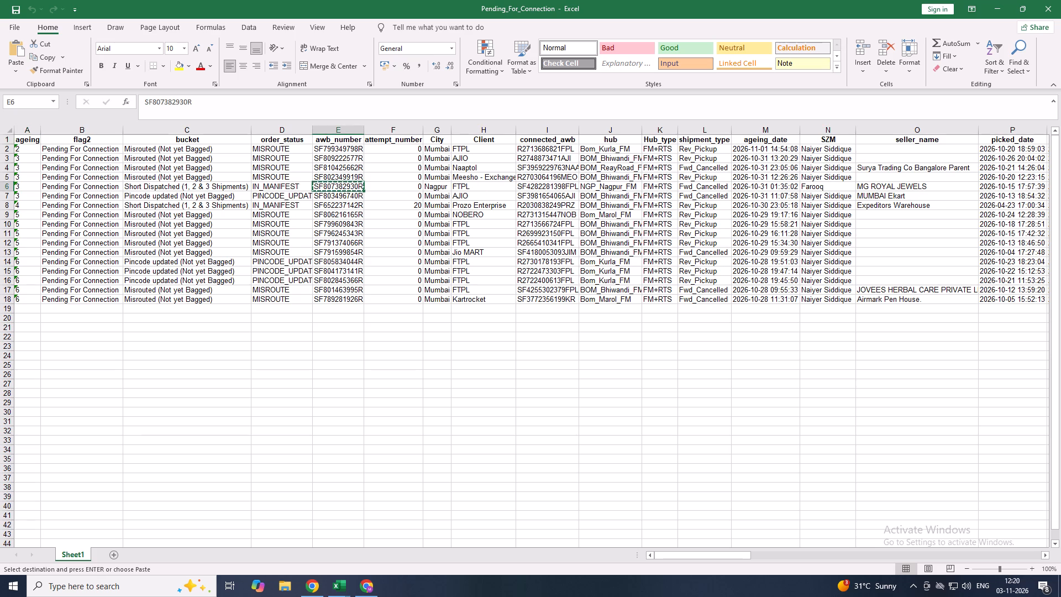
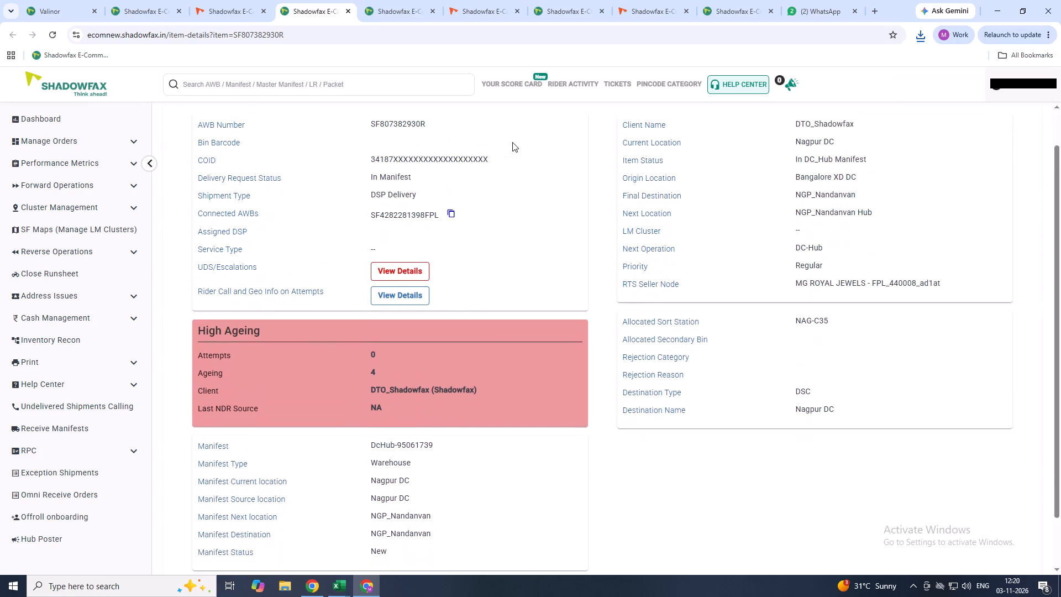
scroll(509, 139, down, 2)
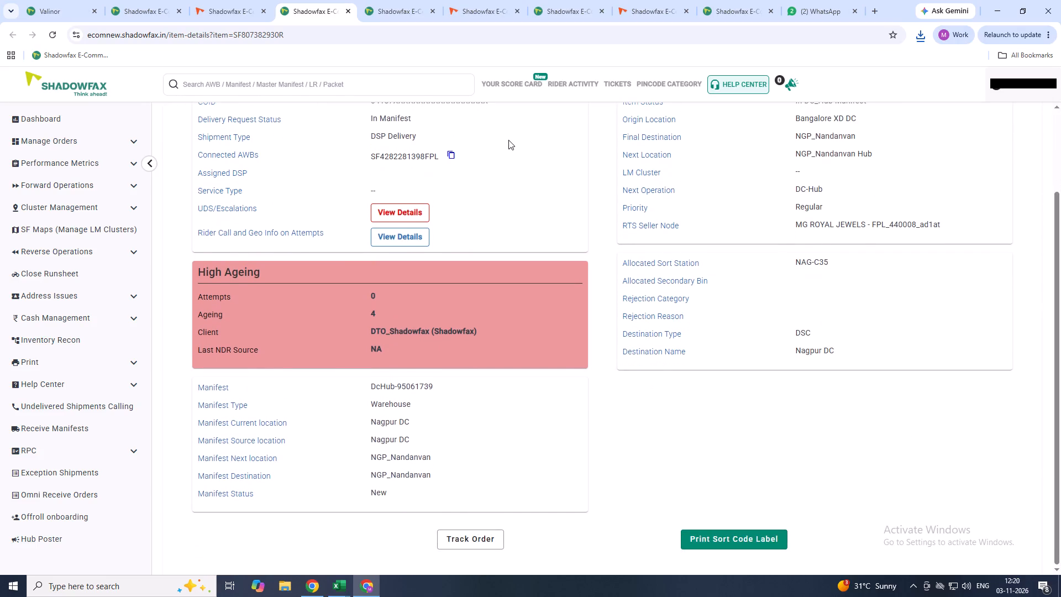
click(47, 121)
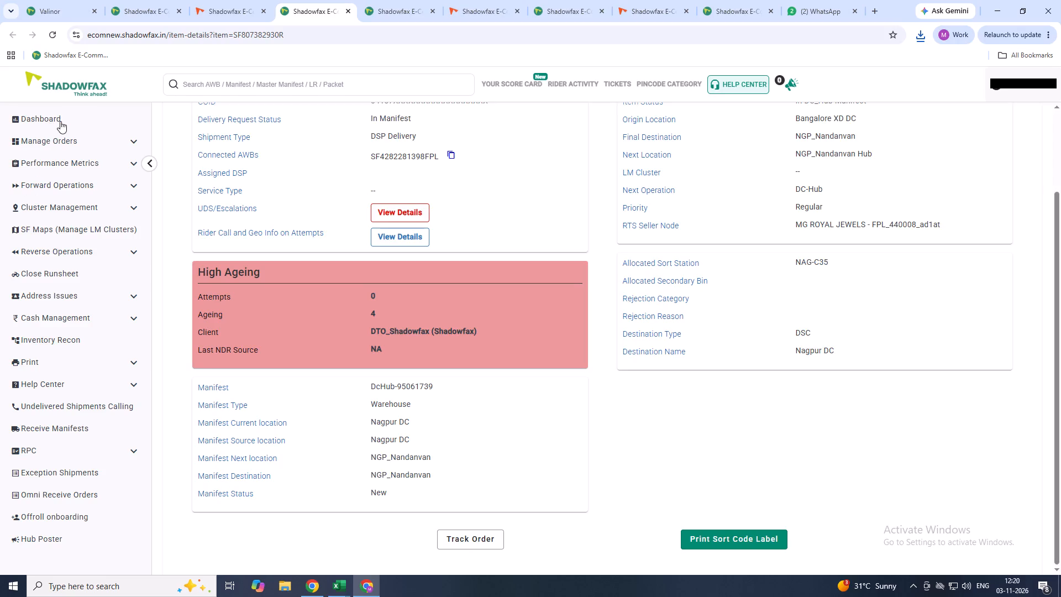
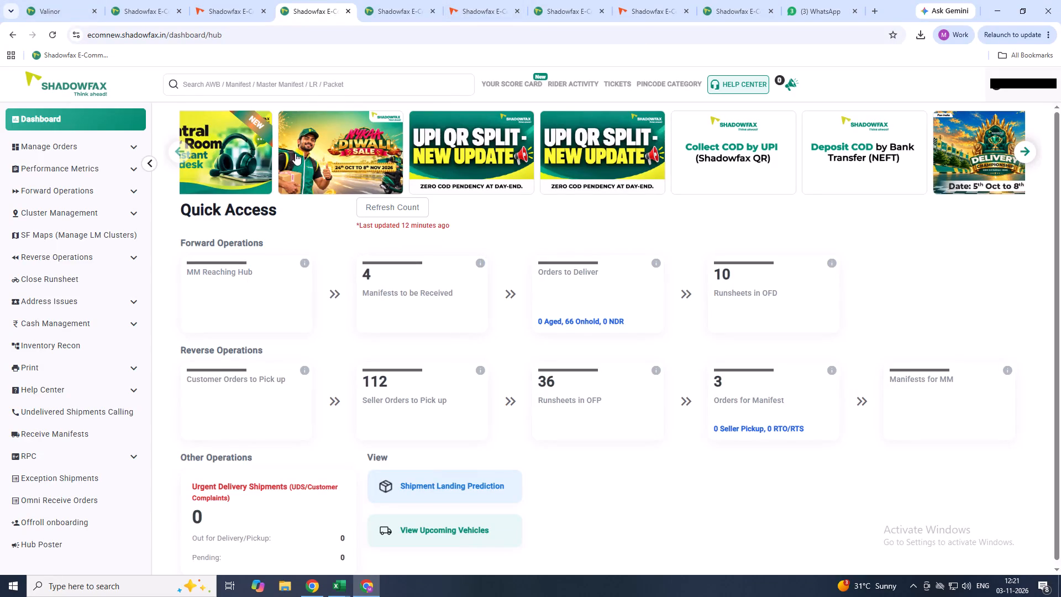
click(281, 83)
key(ctrl+v)
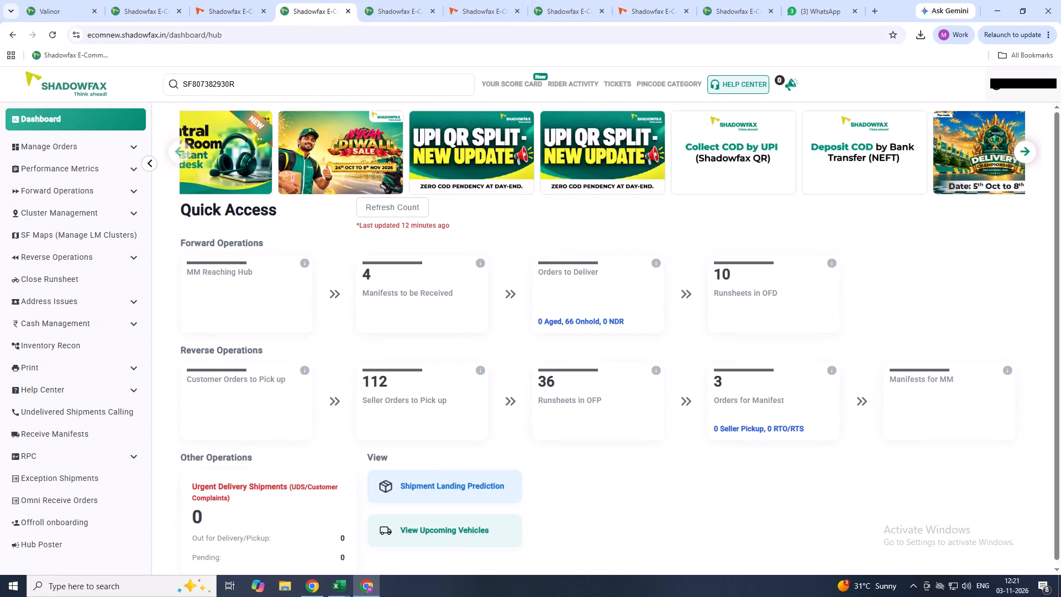
key(Return)
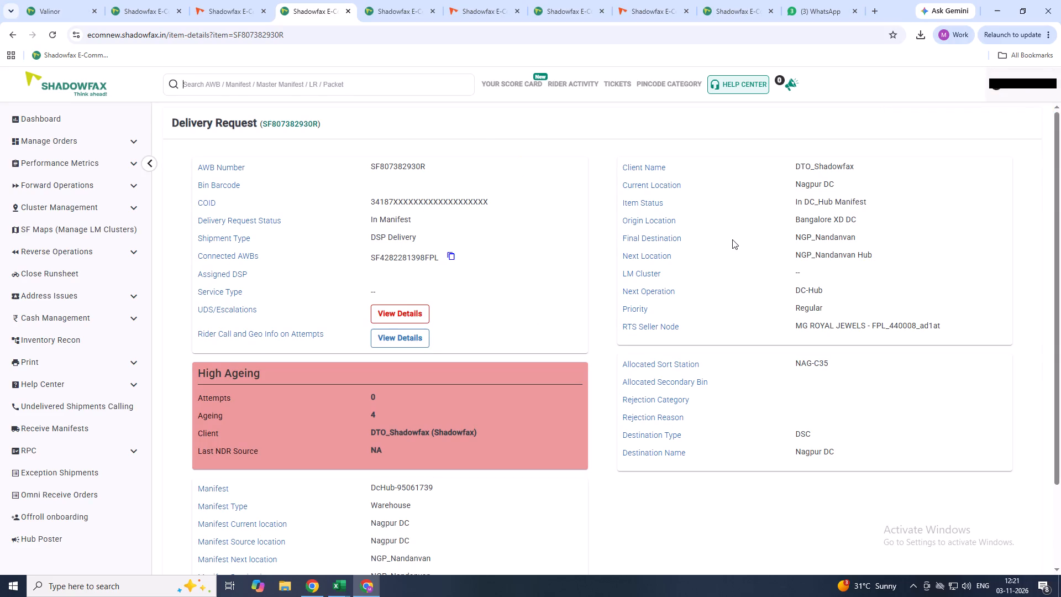
scroll(728, 243, down, 3)
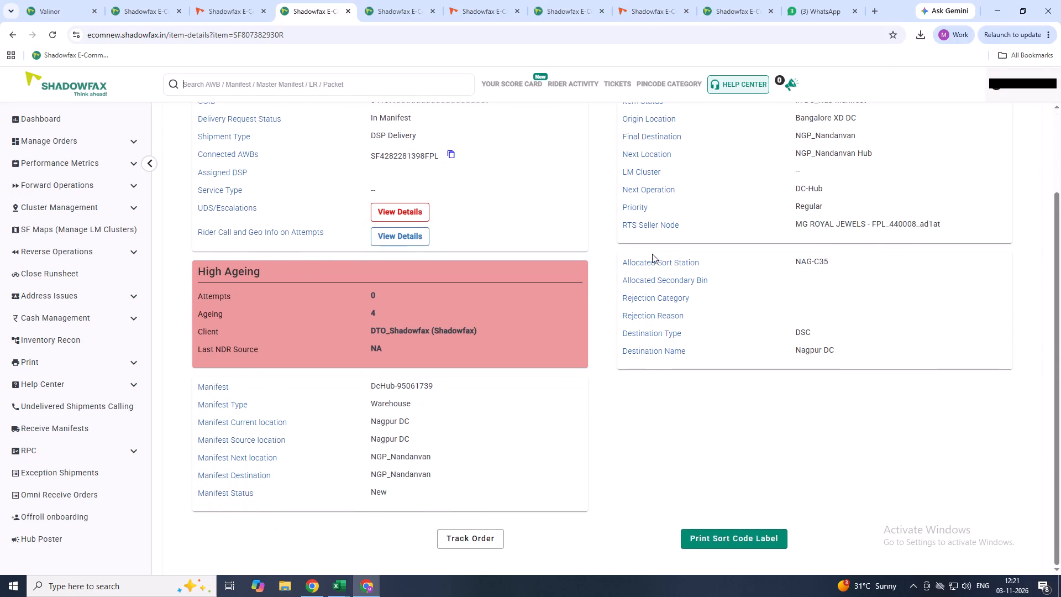
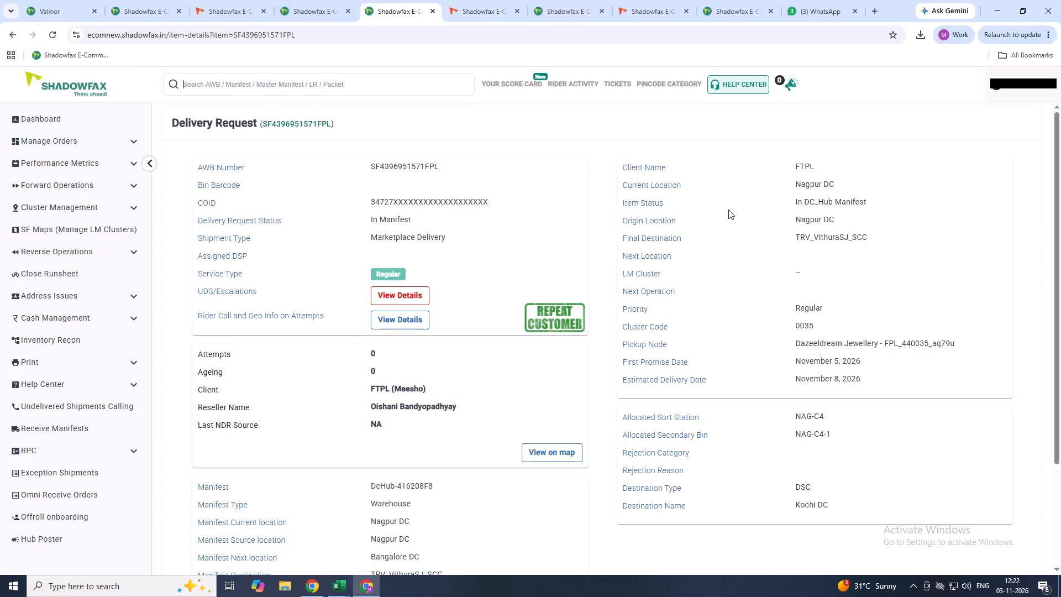
click(321, 4)
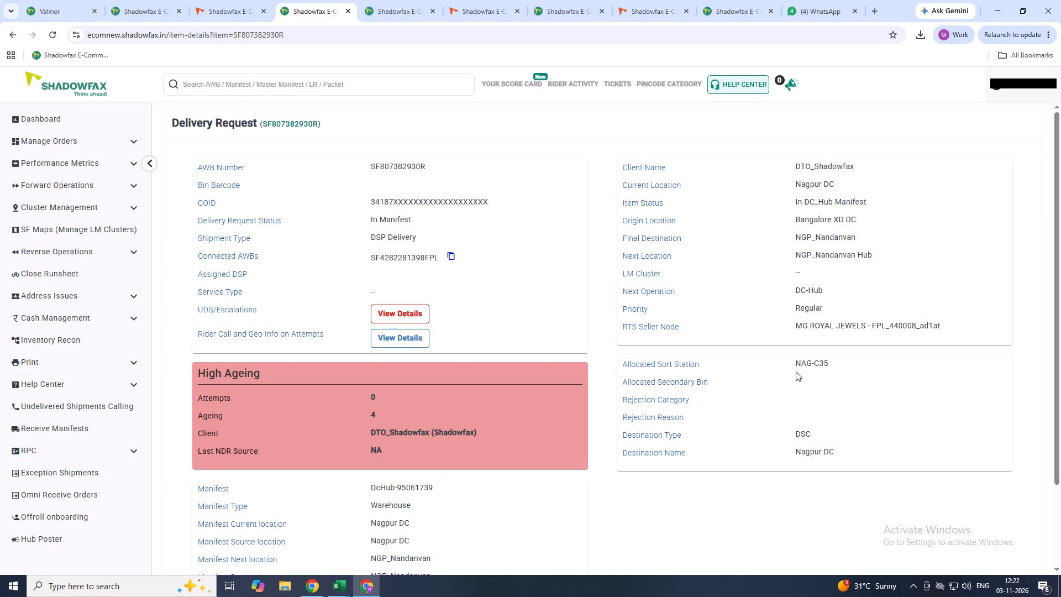
scroll(780, 368, down, 4)
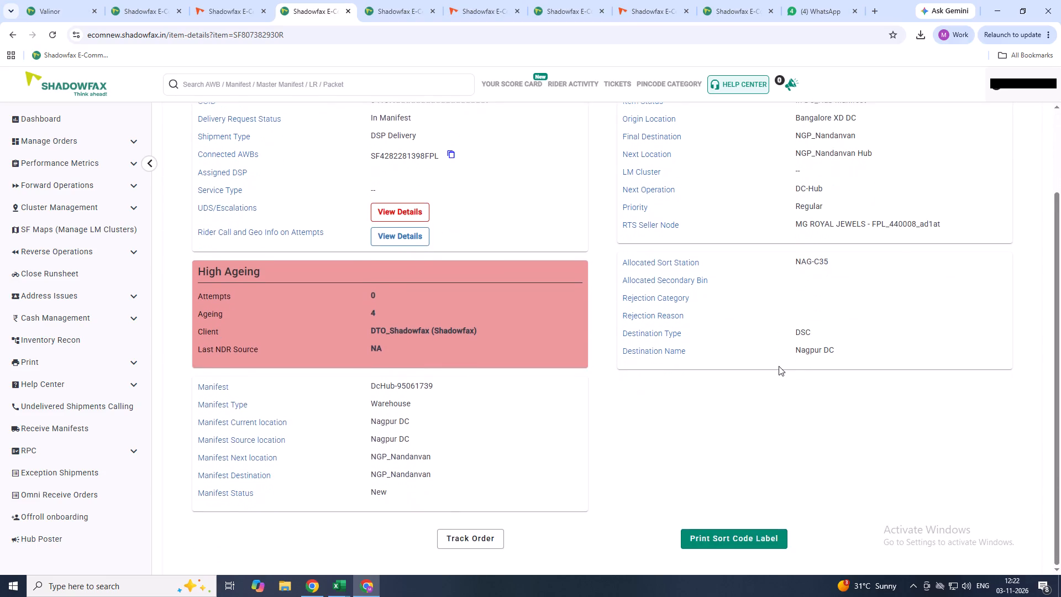
scroll(628, 362, up, 2)
scroll(630, 358, down, 2)
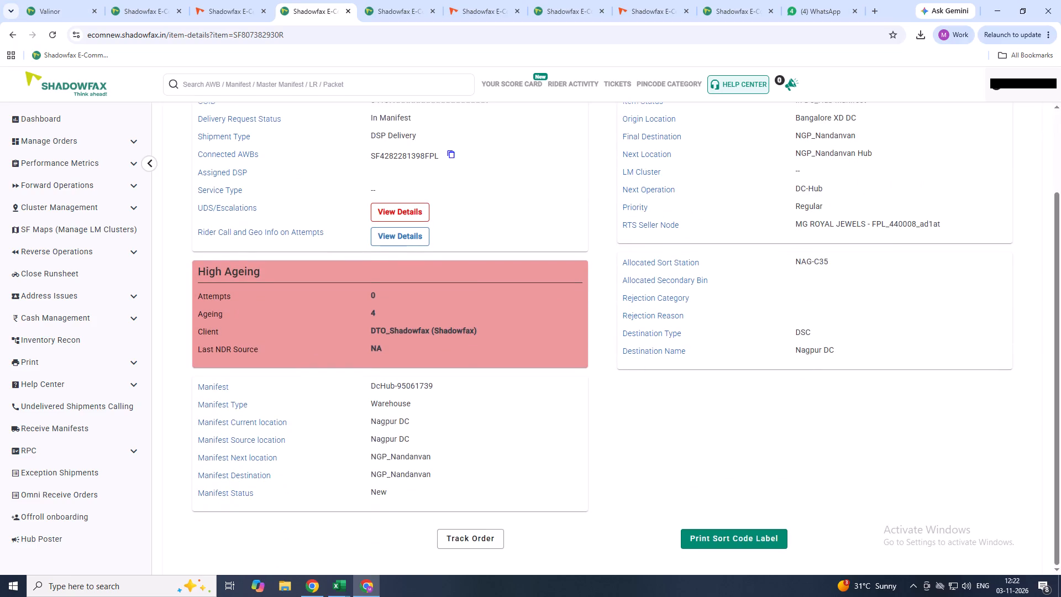
scroll(600, 252, up, 2)
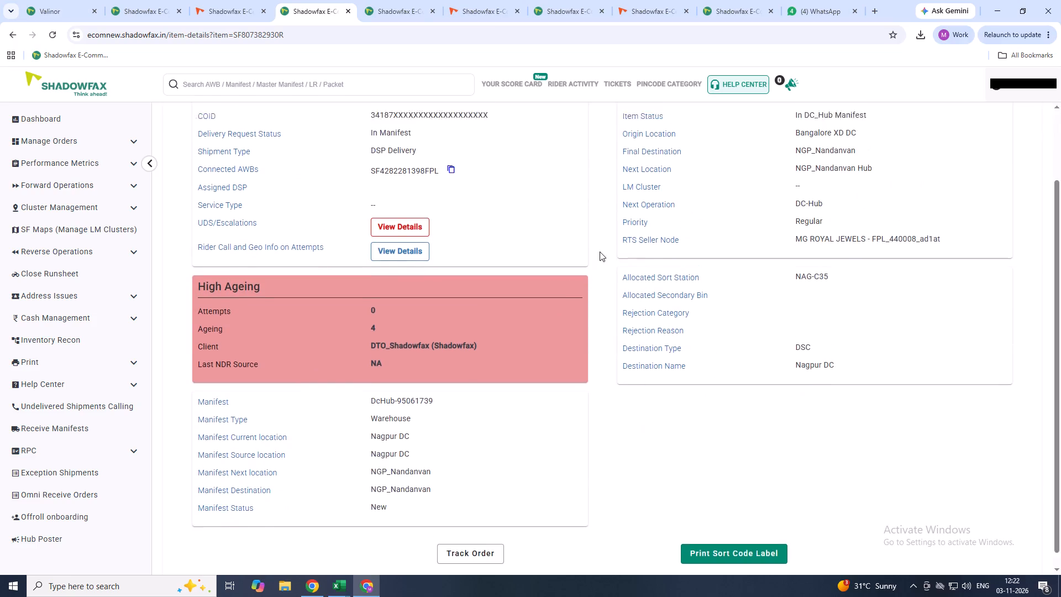
scroll(600, 252, up, 1)
click(51, 122)
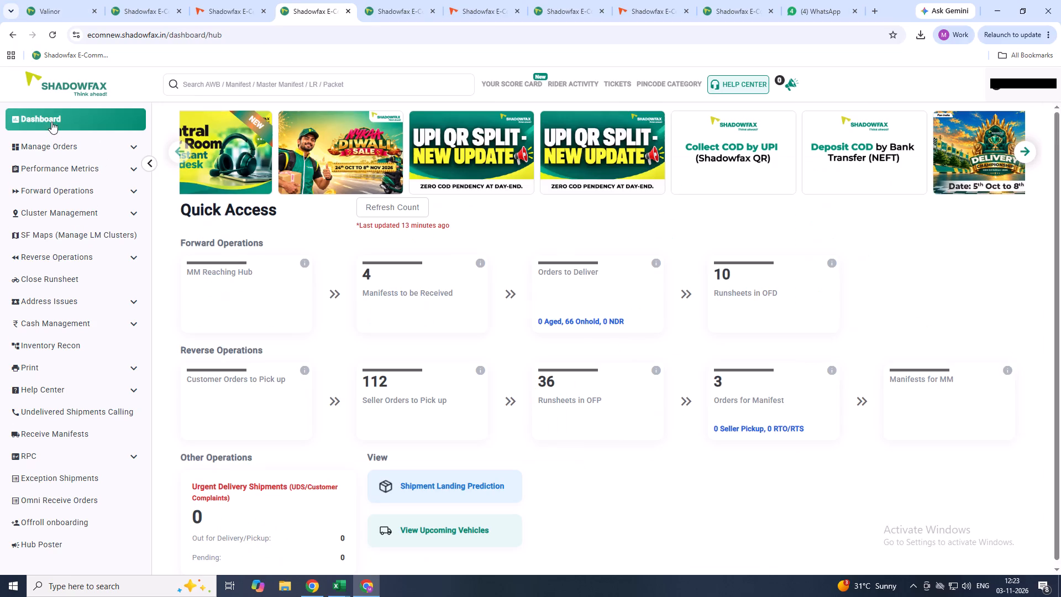
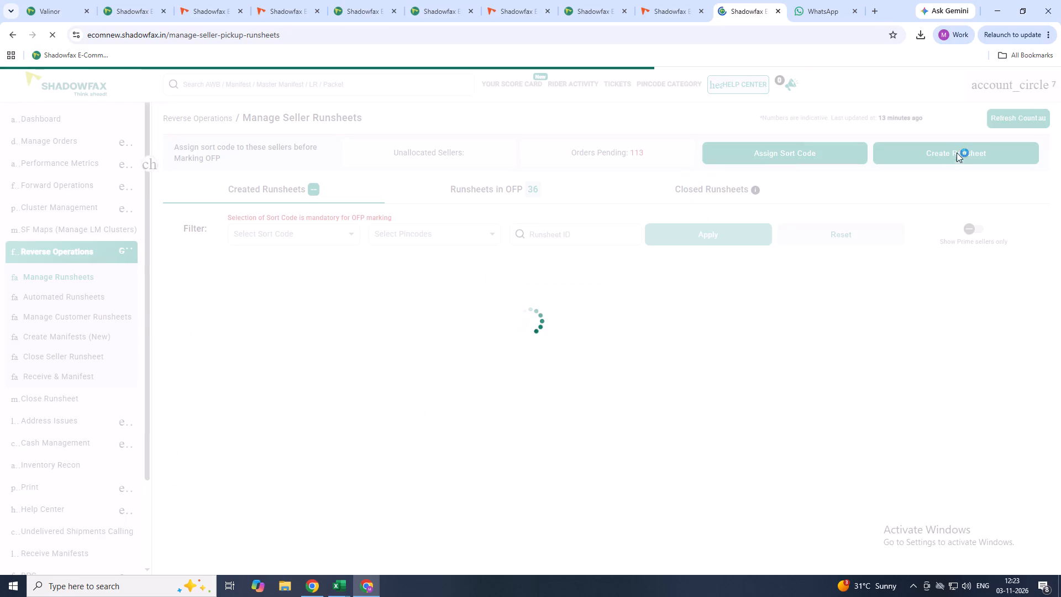
Create a seller pickup runsheet for the Regular slot and sort code momi, adding the Veeral Textile order.
click(953, 153)
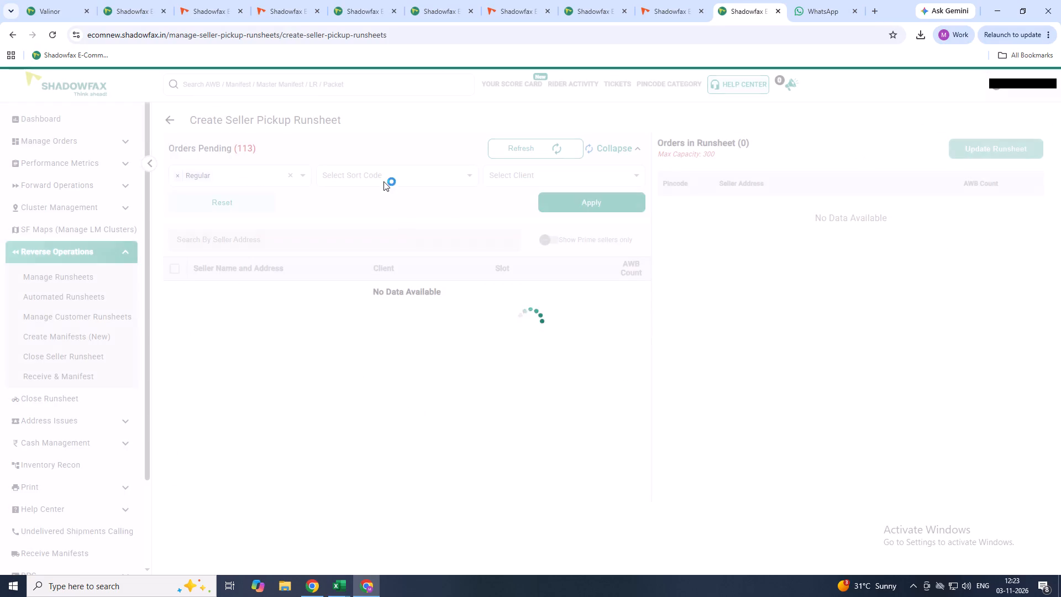
click(381, 180)
click(379, 217)
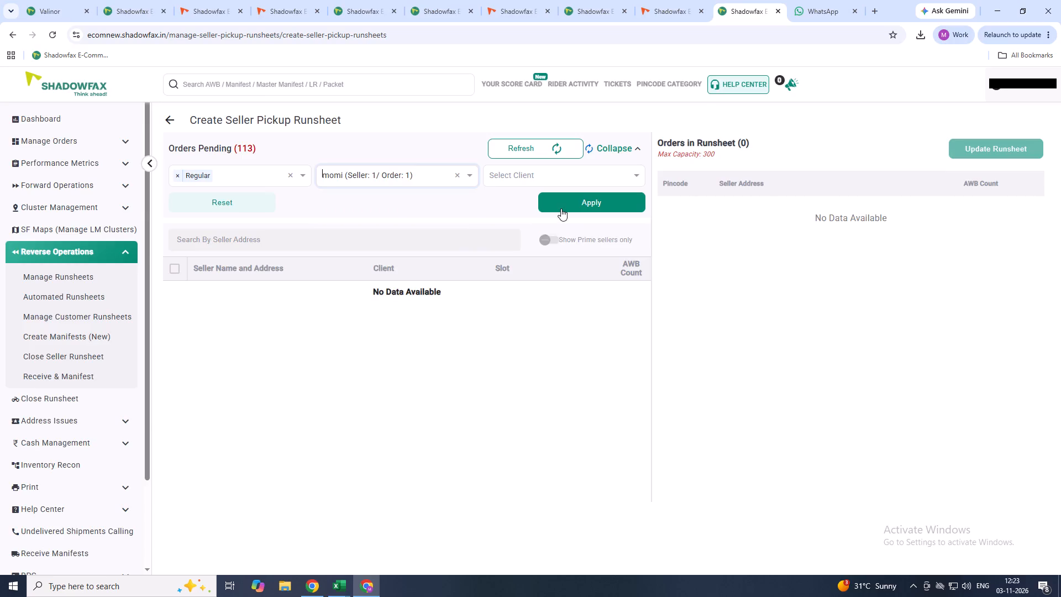
click(560, 208)
click(603, 269)
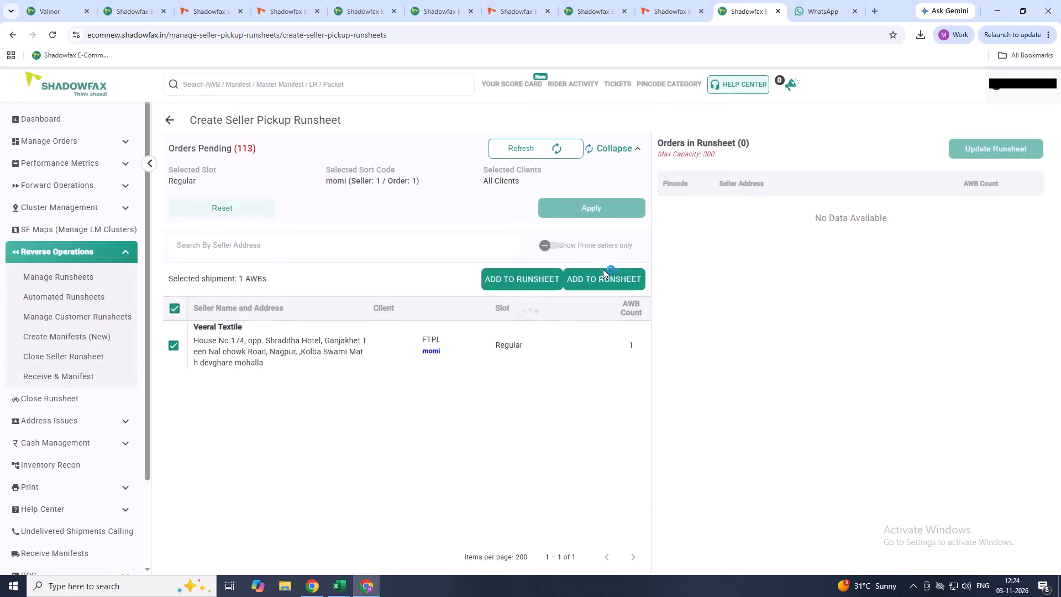
click(606, 277)
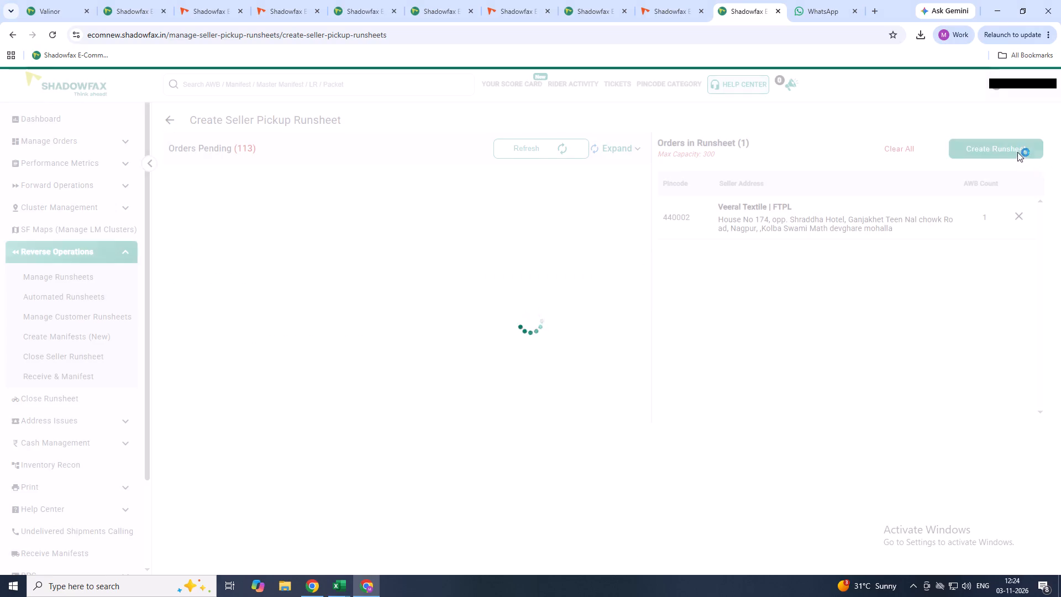
double_click(1009, 149)
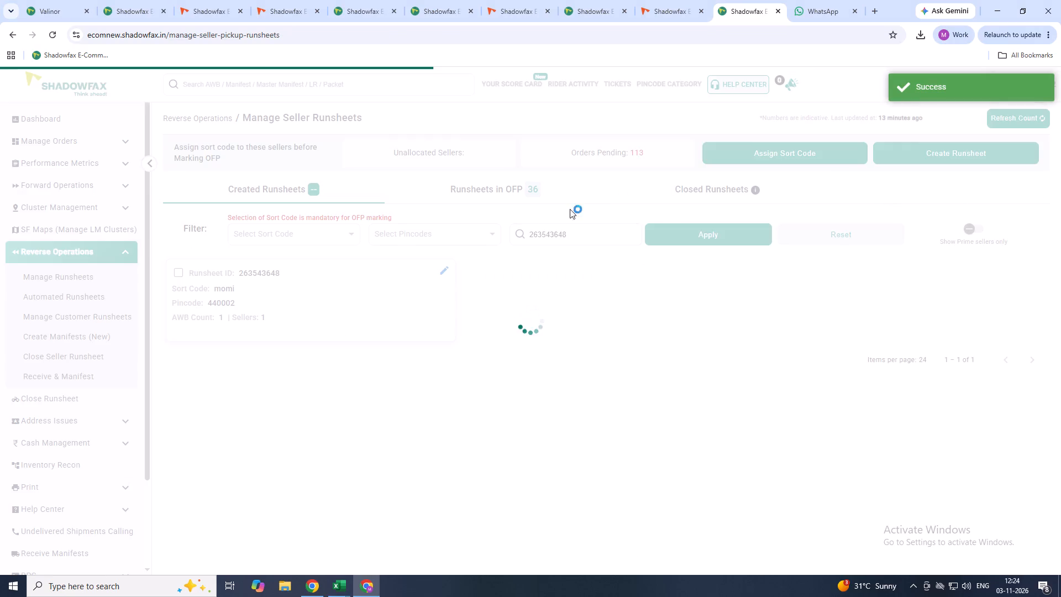
Select the new momi runsheet, set the sort code filter to momi, assign the third listed rider, and mark it OFP.
click(178, 271)
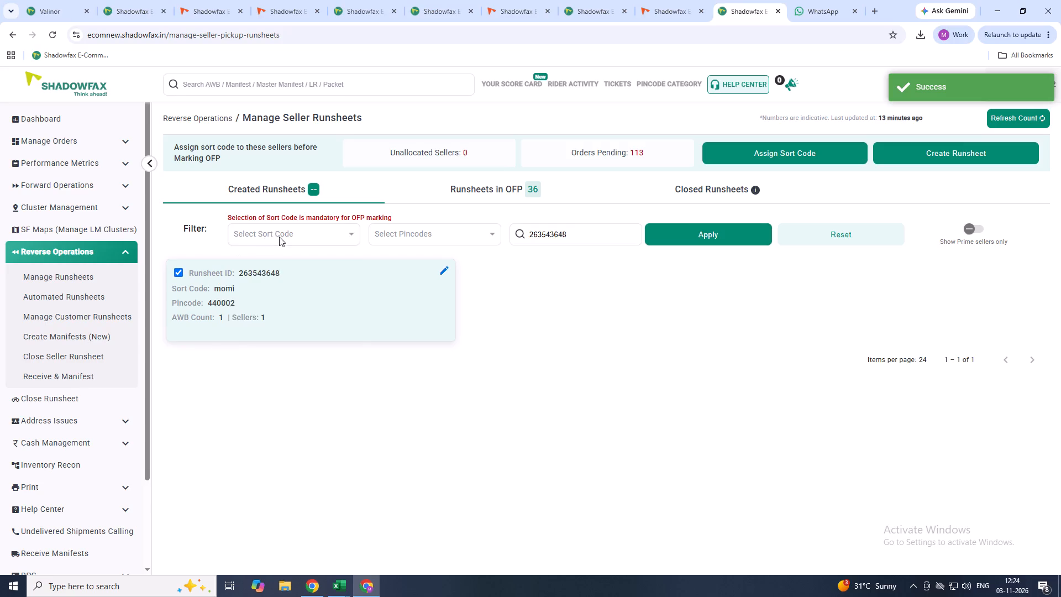
click(280, 237)
scroll(282, 322, down, 2)
click(261, 304)
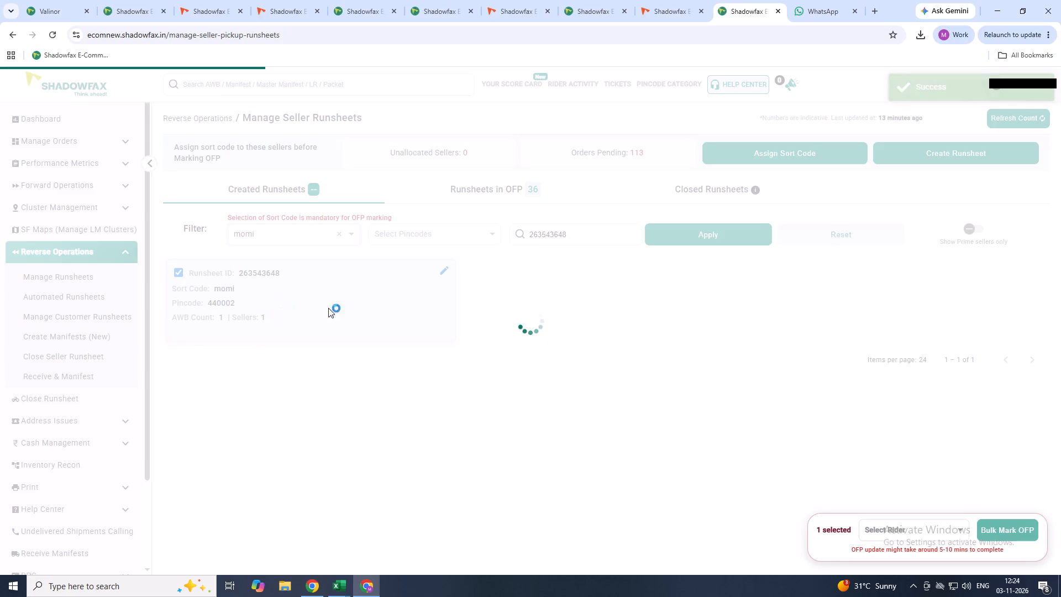
click(902, 528)
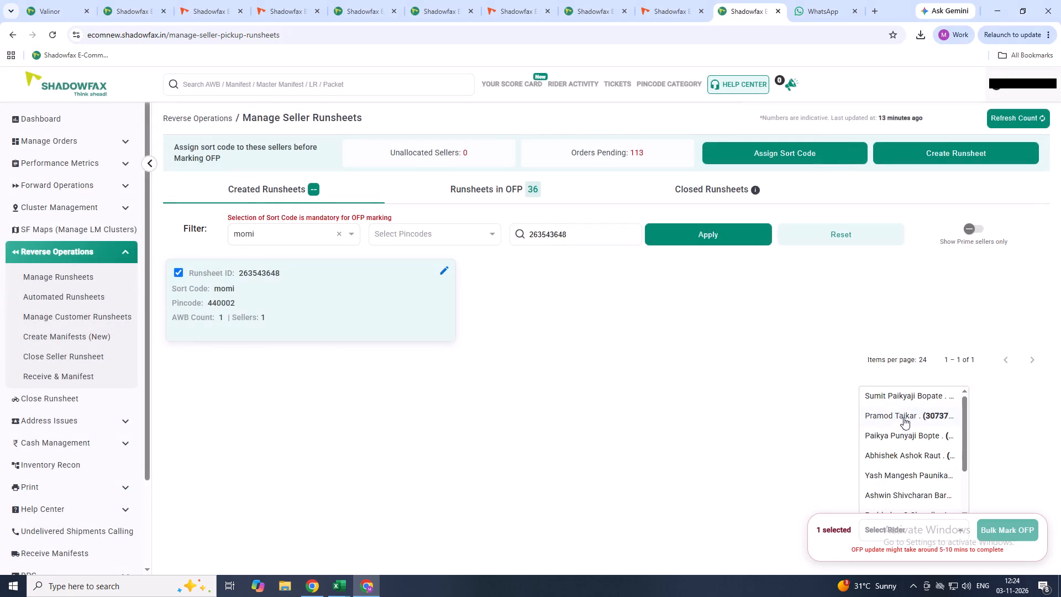
scroll(907, 429, down, 4)
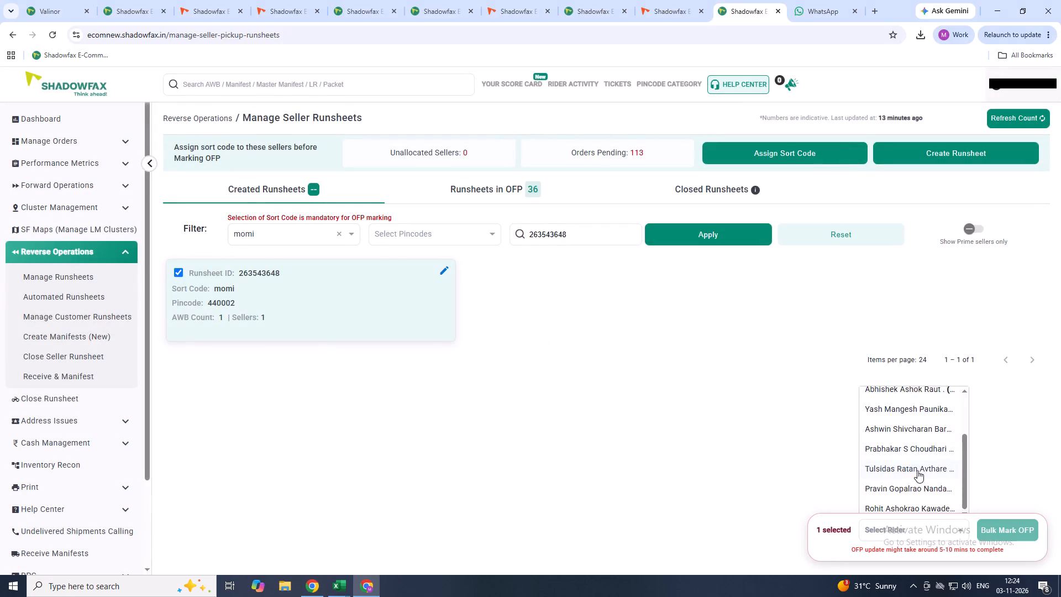
scroll(915, 470, up, 2)
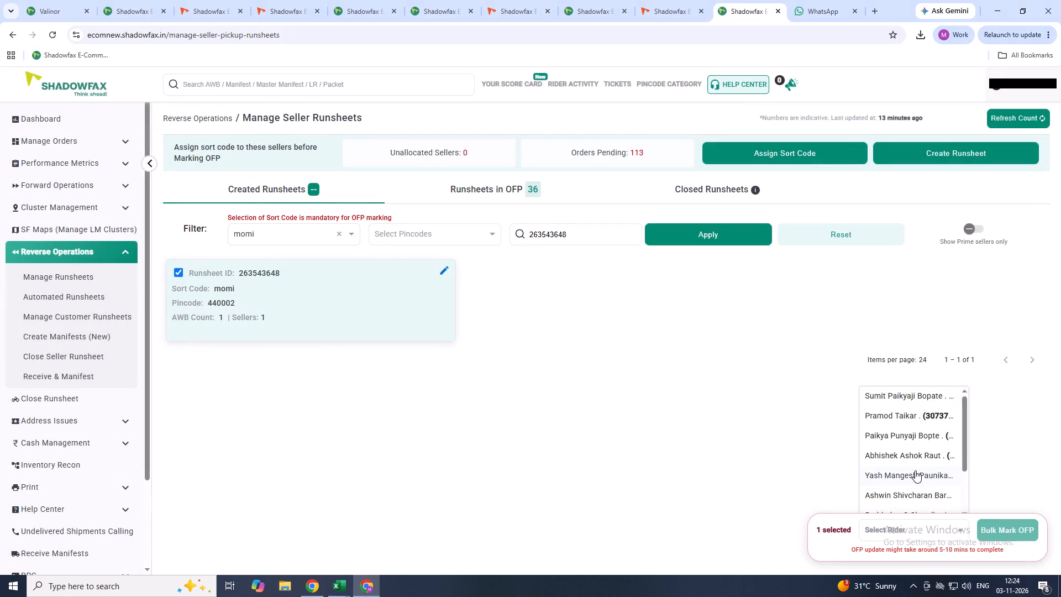
scroll(916, 453, down, 3)
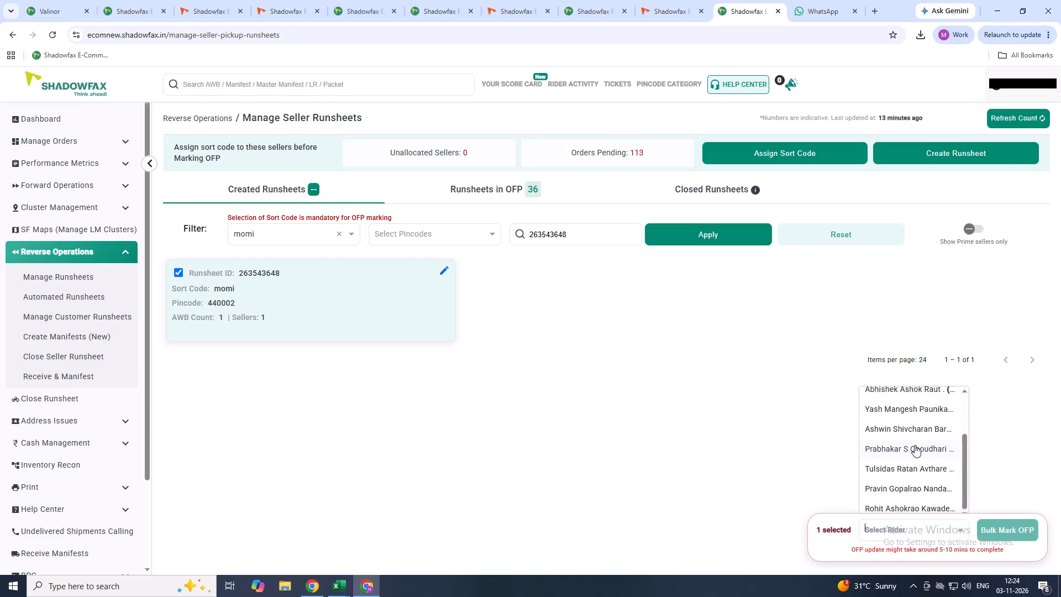
scroll(915, 446, down, 2)
scroll(919, 450, up, 3)
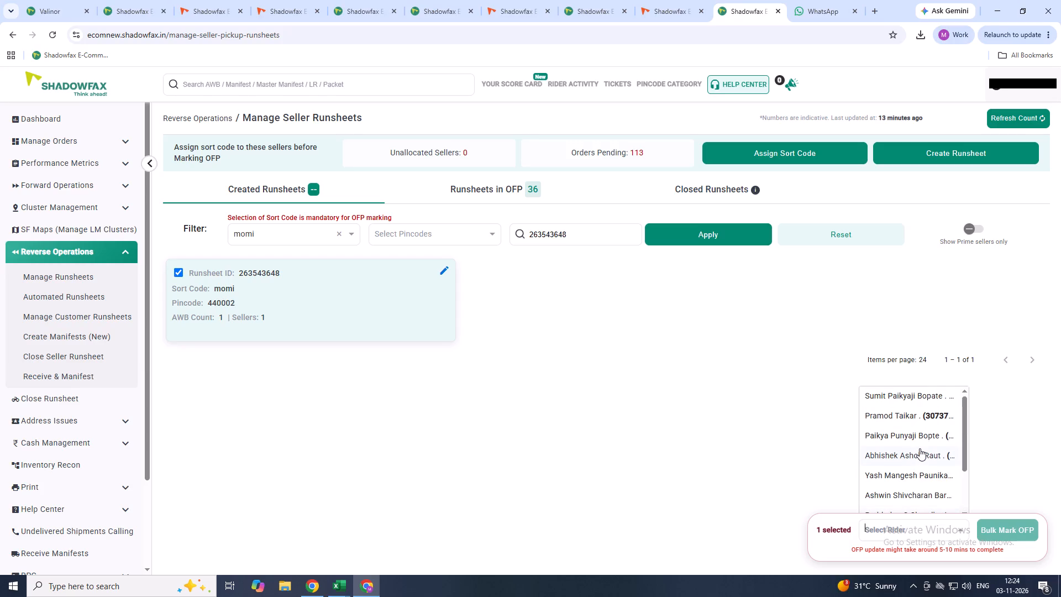
scroll(920, 448, down, 2)
scroll(919, 449, up, 1)
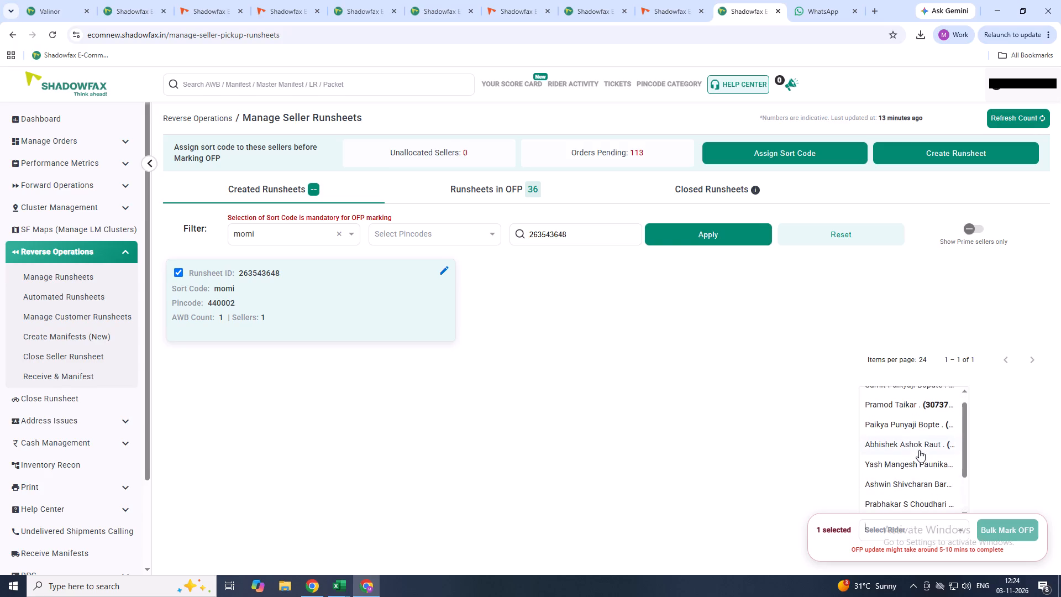
click(909, 425)
click(991, 527)
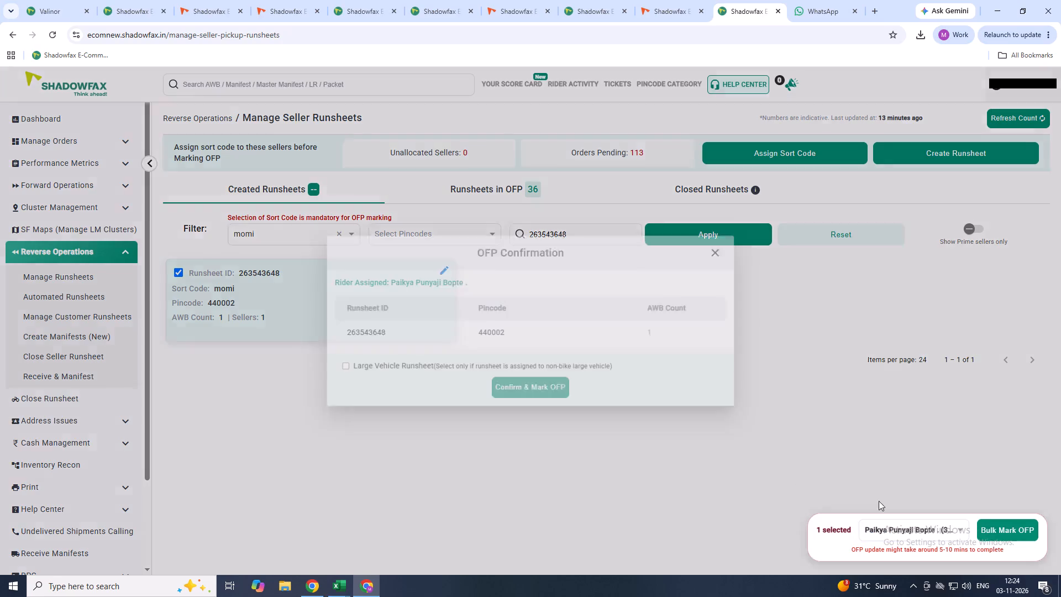
click(490, 390)
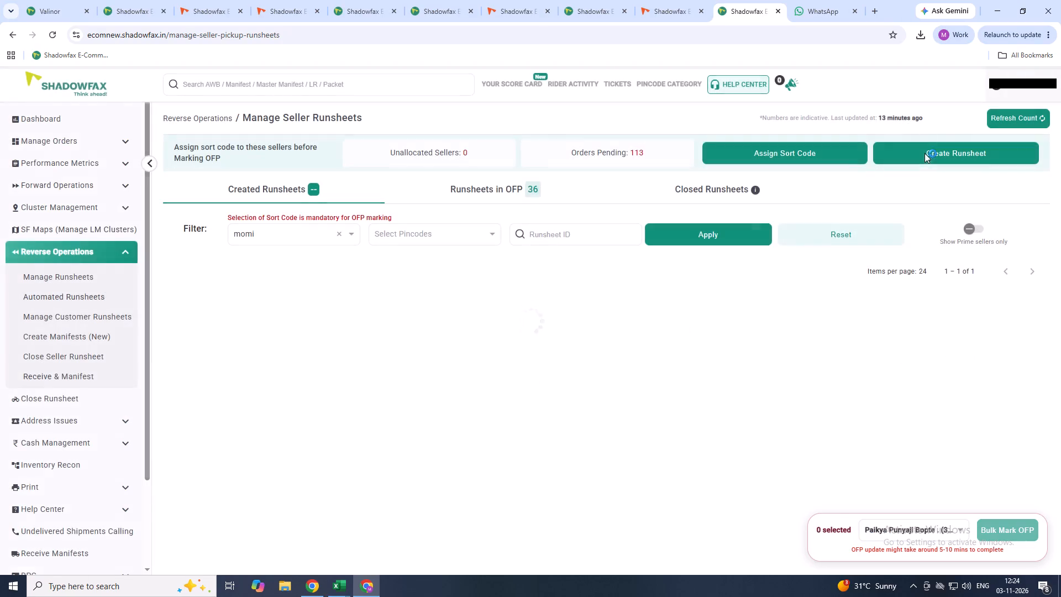
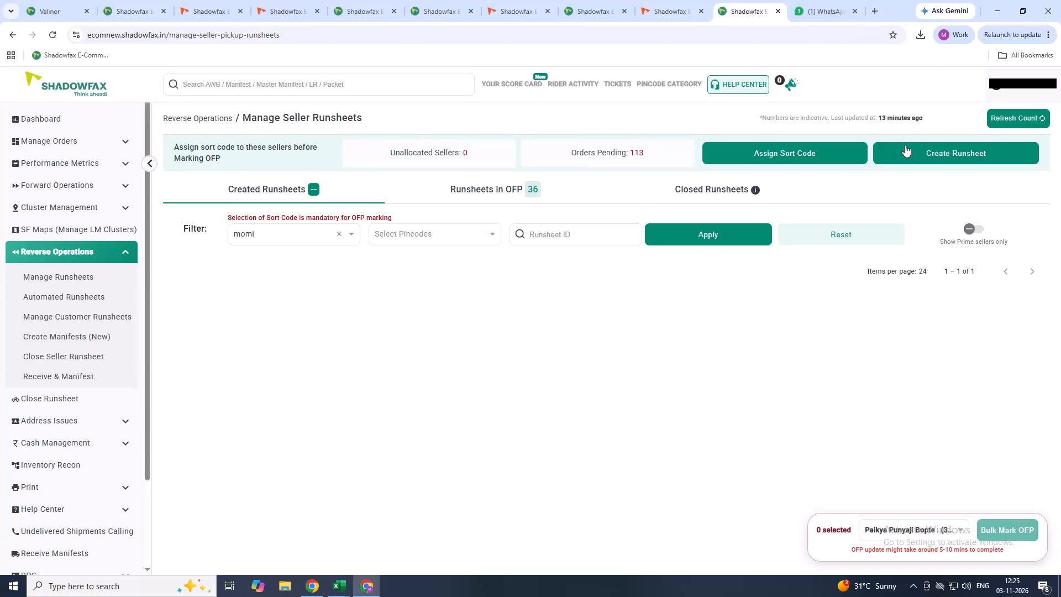
Create a seller pickup runsheet for the Regular slot and sort code 0032, adding the Himalaya Publishing House and PIXEL DIGITAL orders.
click(905, 145)
click(420, 176)
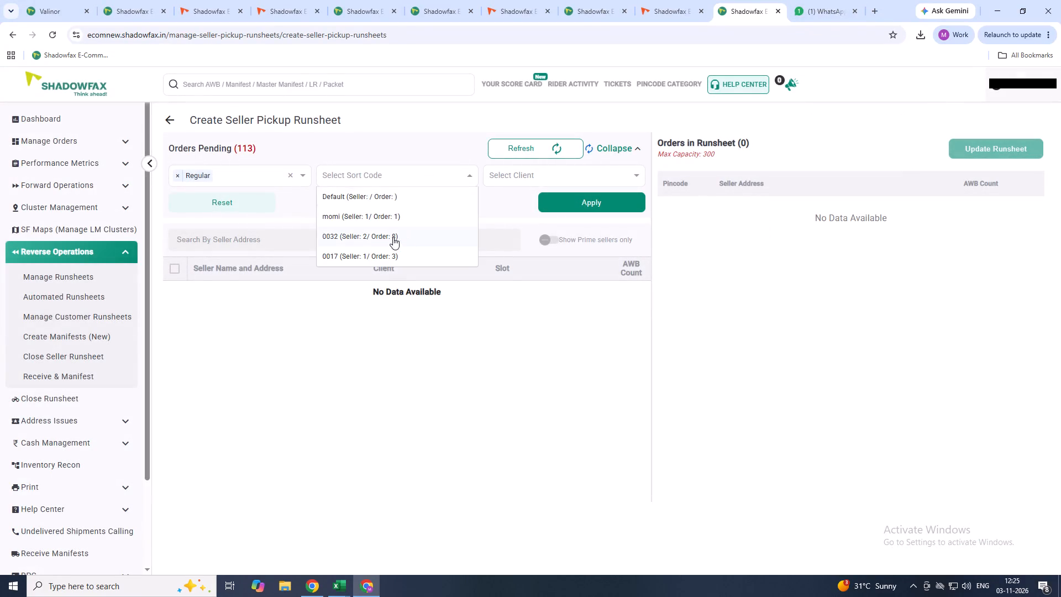
click(387, 238)
click(595, 199)
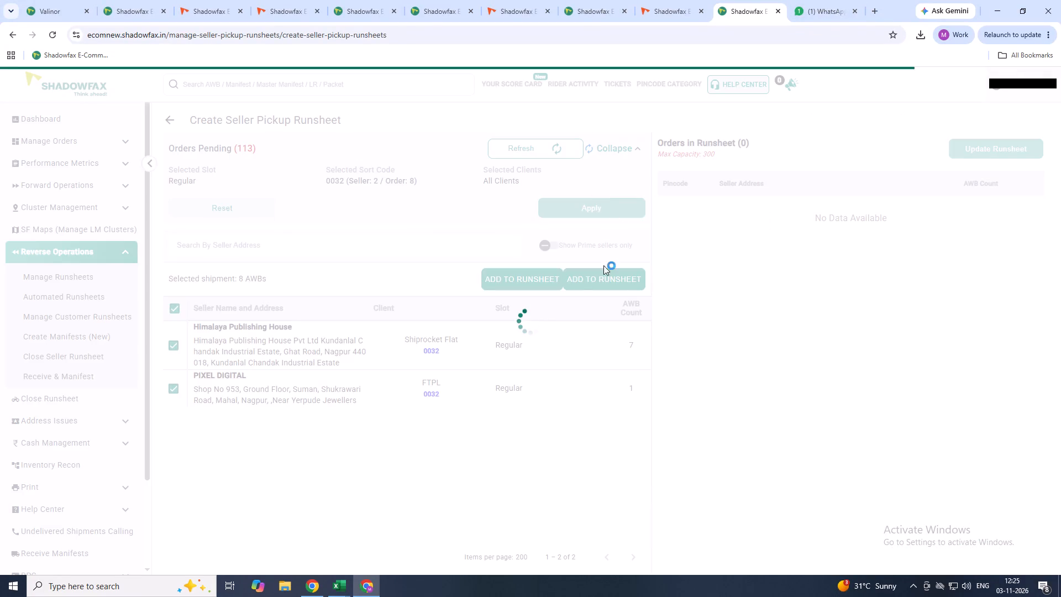
click(607, 275)
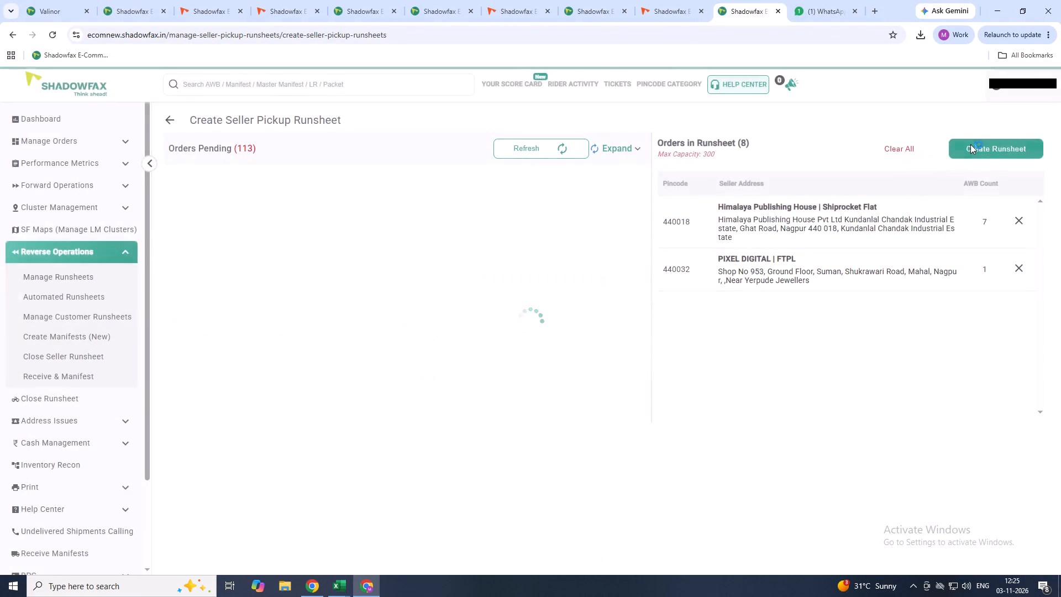
click(972, 144)
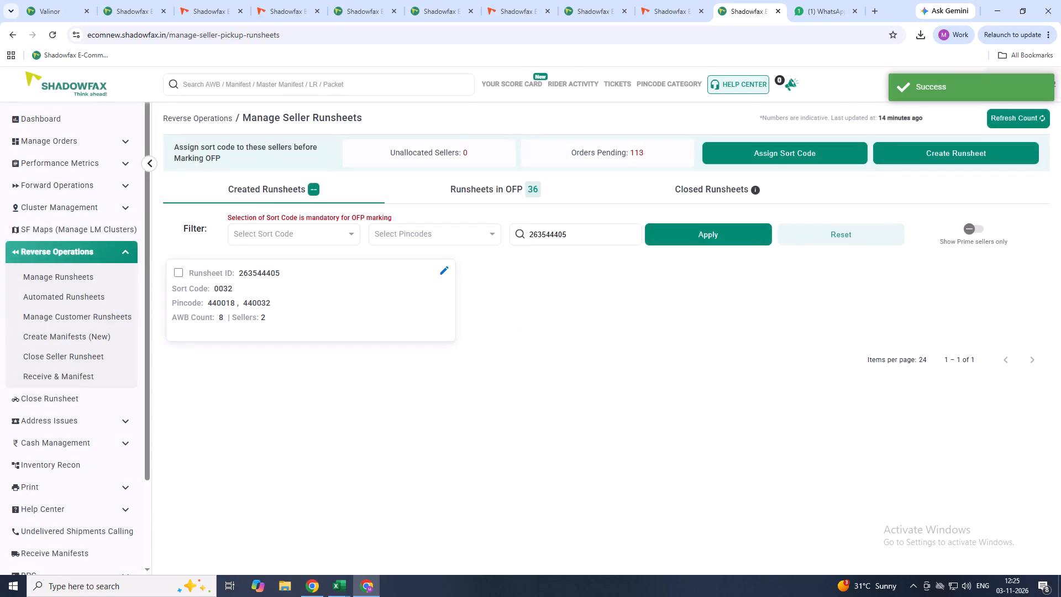
Select the new 0032 runsheet, set the sort code filter to 0032, assign the fourth listed rider, and mark it OFP.
click(182, 276)
click(279, 233)
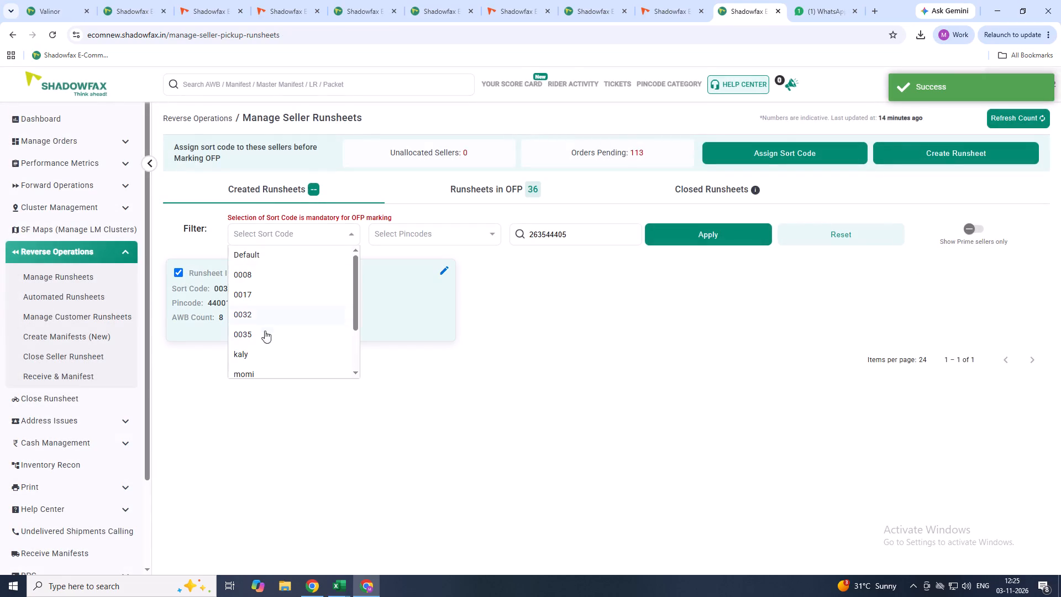
click(252, 317)
click(898, 531)
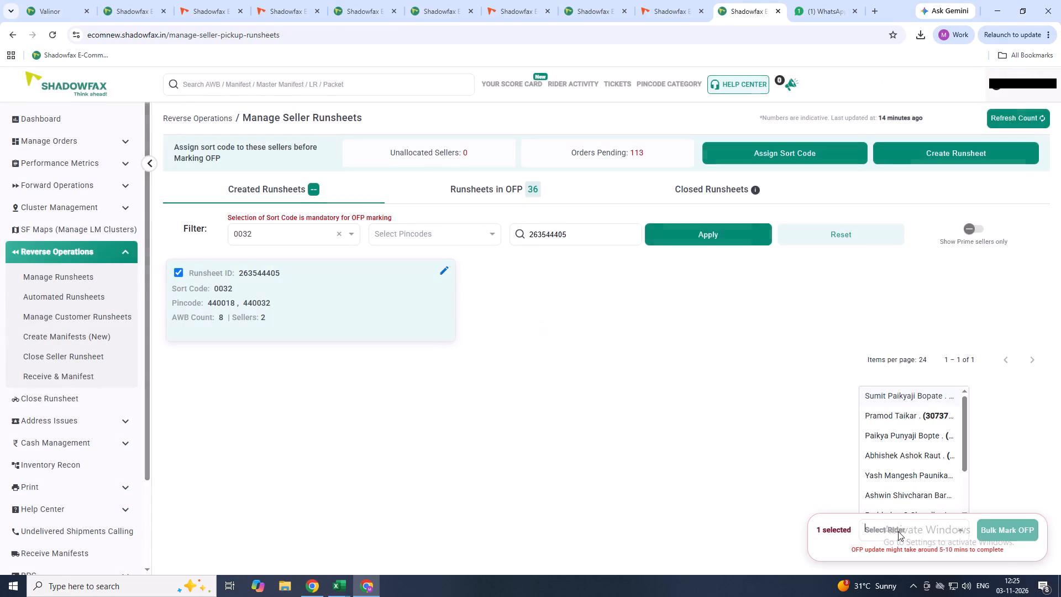
click(903, 454)
click(996, 530)
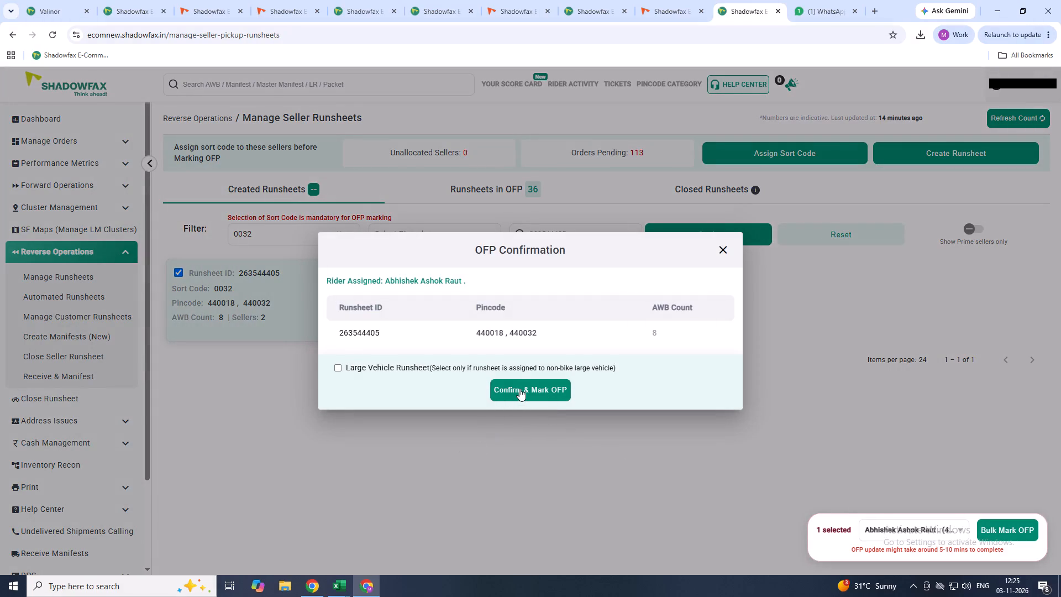
click(538, 390)
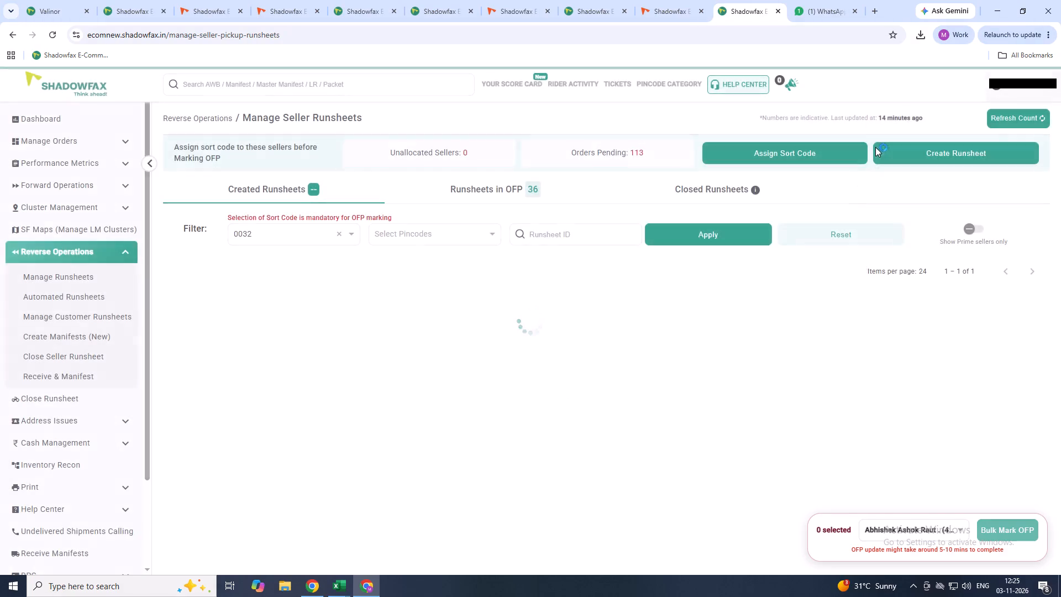
Create a seller pickup runsheet for the Regular slot and sort code 0017, adding the Kartrocket seller's order.
click(908, 150)
click(391, 181)
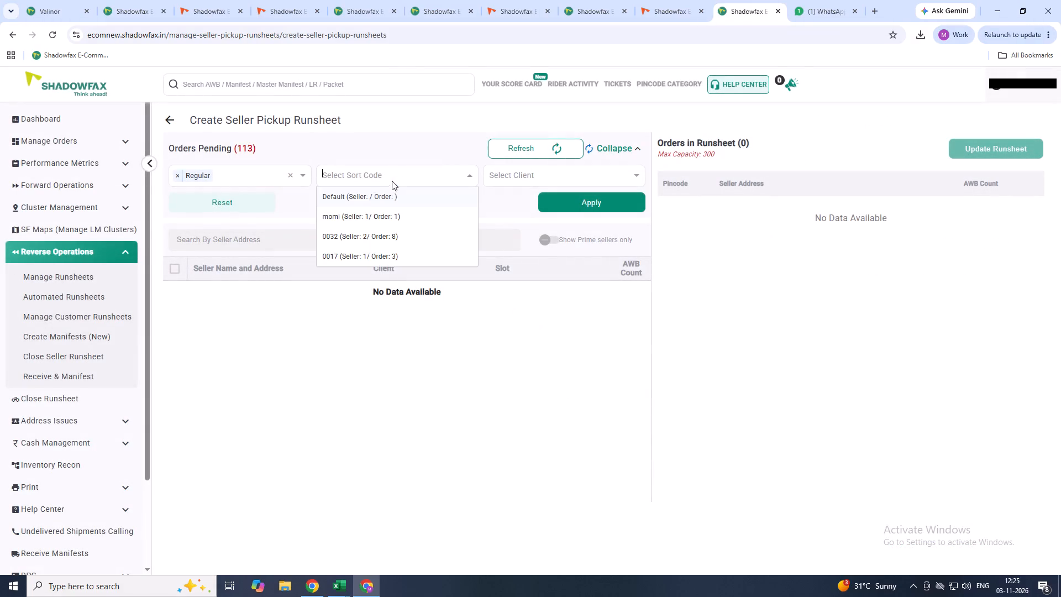
click(375, 258)
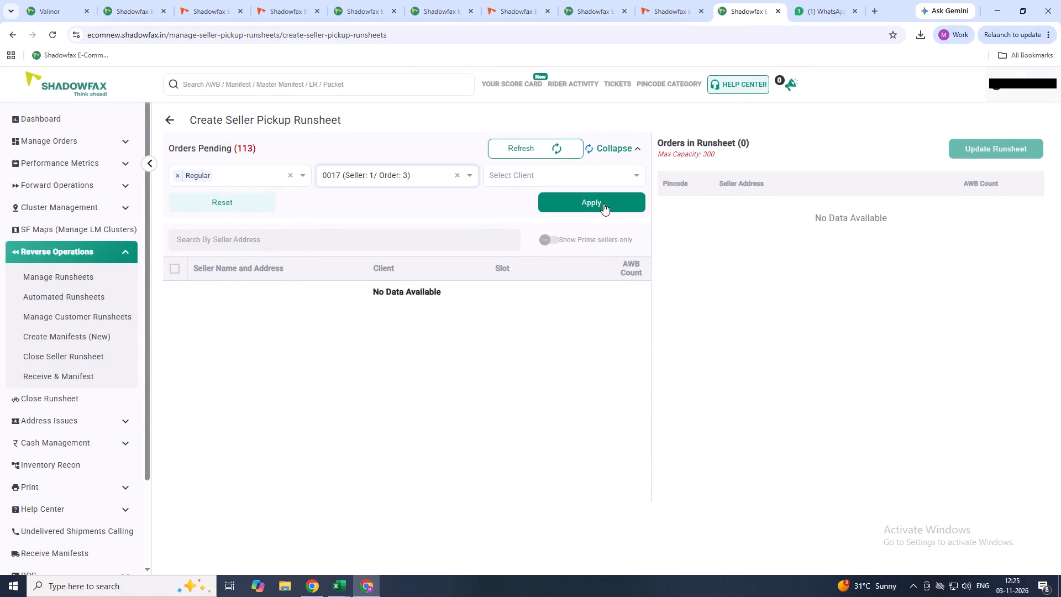
click(603, 203)
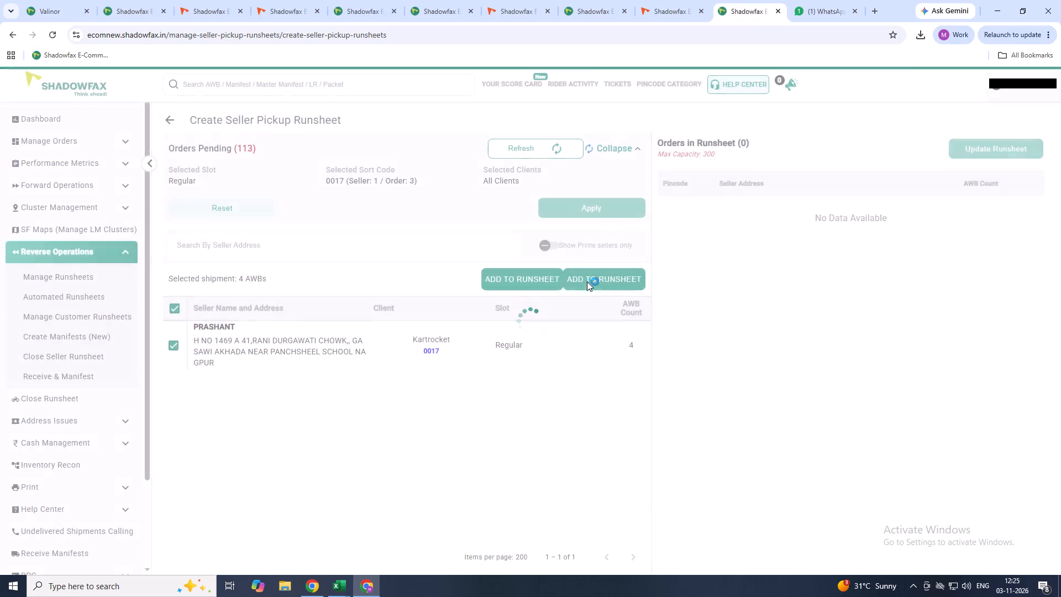
click(585, 280)
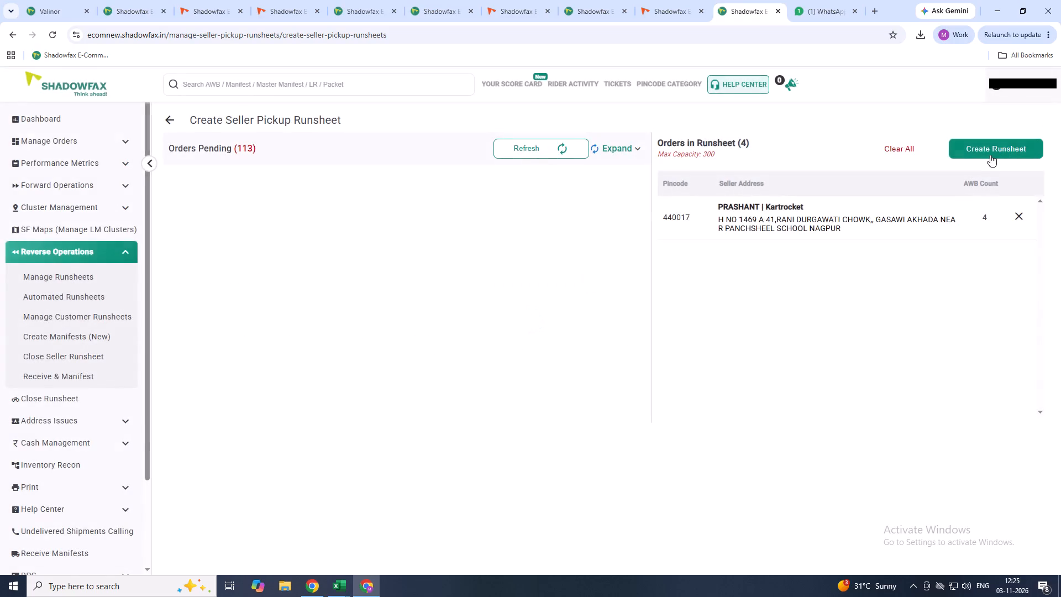
click(988, 153)
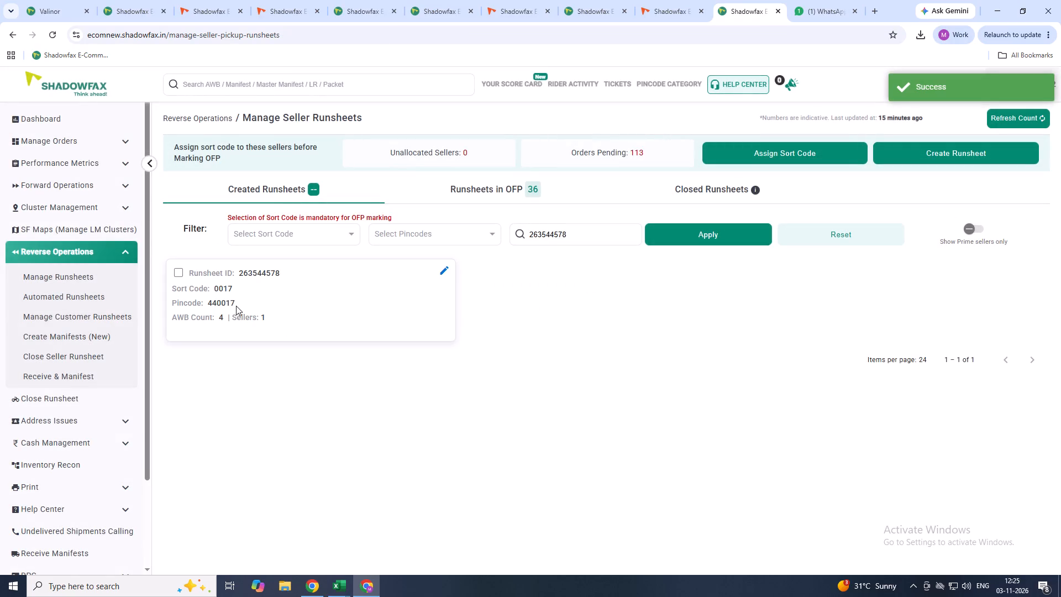
Select the new 0017 runsheet, set the sort code filter to 0017, assign the sixth listed rider, and mark it OFP.
click(182, 271)
click(281, 238)
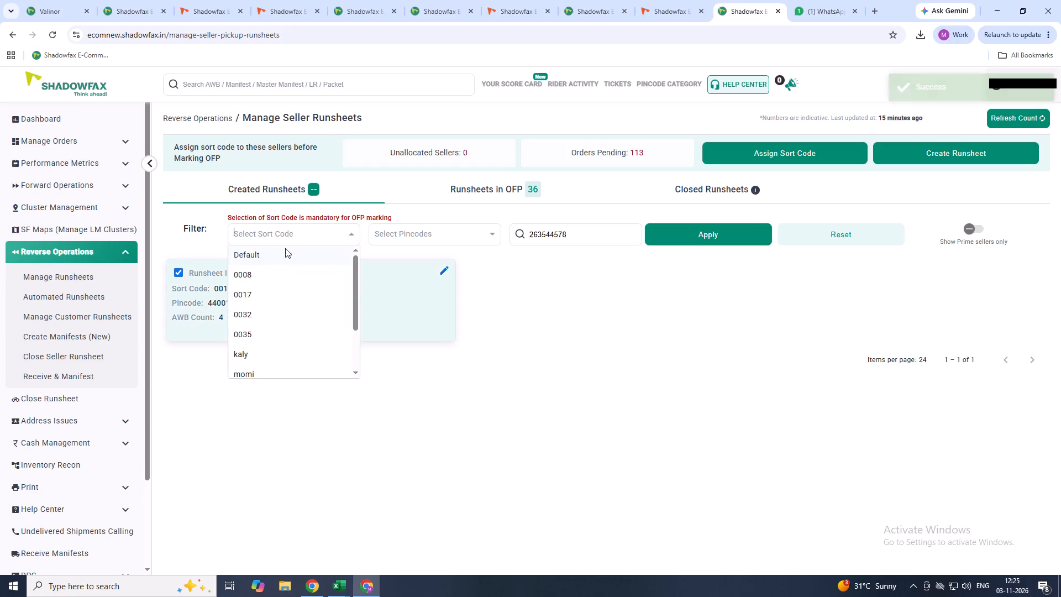
click(251, 294)
click(895, 528)
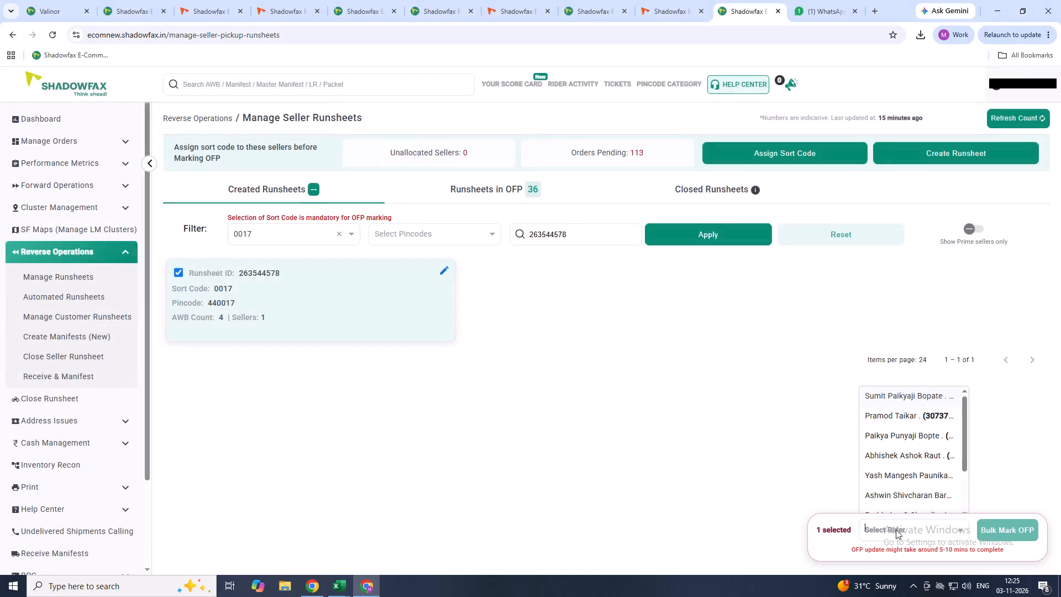
click(901, 498)
click(995, 526)
click(558, 384)
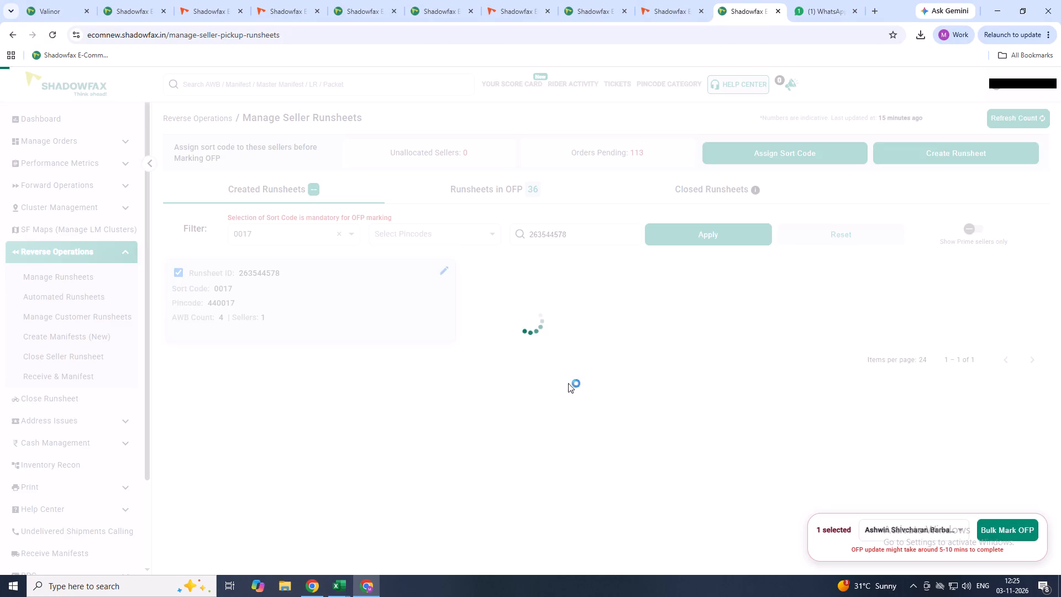
Create a seller pickup runsheet for the Regular slot and Default sort code, adding the Himalaya Publishing House order.
click(928, 156)
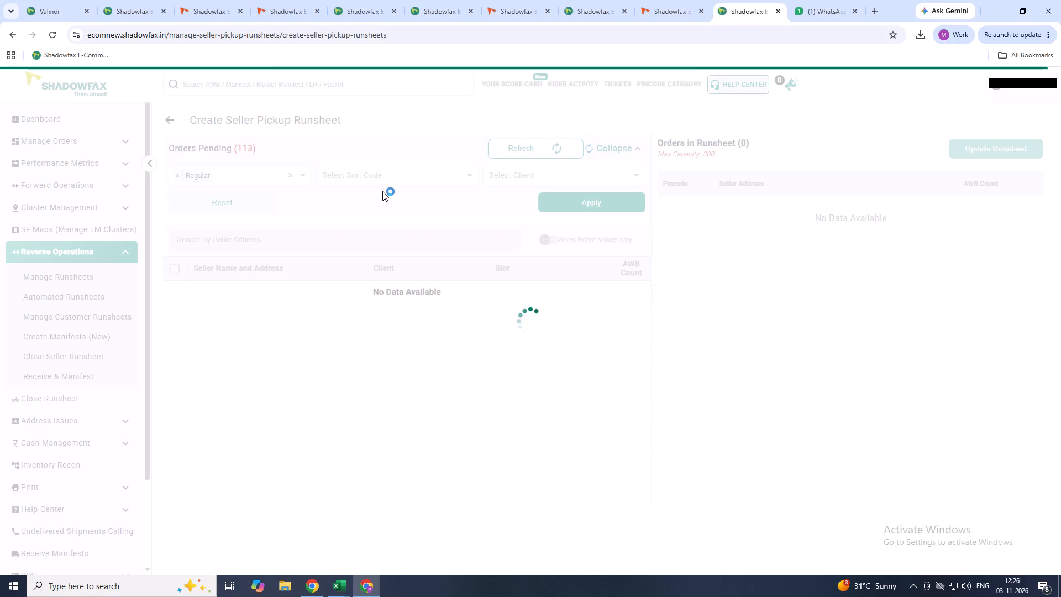
click(383, 176)
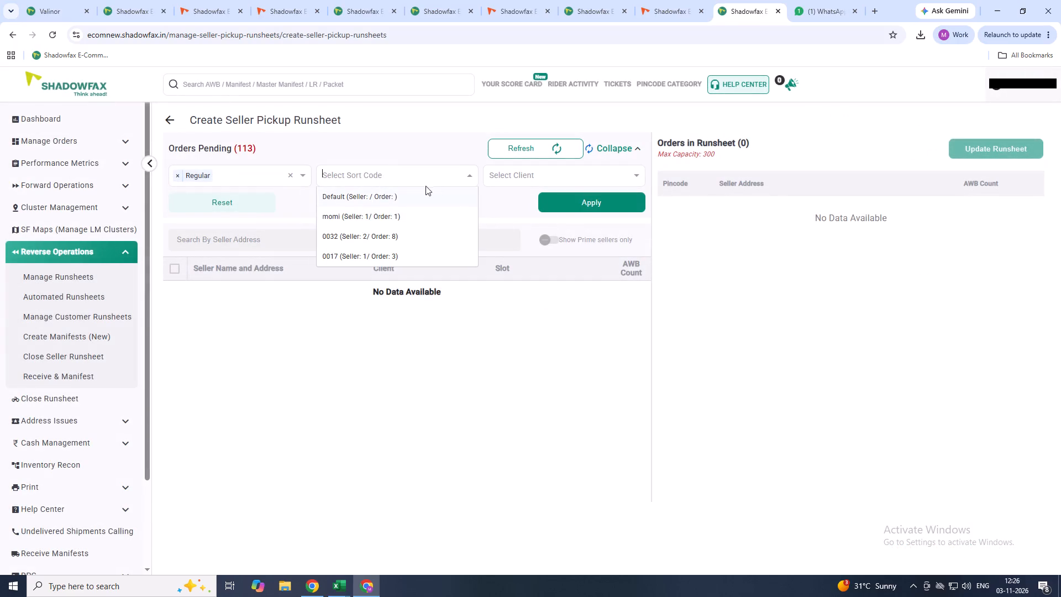
click(415, 195)
click(584, 203)
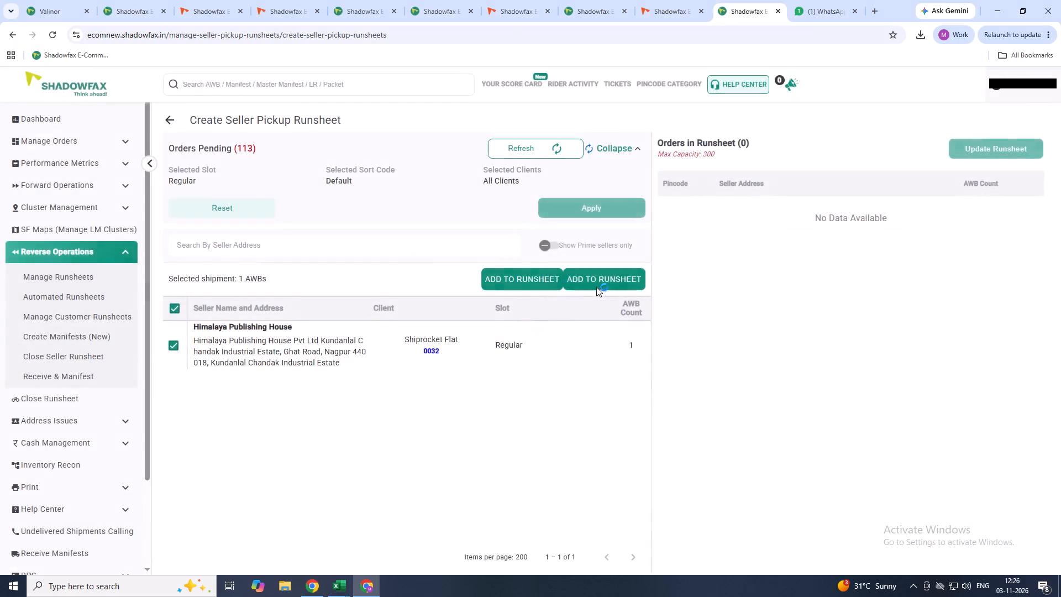
click(592, 282)
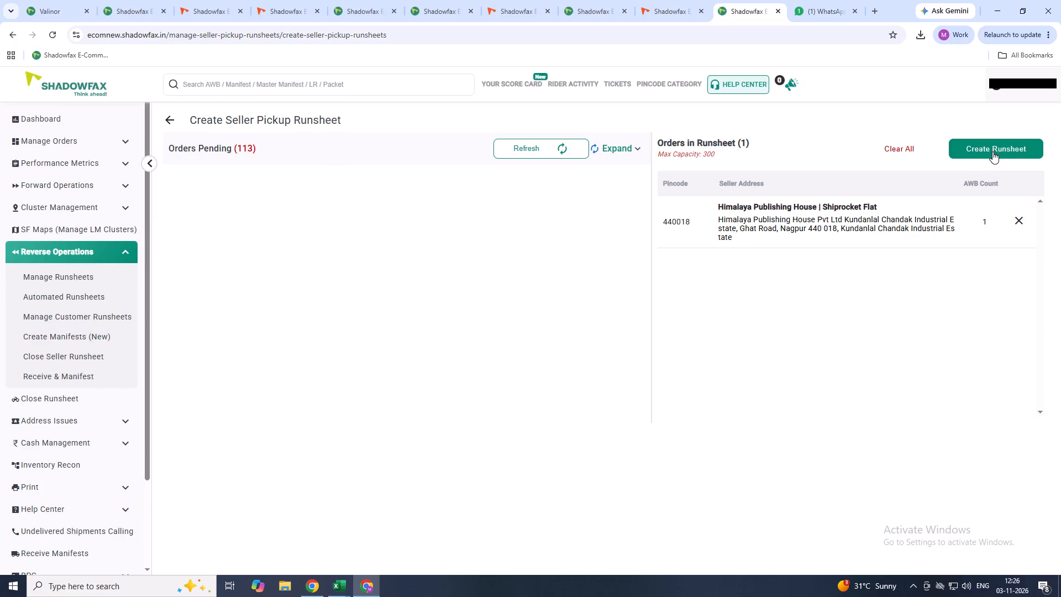
click(995, 150)
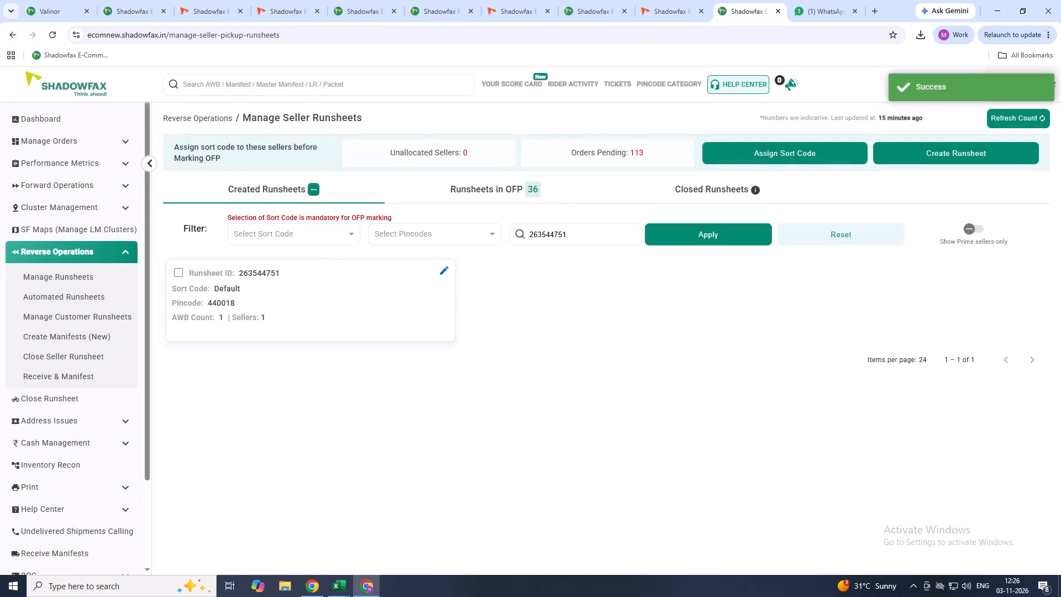
Select the new Default runsheet for pincode 440018 and set the sort code filter to Default for OFP marking.
click(180, 273)
click(305, 200)
click(292, 232)
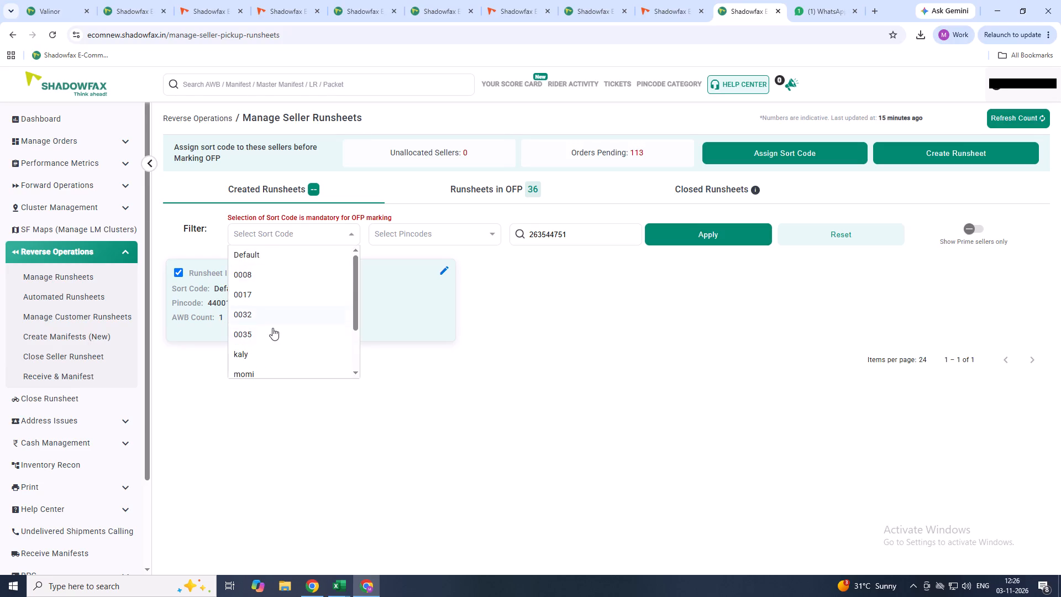
scroll(272, 328, down, 3)
click(572, 360)
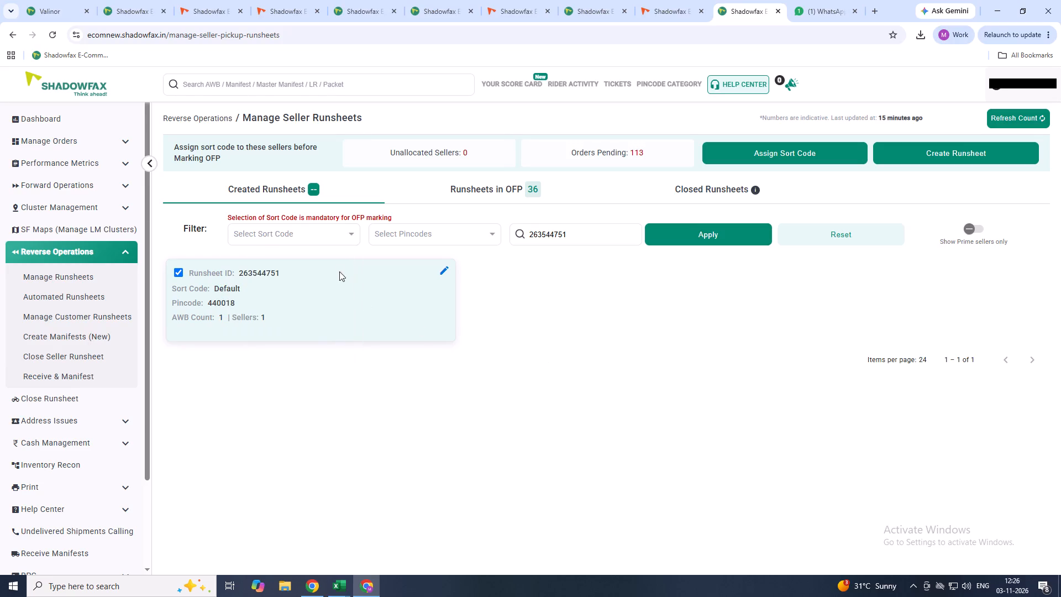
click(321, 236)
scroll(287, 315, down, 2)
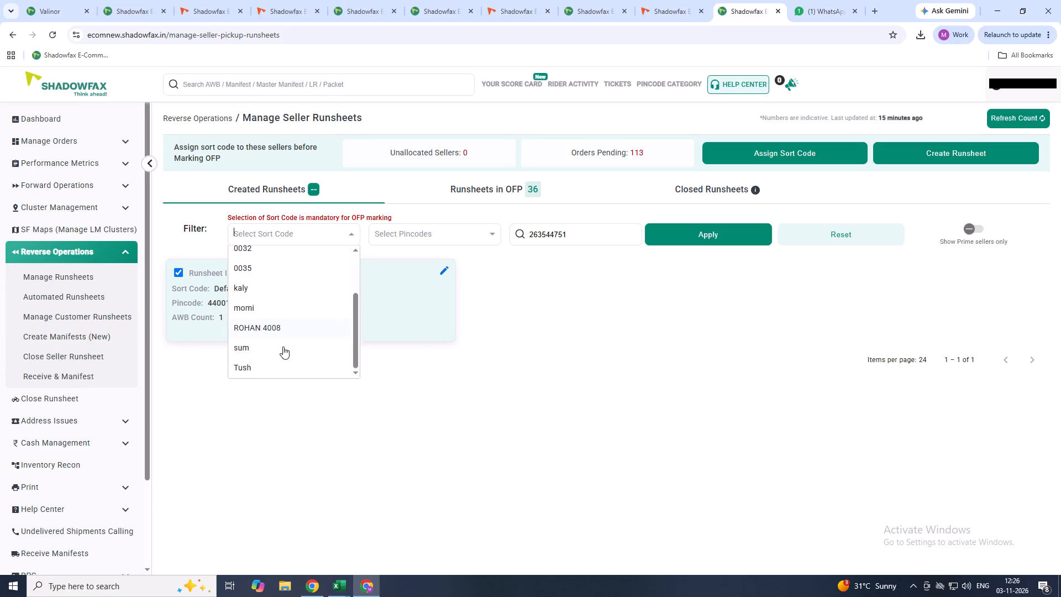
click(500, 320)
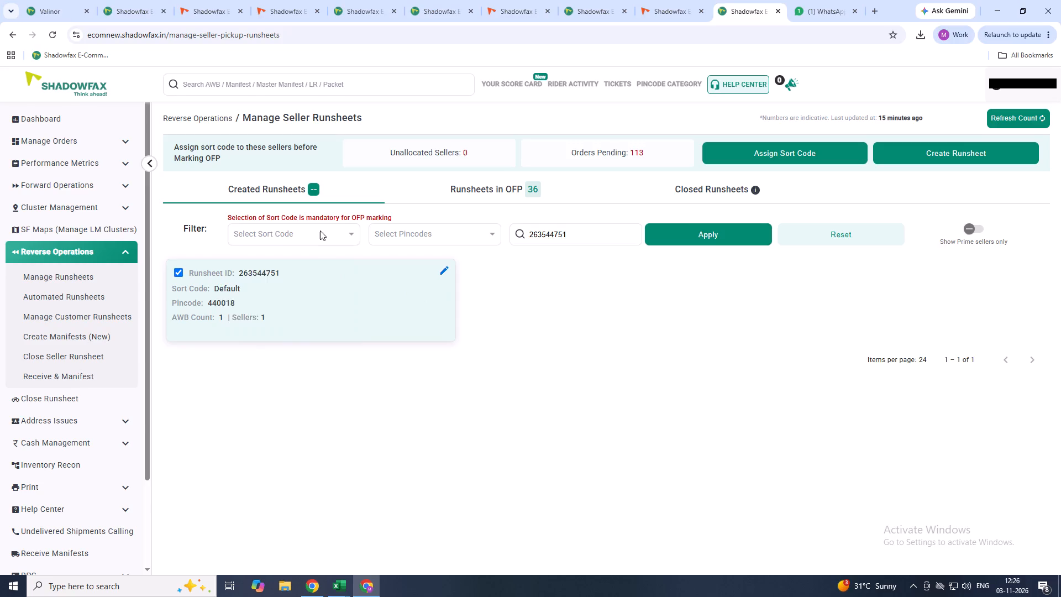
click(319, 228)
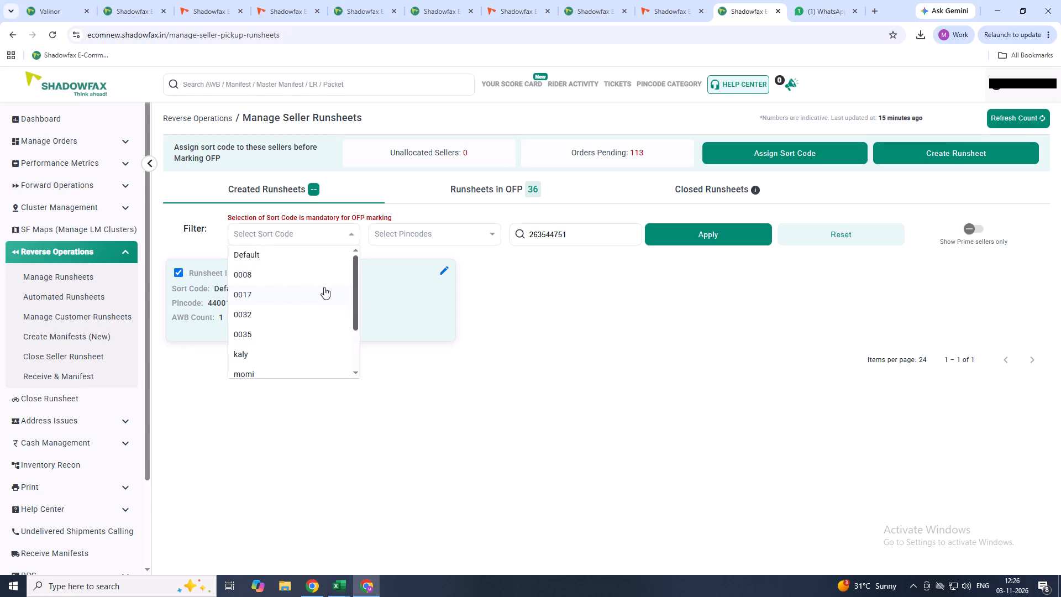
scroll(313, 287, down, 2)
click(631, 351)
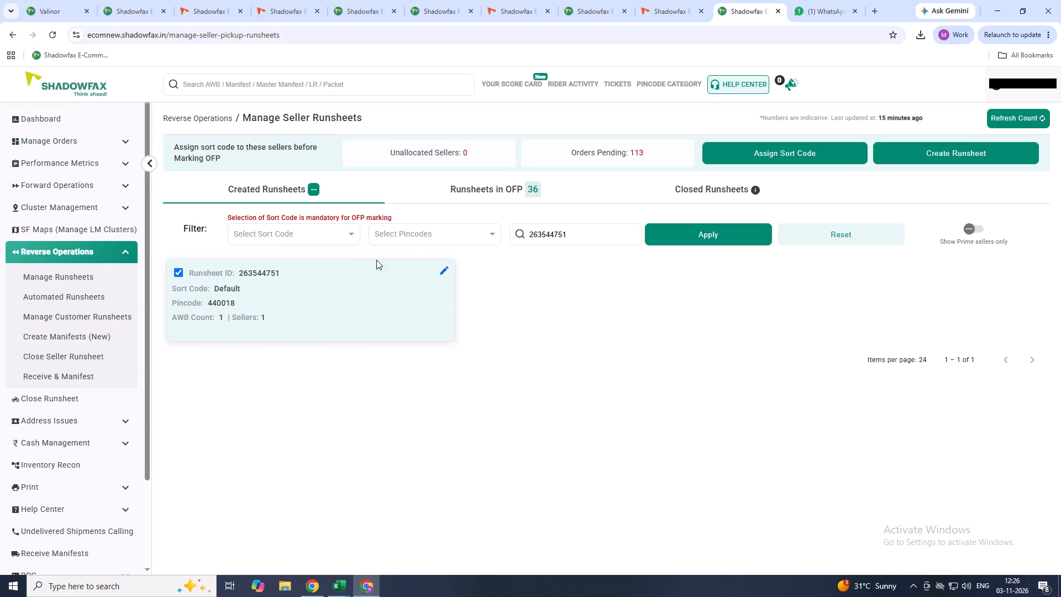
click(343, 232)
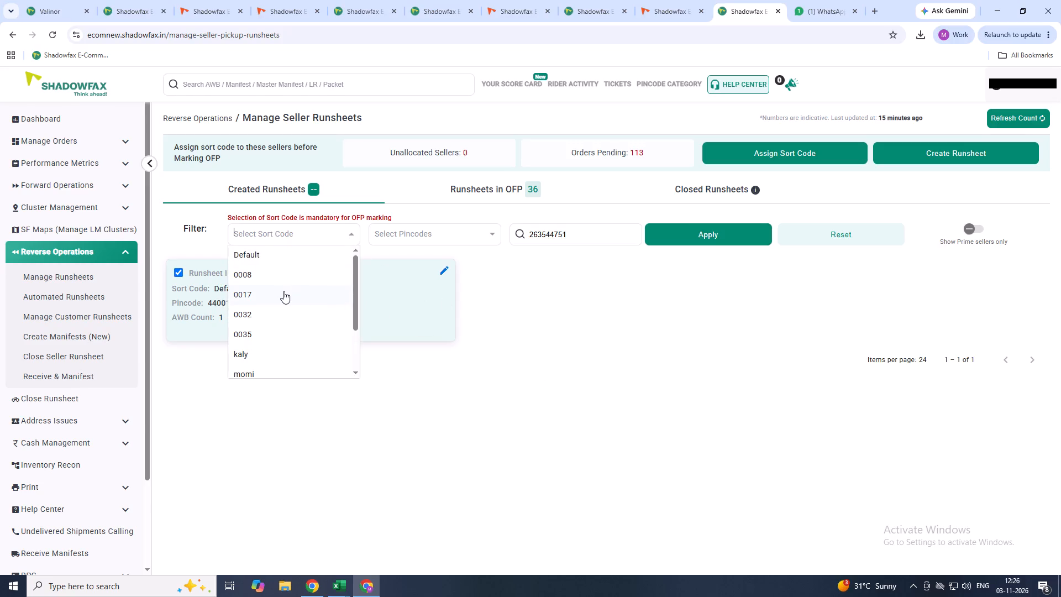
click(282, 259)
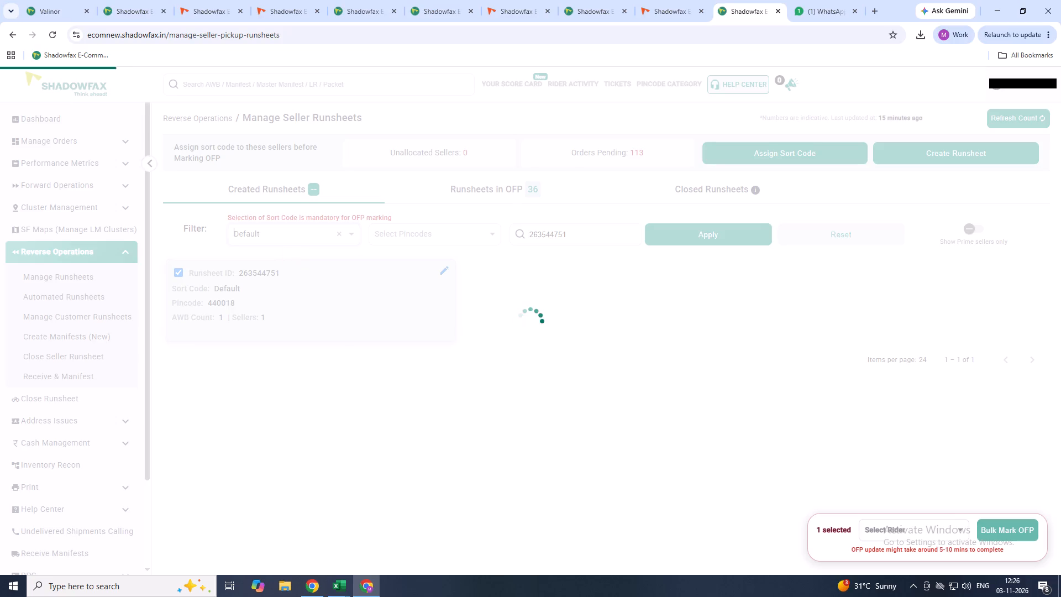
Assign the fourth listed rider to the selected Default runsheet for pincode 440018 and mark it OFP.
click(925, 532)
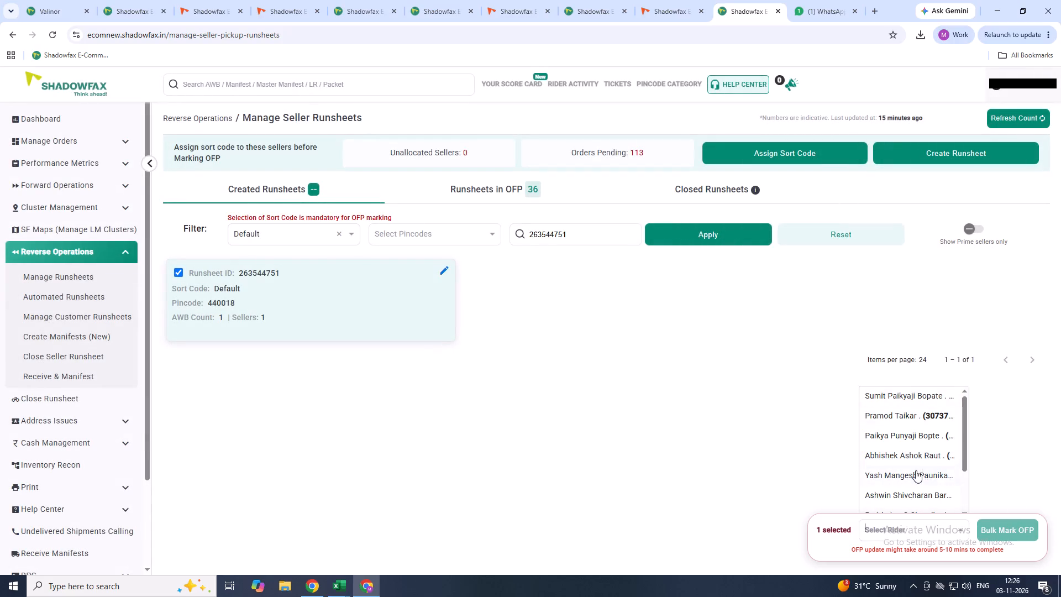
click(911, 452)
click(997, 525)
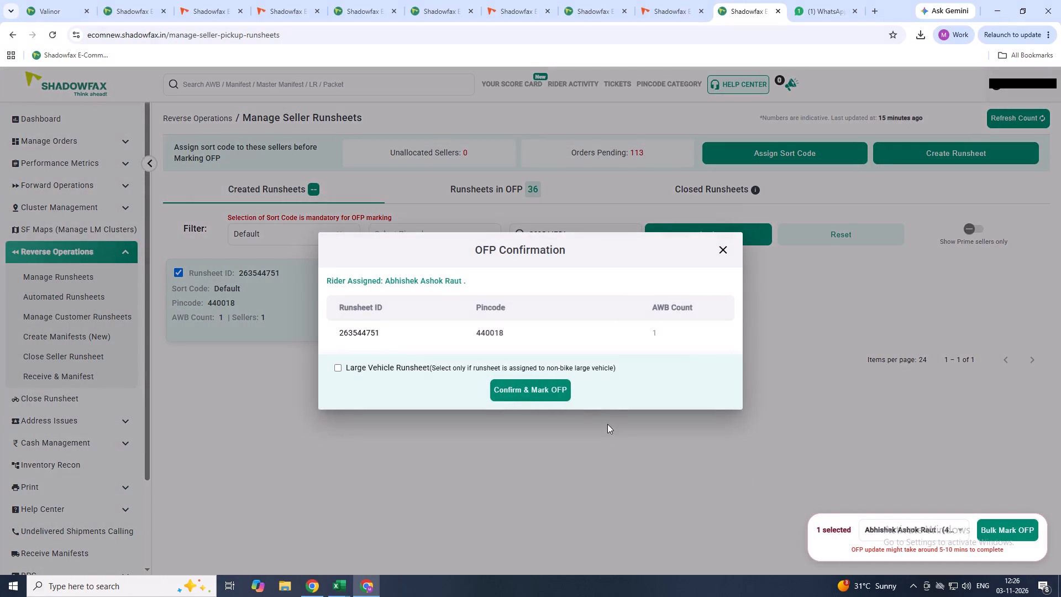
click(536, 386)
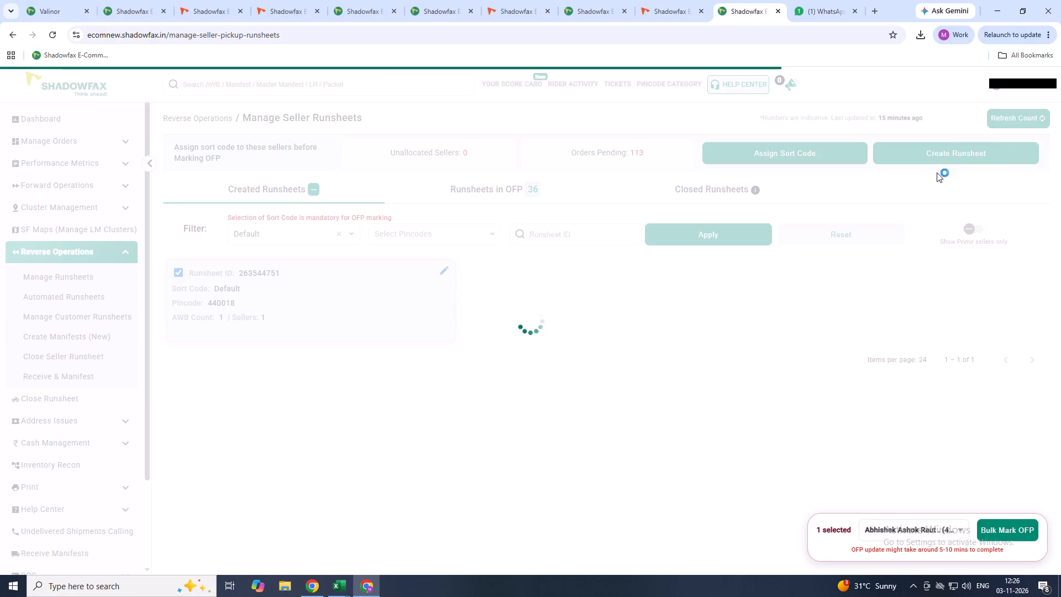
Start a new seller pickup runsheet and filter the pending orders by the Regular slot and Default sort code.
click(937, 149)
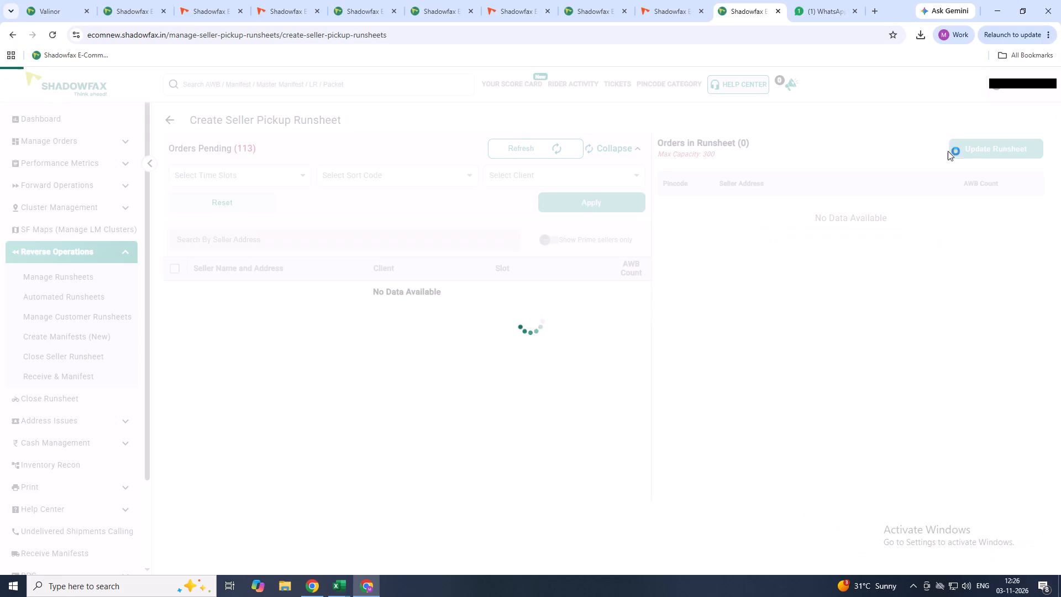
click(400, 180)
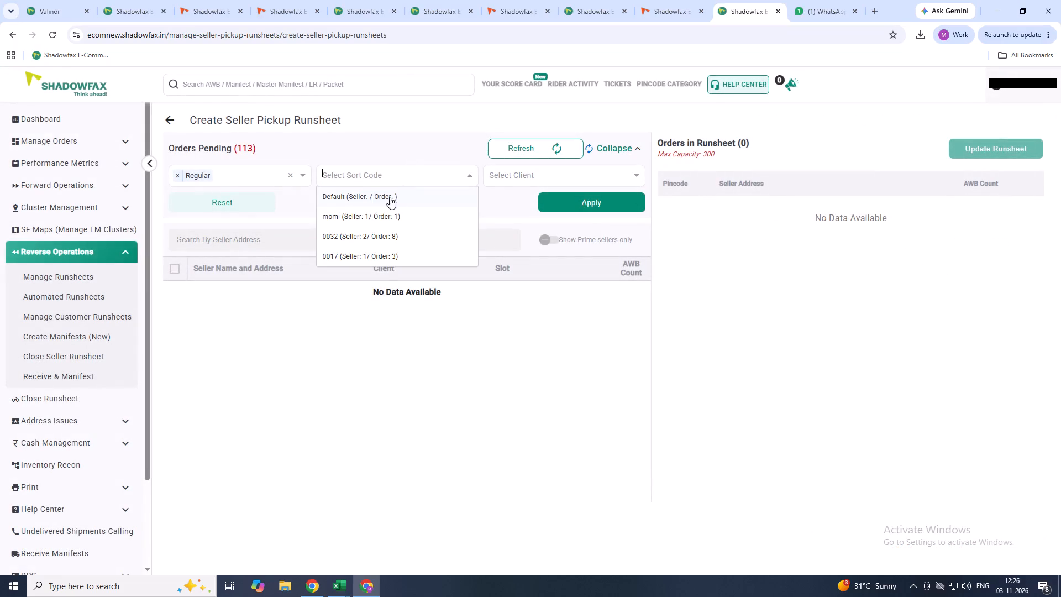
click(390, 197)
click(607, 203)
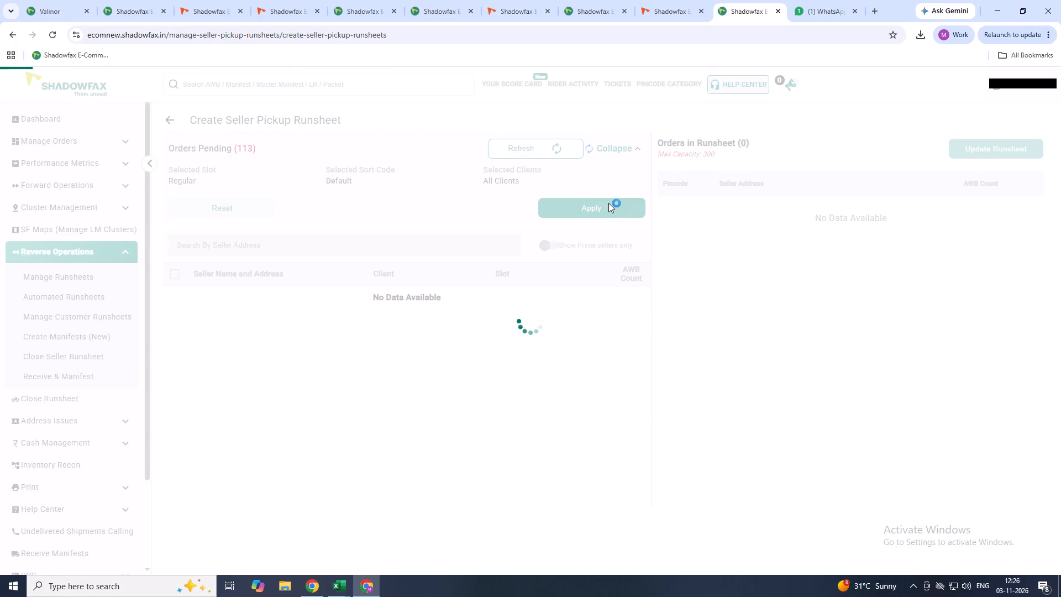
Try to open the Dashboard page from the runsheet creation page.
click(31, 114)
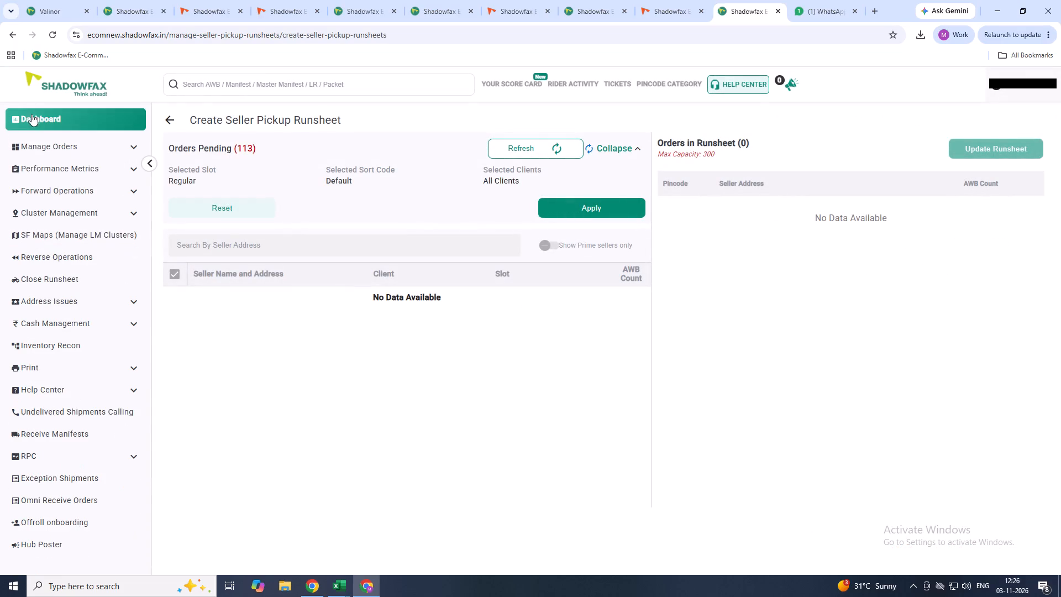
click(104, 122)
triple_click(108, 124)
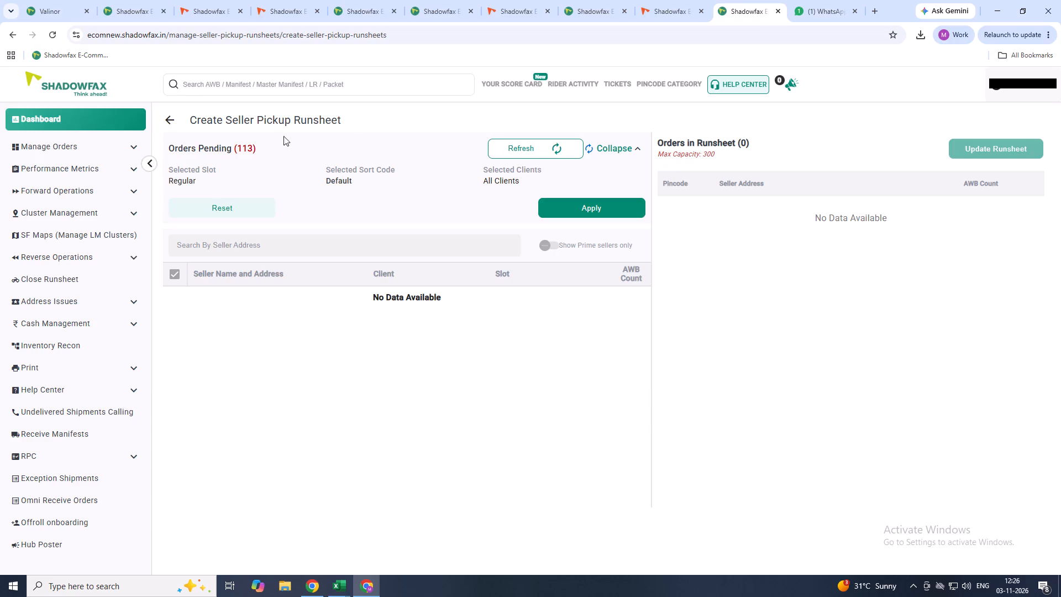
Close four of the unneeded Shadowfax browser tabs, starting with the fifth tab, keeping the runsheet tab open.
click(395, 12)
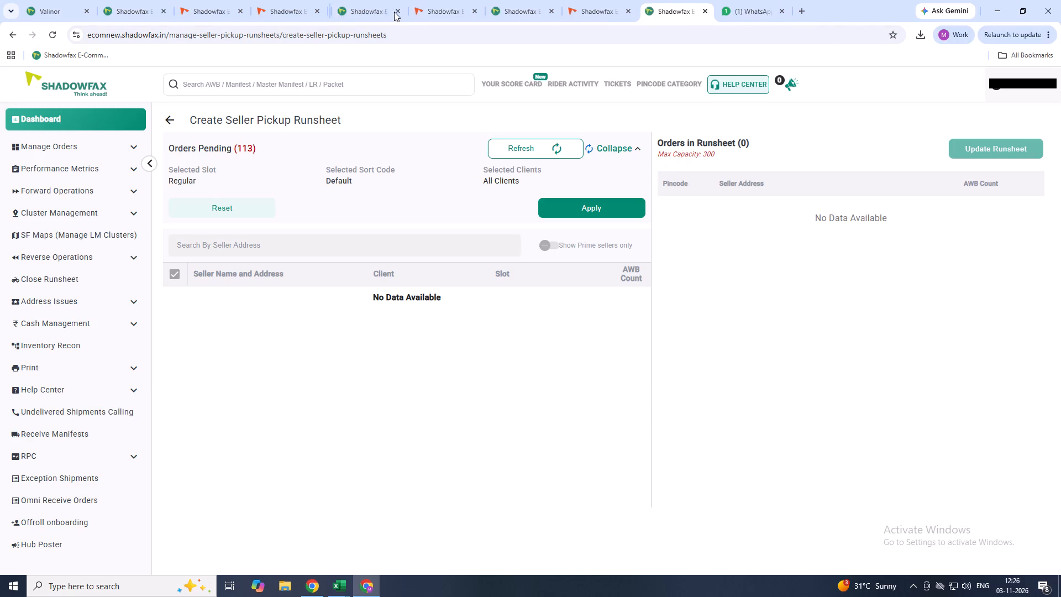
double_click(393, 11)
click(393, 11)
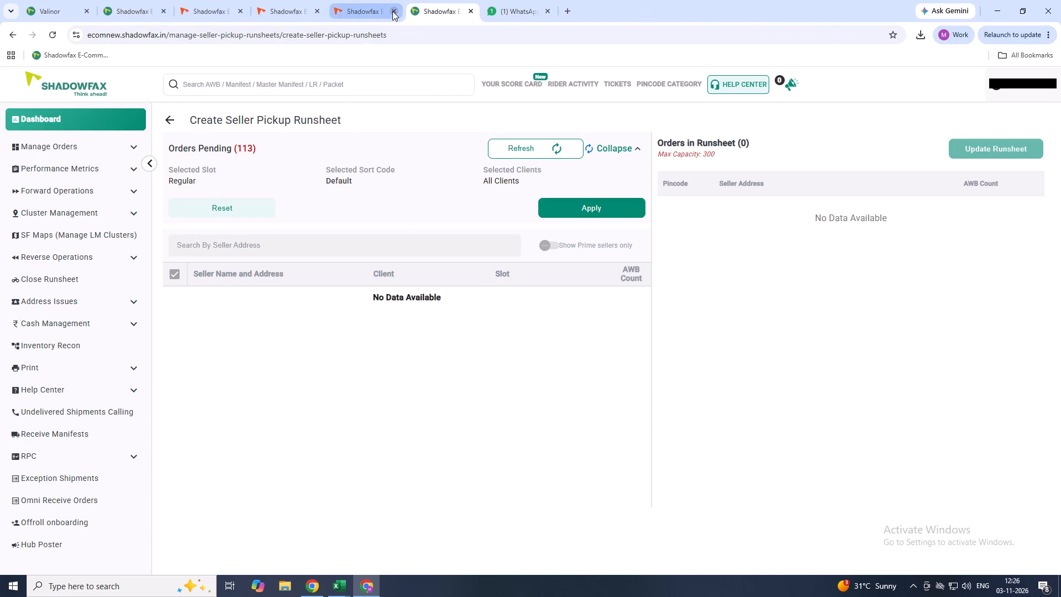
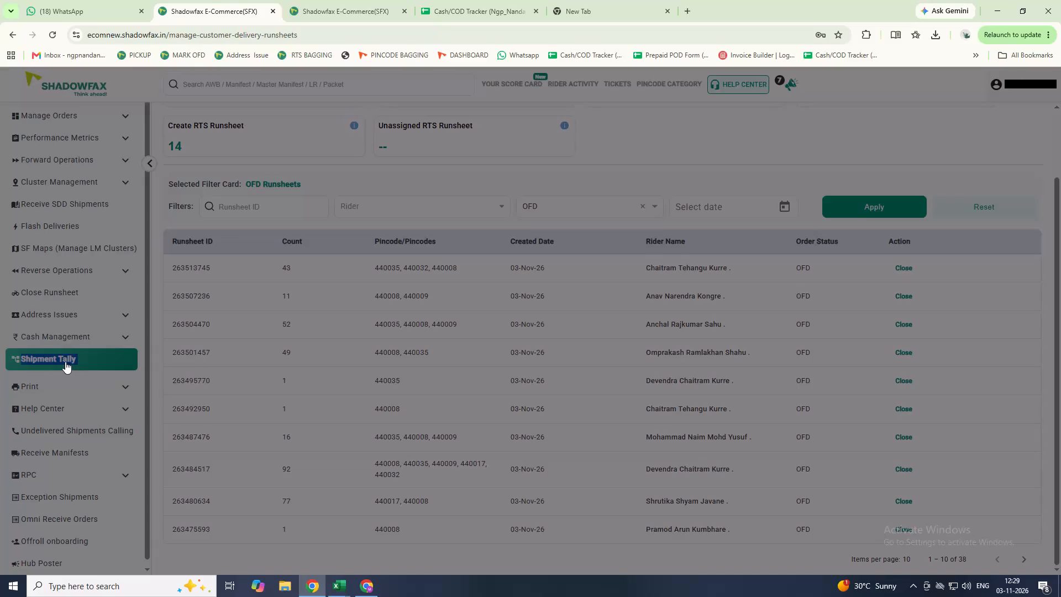
Open the Shipment Tally page to check shipments pending scan, and select the shipment AWB scan field.
click(81, 360)
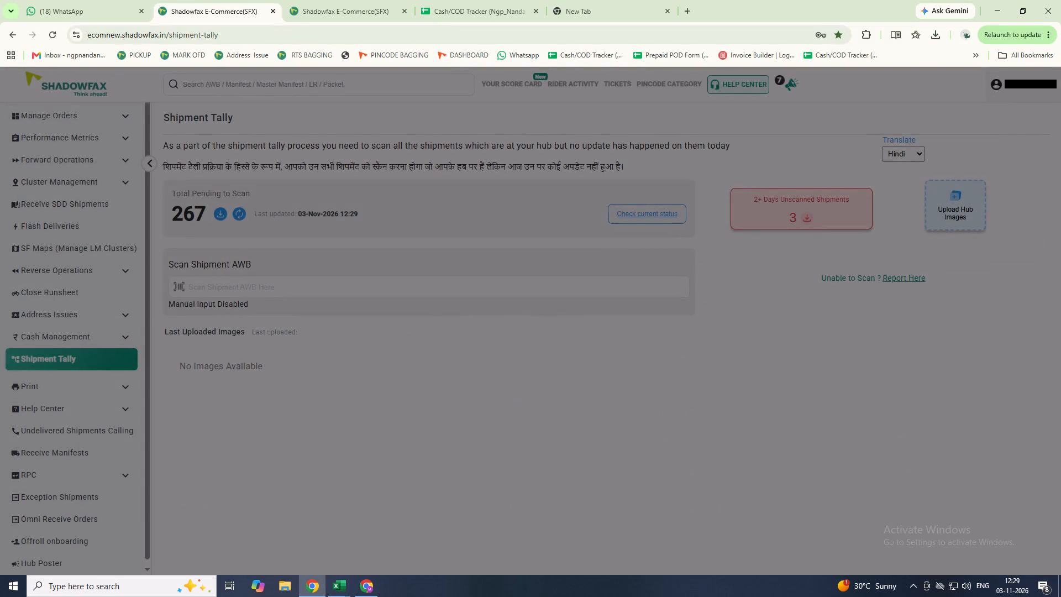
click(212, 278)
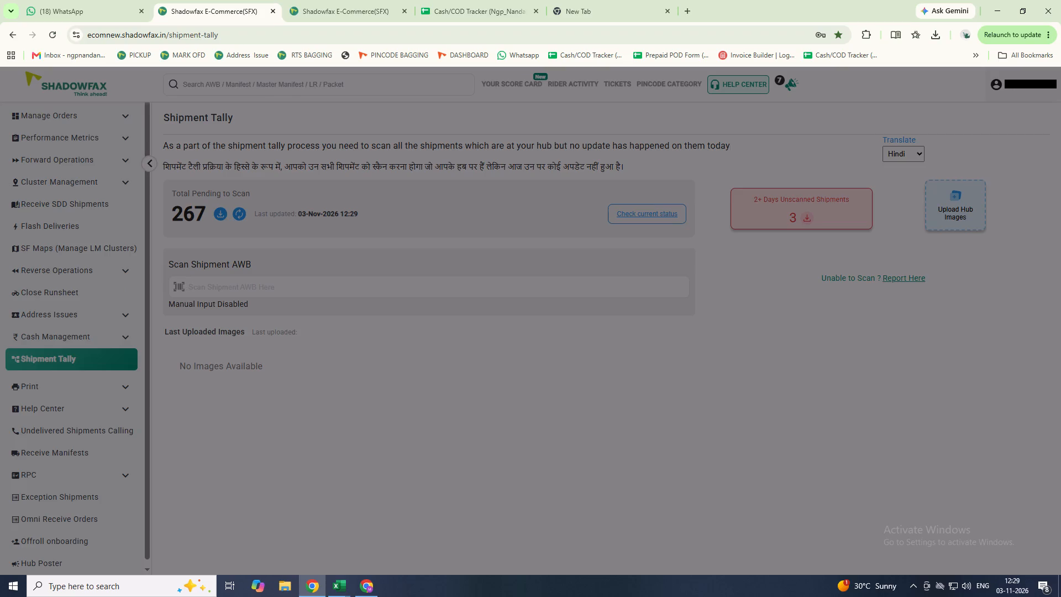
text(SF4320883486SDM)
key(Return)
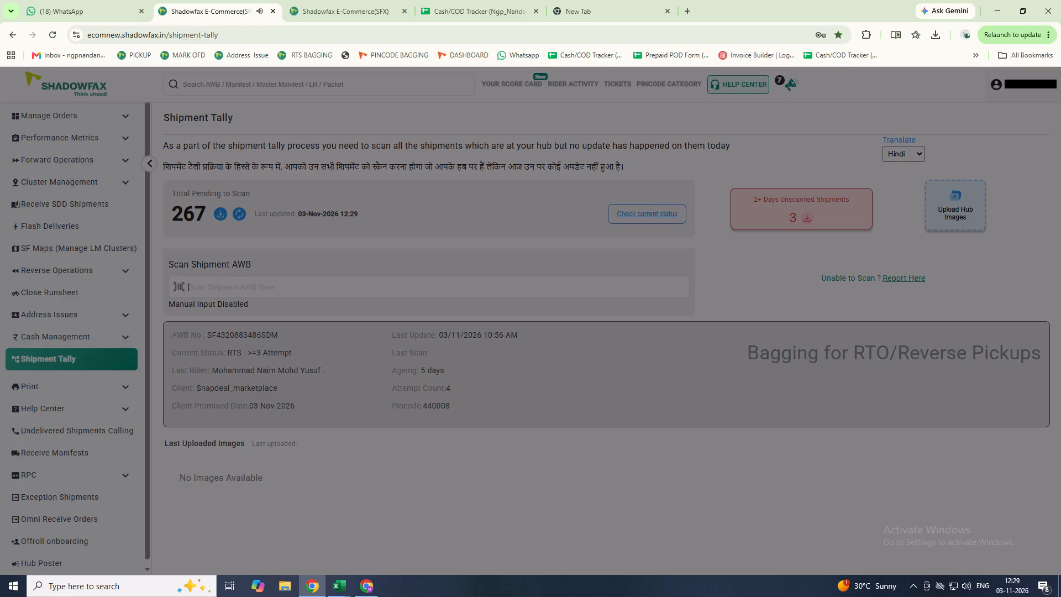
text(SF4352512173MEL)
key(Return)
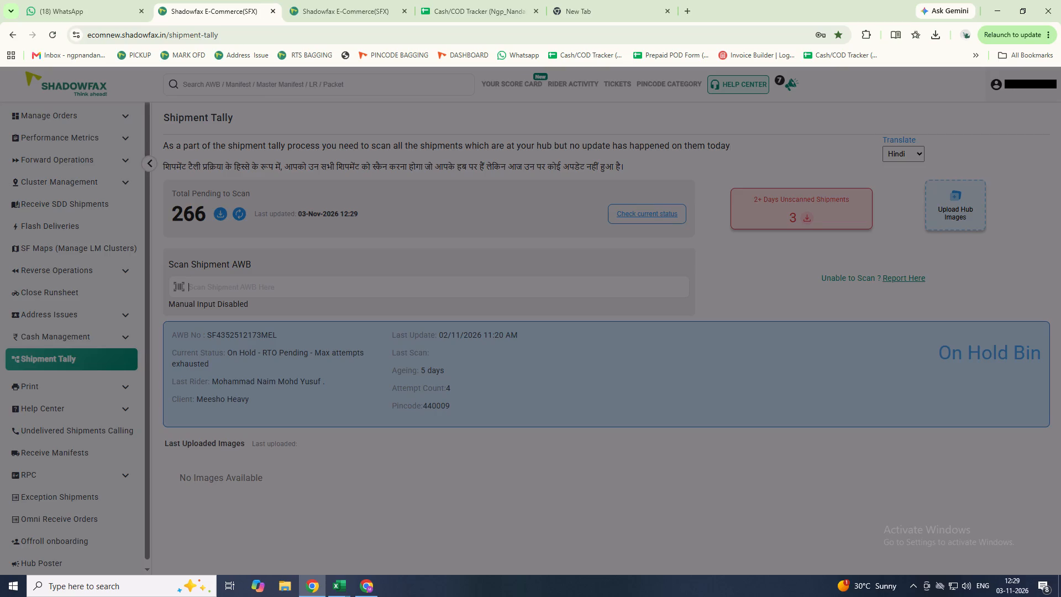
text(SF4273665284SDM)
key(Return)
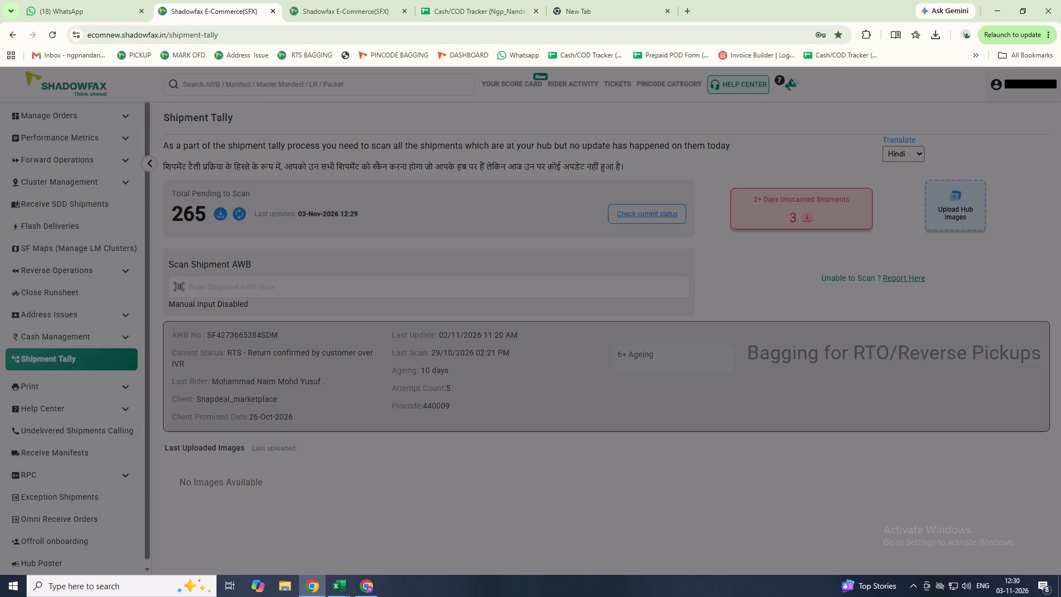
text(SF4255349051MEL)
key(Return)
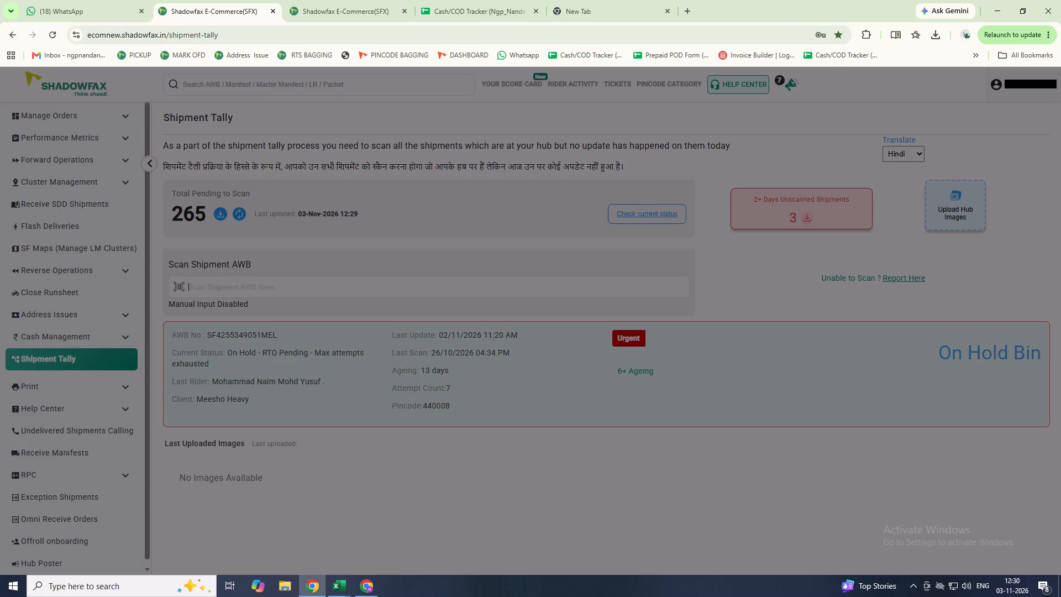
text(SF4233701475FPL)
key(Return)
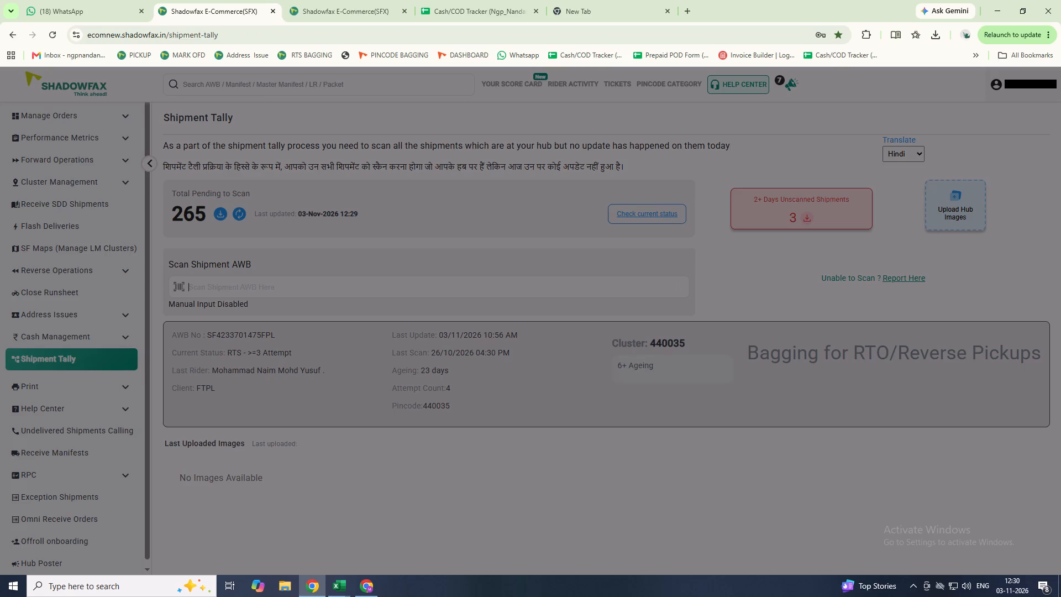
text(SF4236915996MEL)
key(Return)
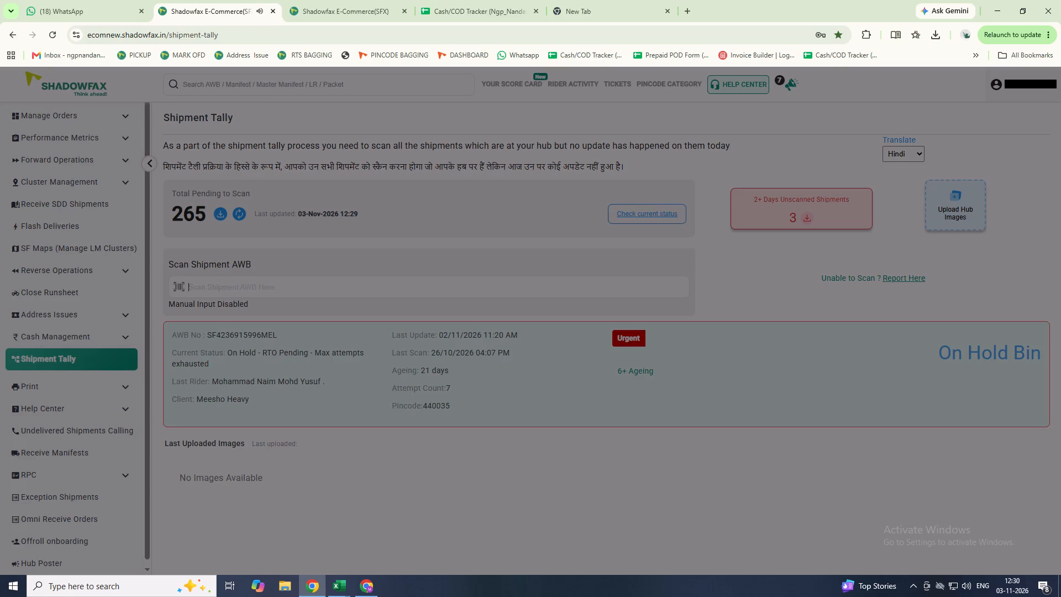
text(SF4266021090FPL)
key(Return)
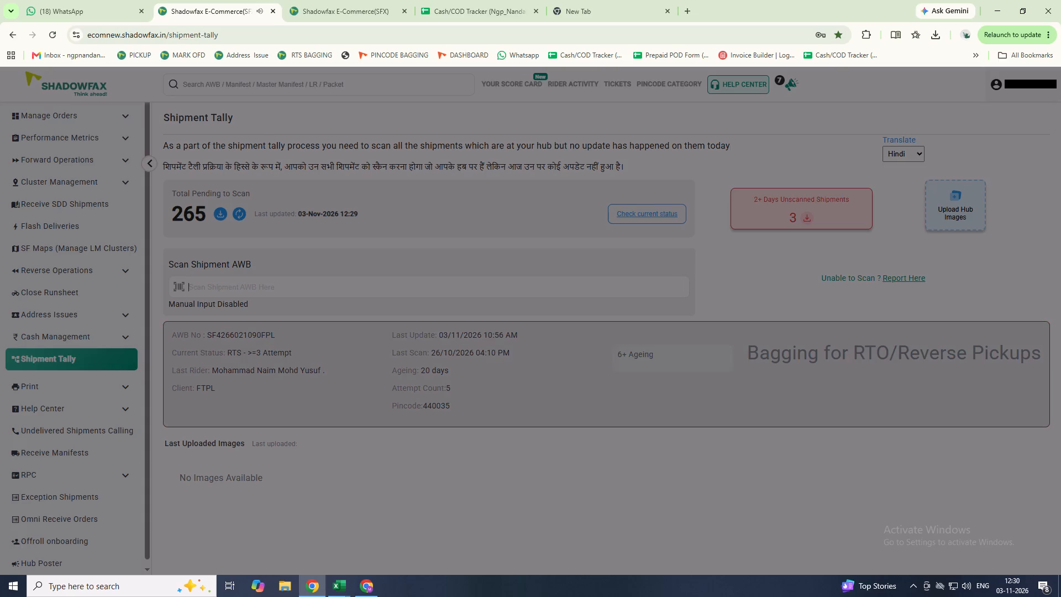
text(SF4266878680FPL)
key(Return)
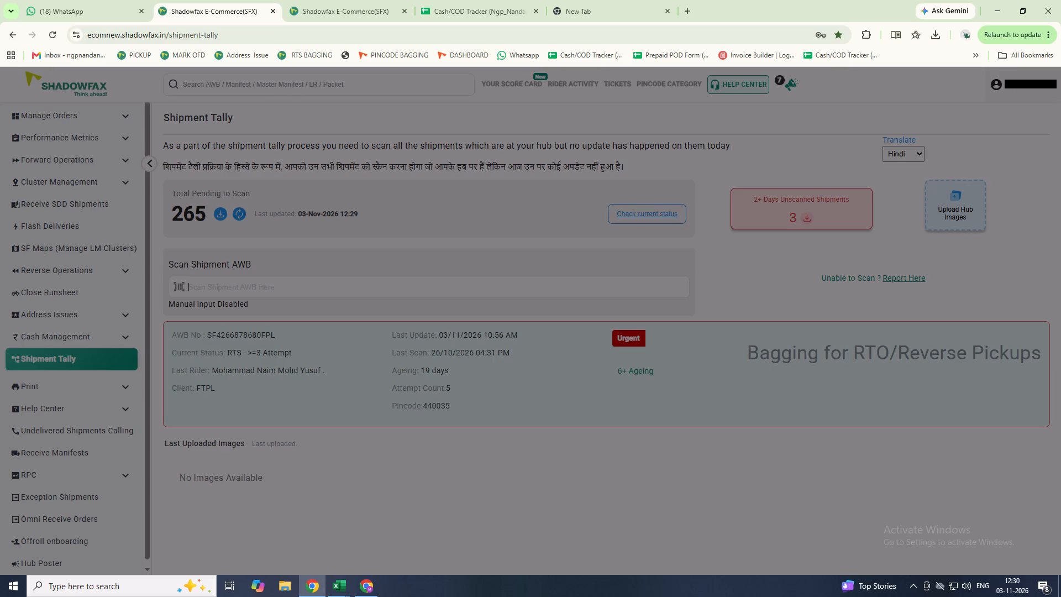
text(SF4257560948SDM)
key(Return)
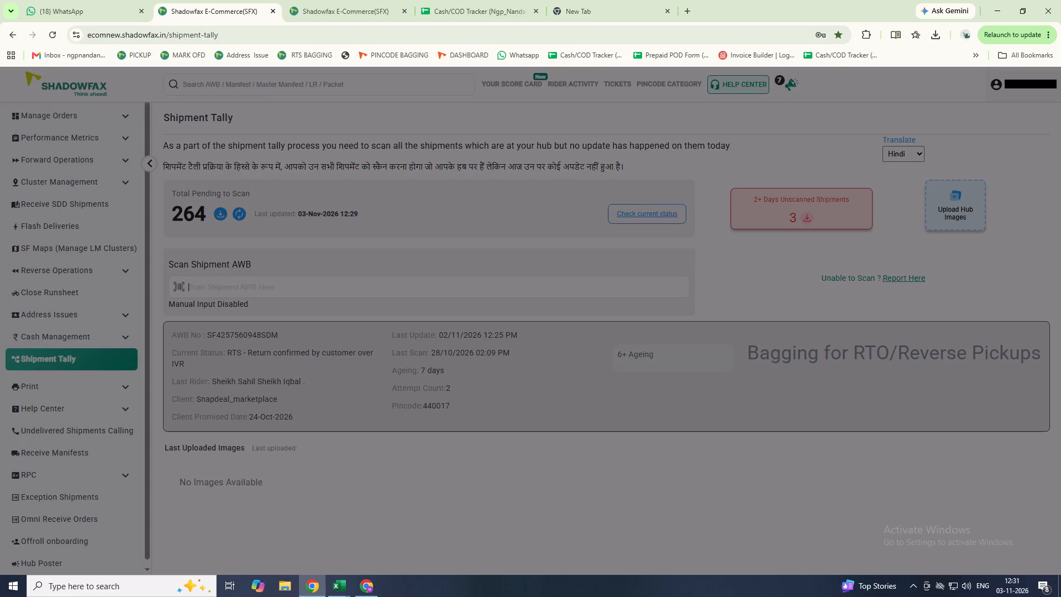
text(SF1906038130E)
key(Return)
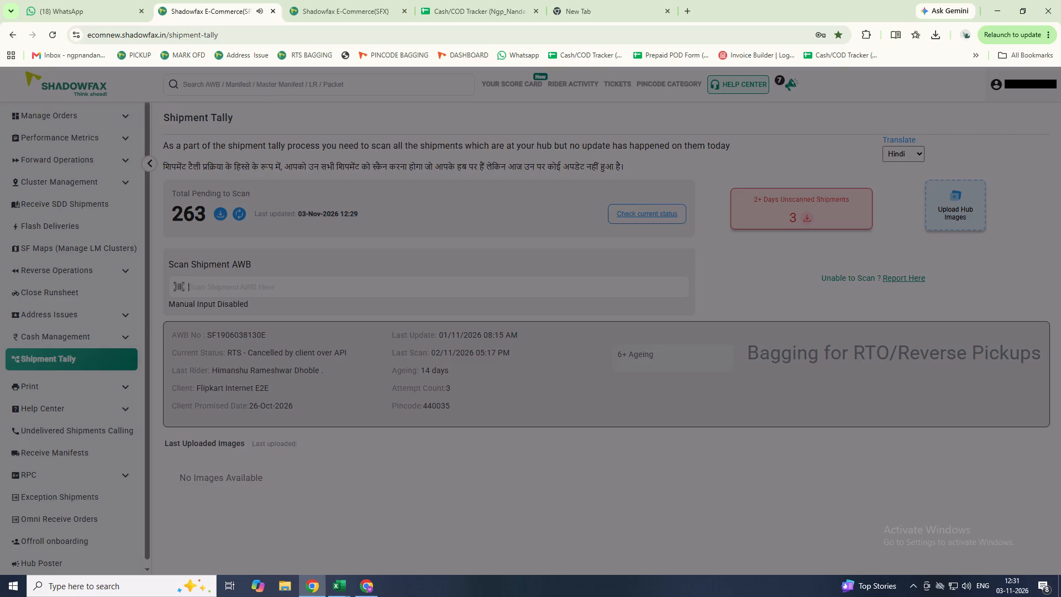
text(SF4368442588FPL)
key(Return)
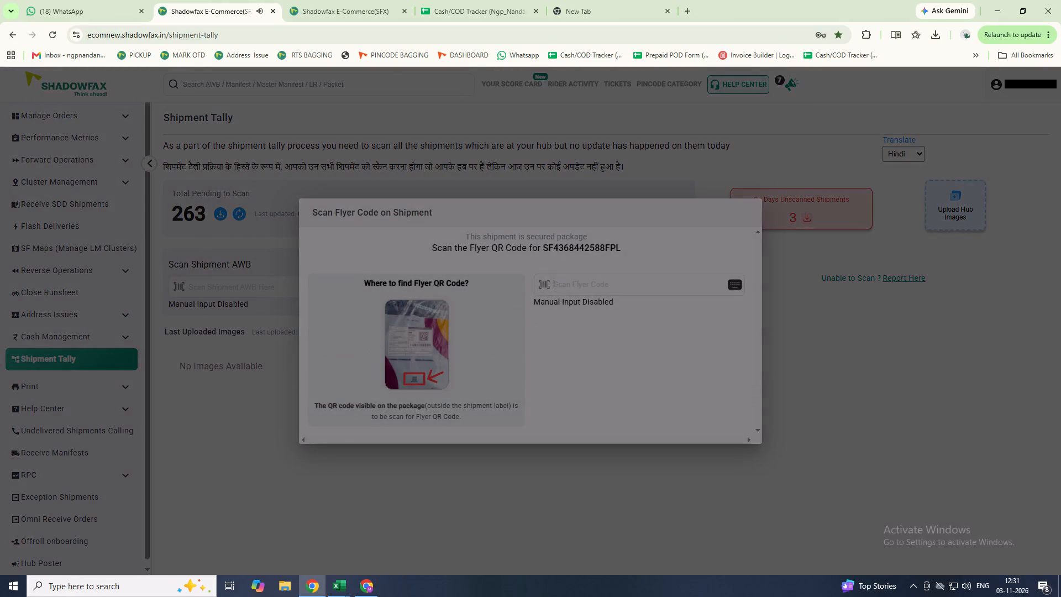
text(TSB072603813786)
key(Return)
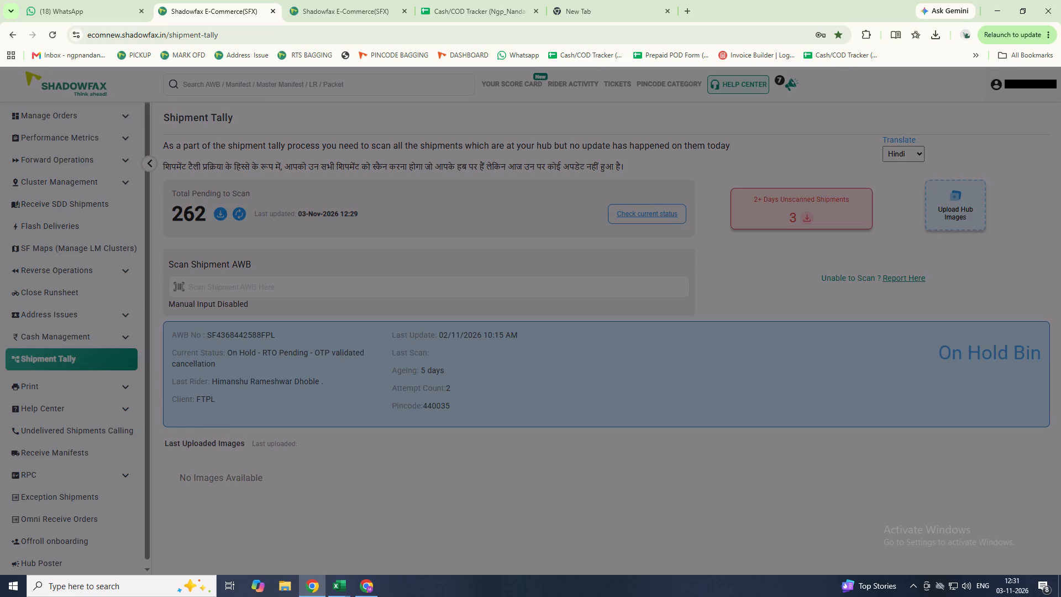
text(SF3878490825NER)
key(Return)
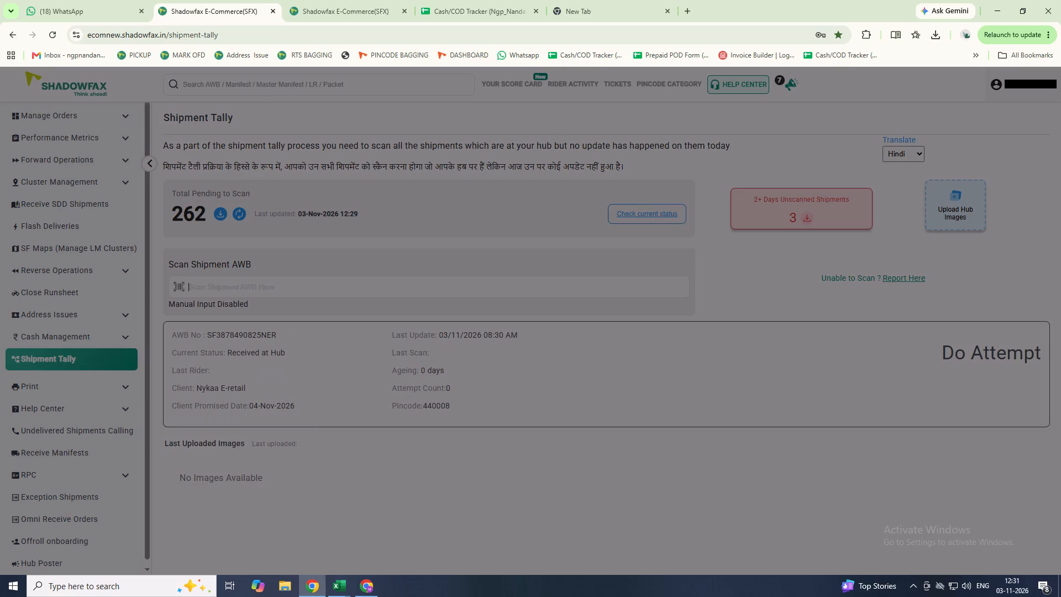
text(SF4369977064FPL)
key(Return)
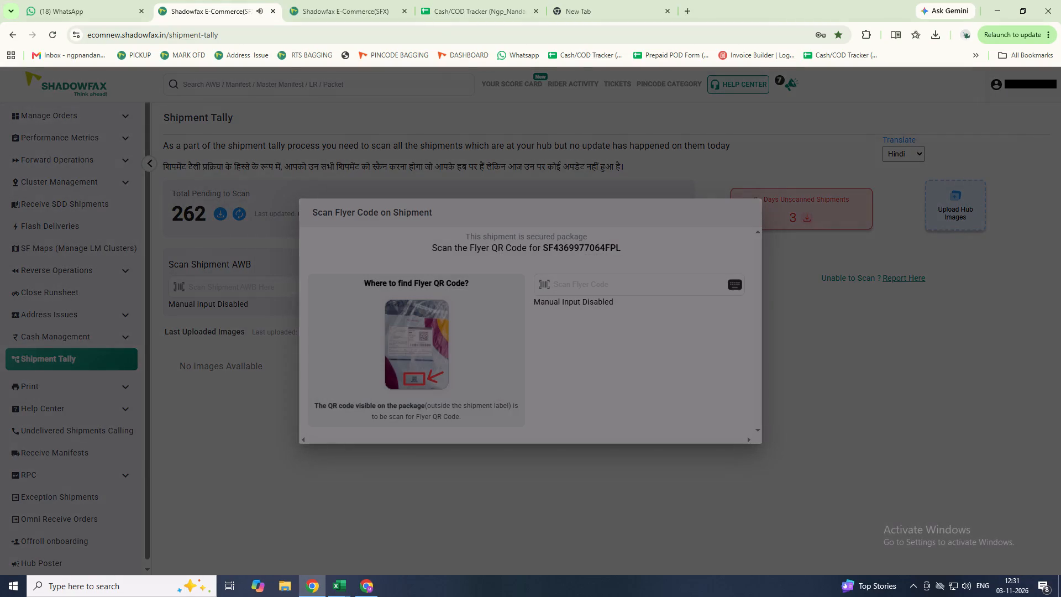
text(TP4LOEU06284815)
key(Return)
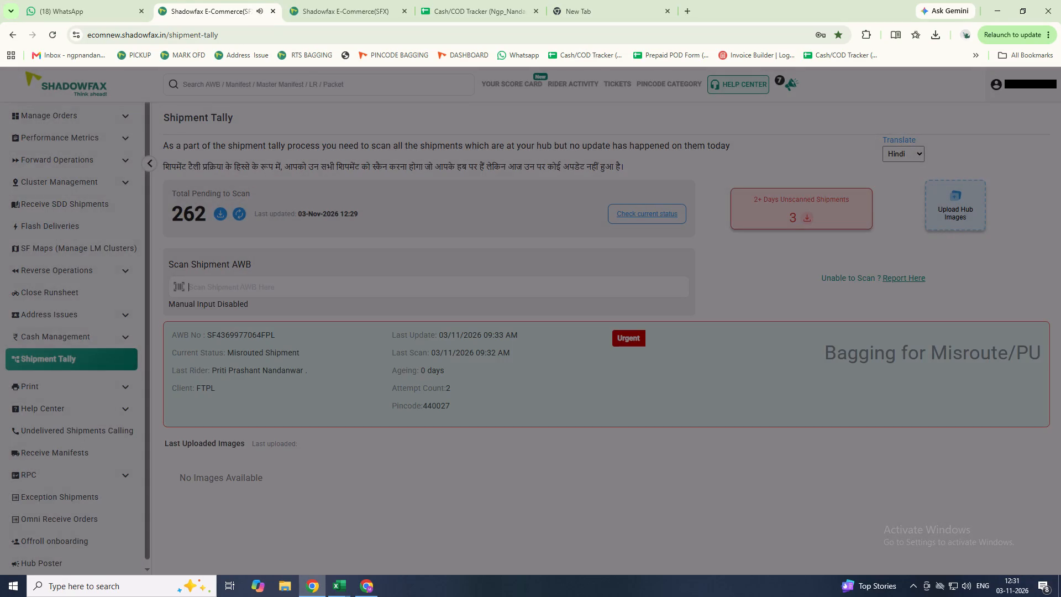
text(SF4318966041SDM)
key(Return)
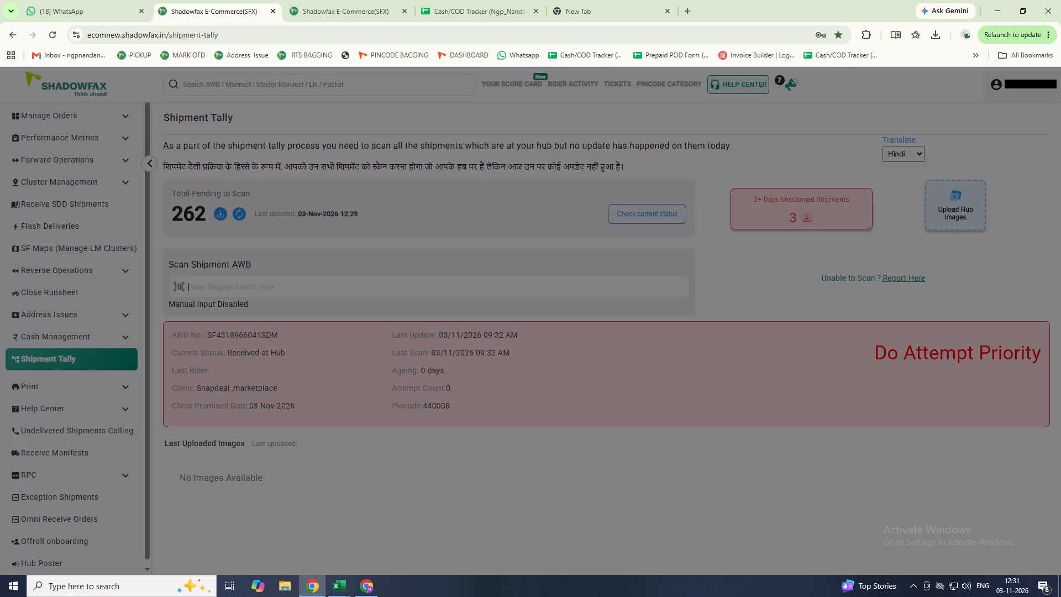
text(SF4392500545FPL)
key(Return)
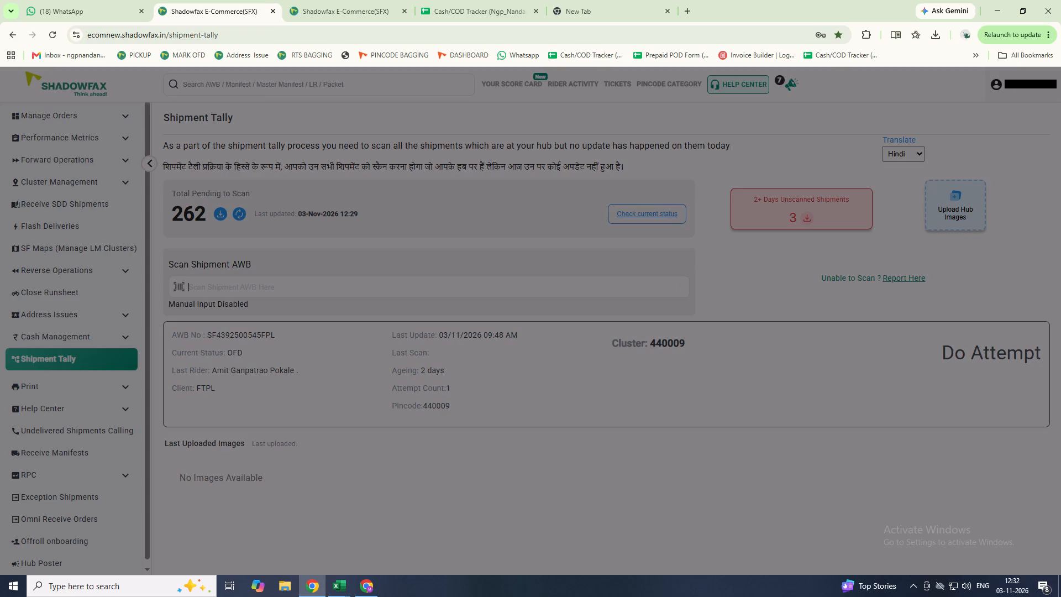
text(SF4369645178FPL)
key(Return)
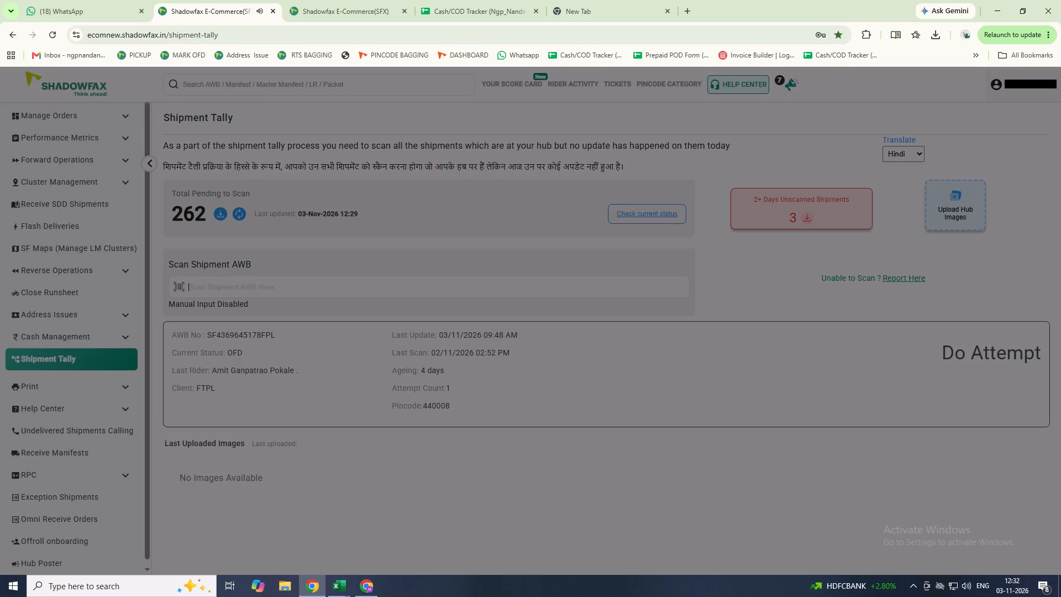
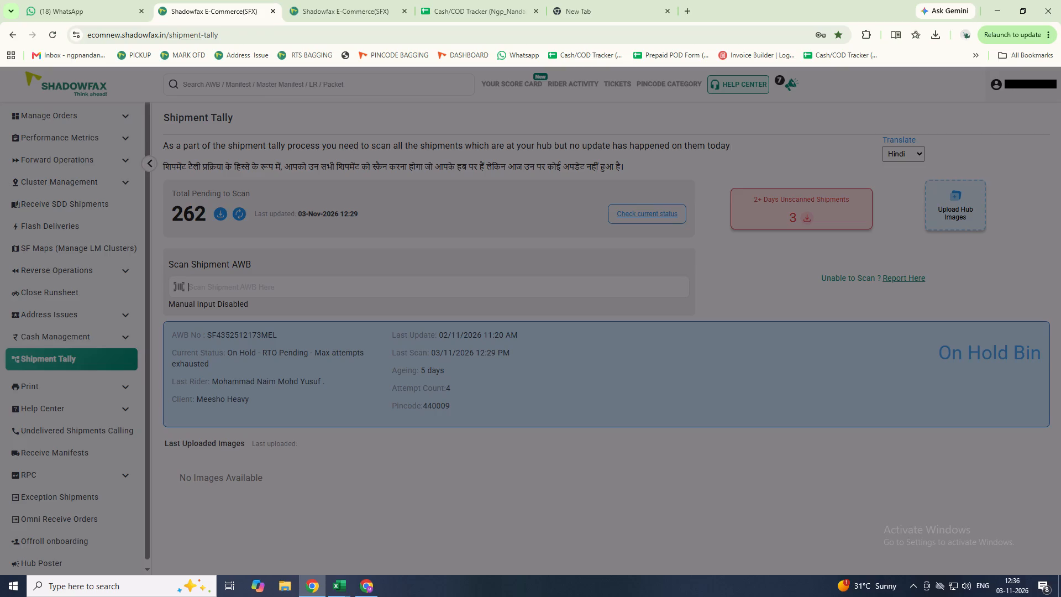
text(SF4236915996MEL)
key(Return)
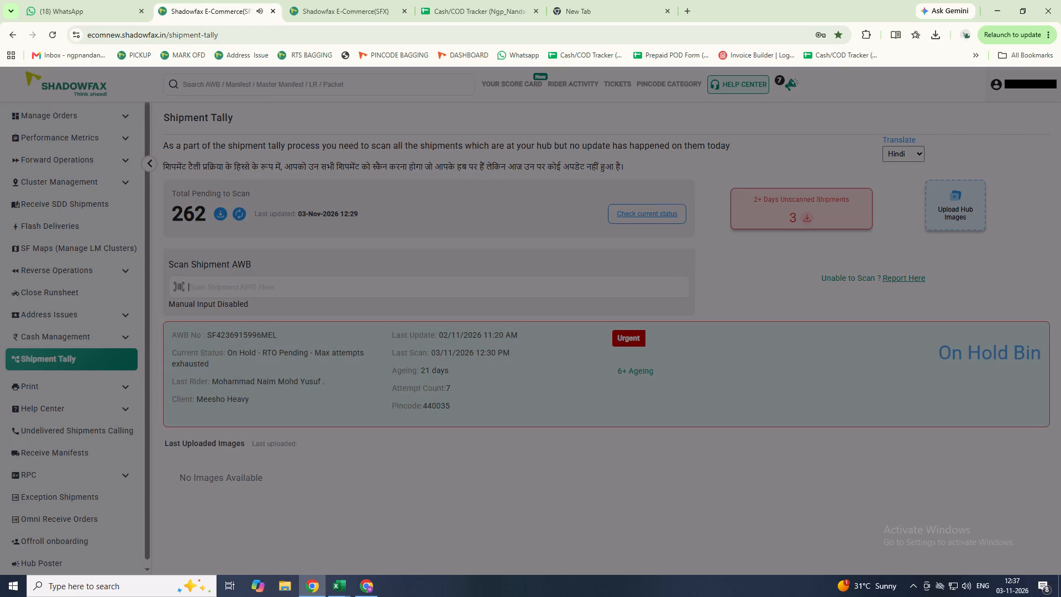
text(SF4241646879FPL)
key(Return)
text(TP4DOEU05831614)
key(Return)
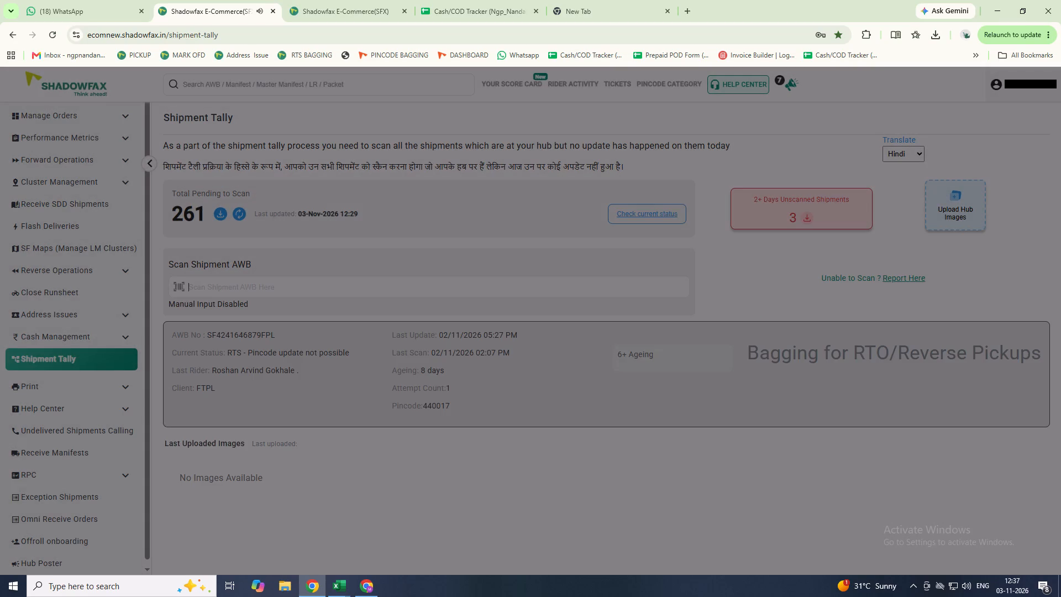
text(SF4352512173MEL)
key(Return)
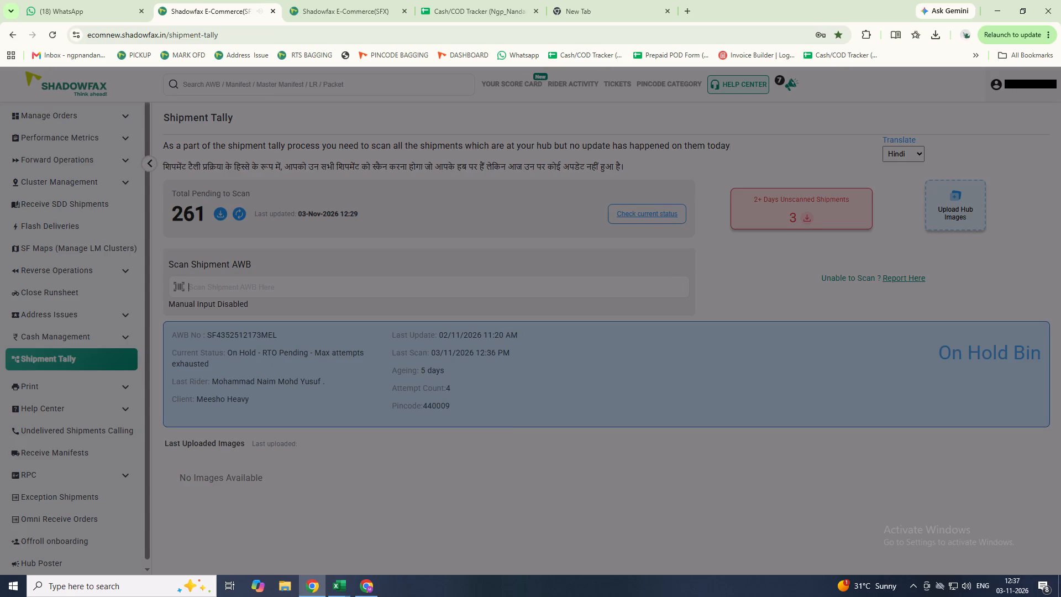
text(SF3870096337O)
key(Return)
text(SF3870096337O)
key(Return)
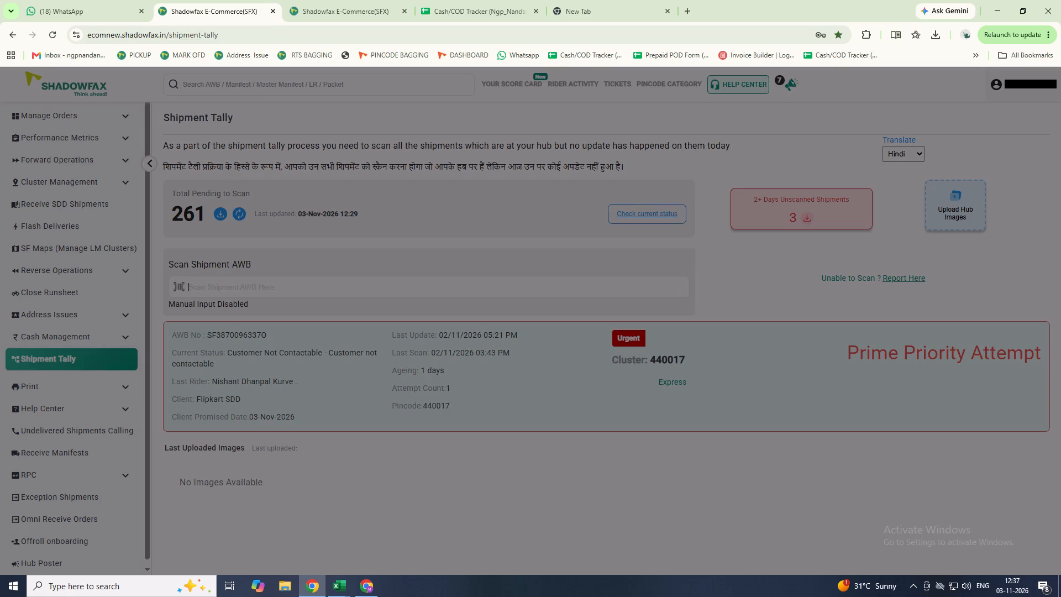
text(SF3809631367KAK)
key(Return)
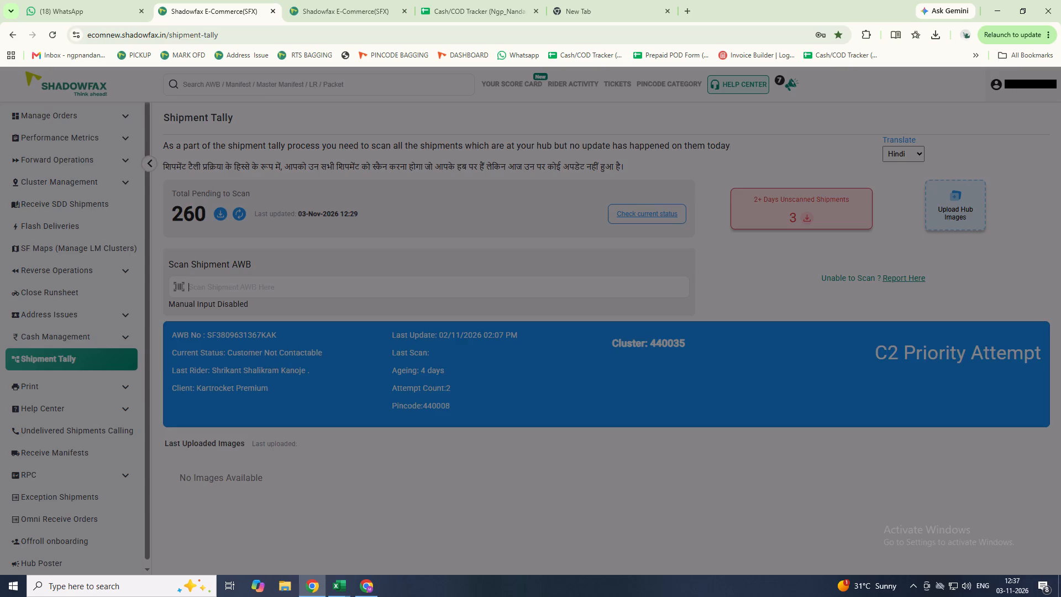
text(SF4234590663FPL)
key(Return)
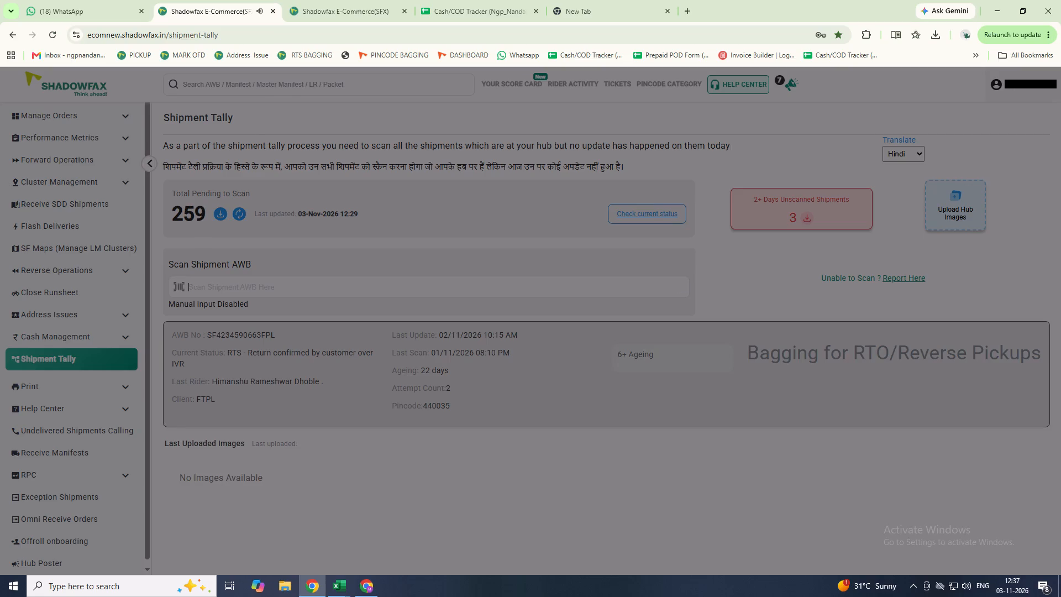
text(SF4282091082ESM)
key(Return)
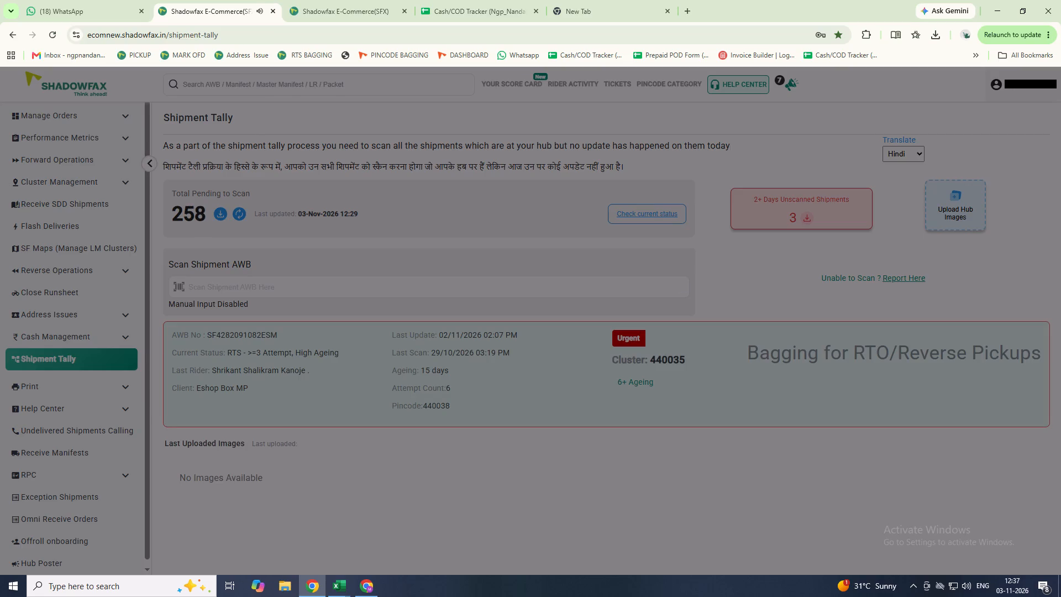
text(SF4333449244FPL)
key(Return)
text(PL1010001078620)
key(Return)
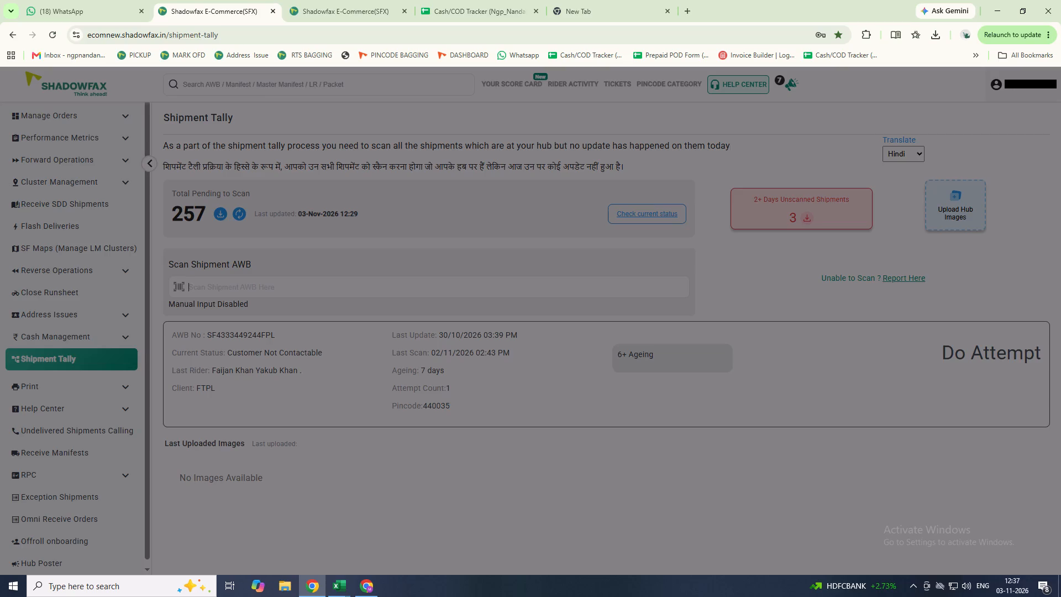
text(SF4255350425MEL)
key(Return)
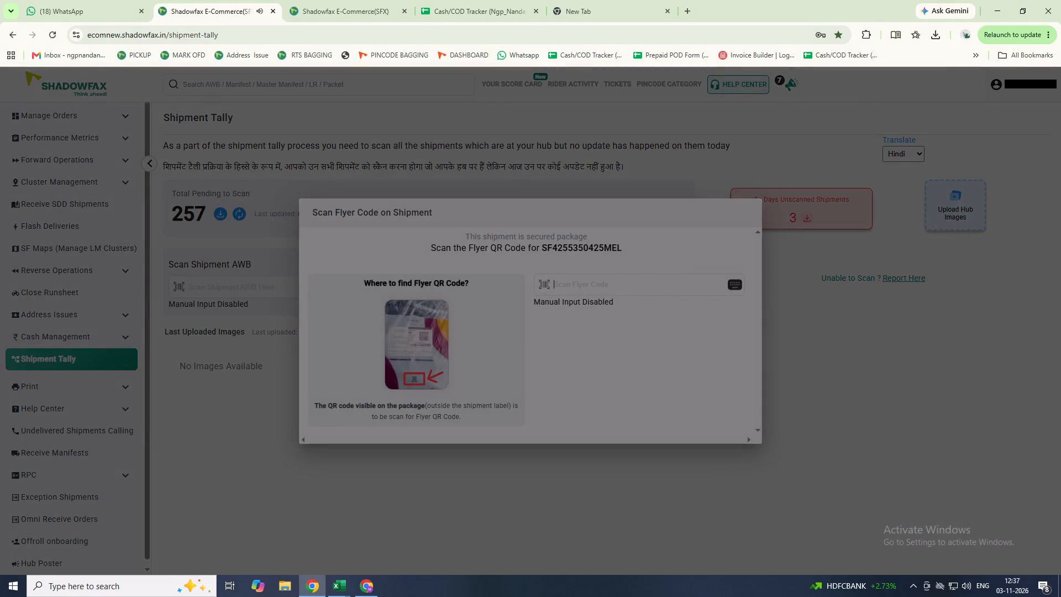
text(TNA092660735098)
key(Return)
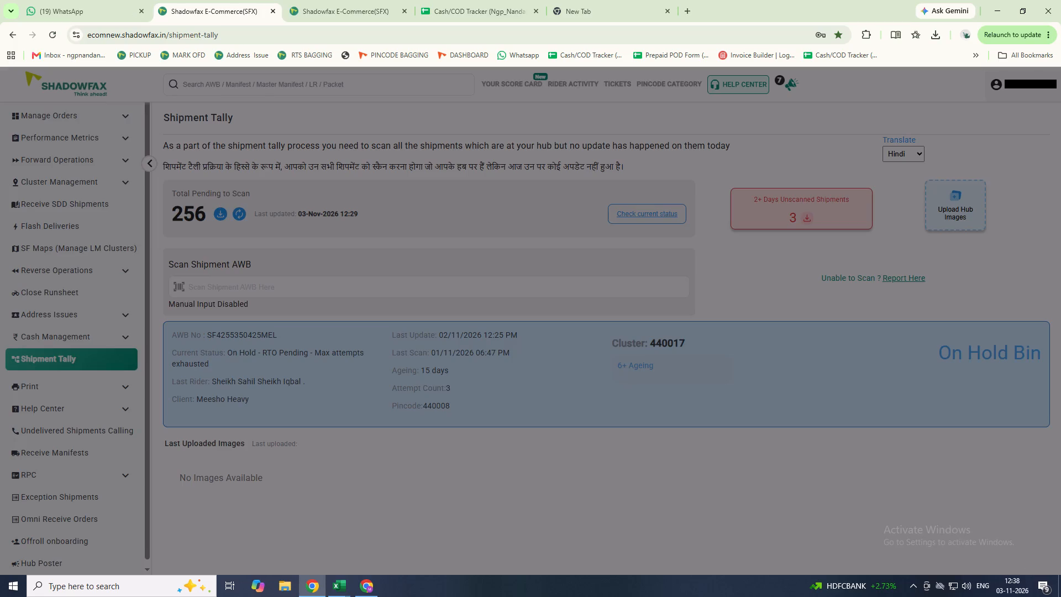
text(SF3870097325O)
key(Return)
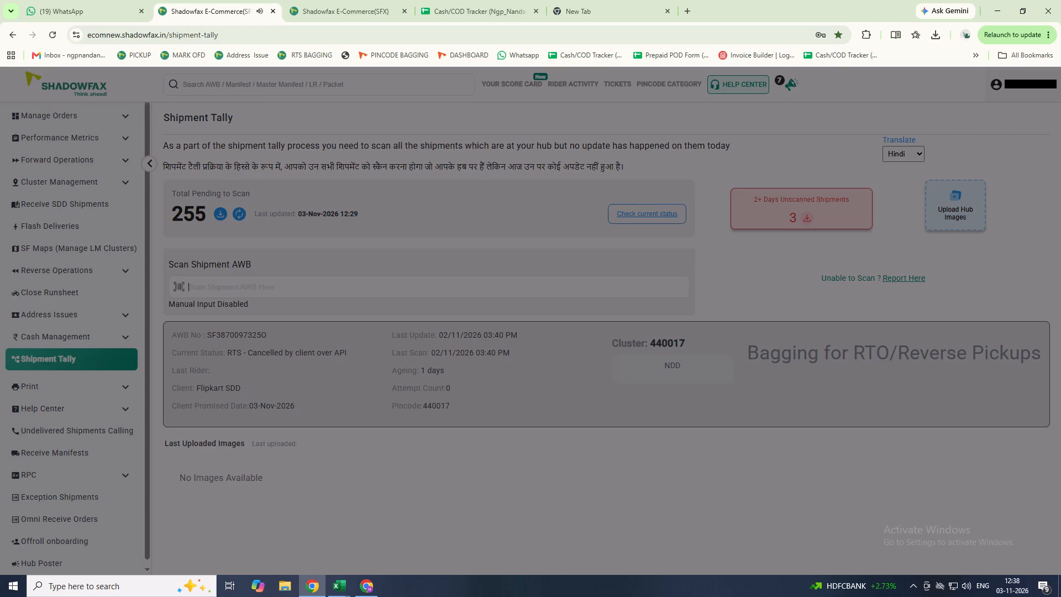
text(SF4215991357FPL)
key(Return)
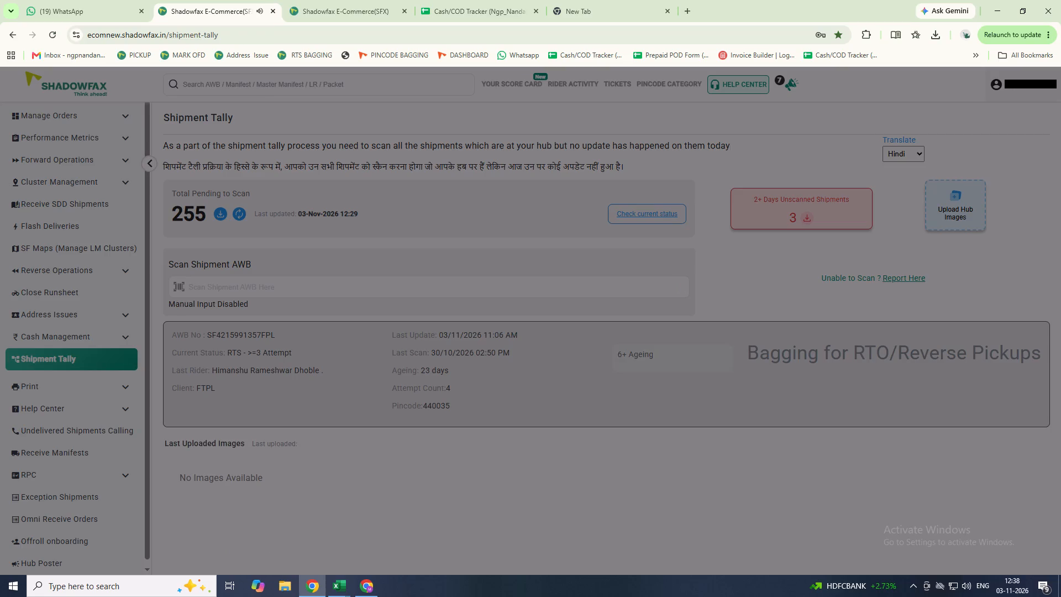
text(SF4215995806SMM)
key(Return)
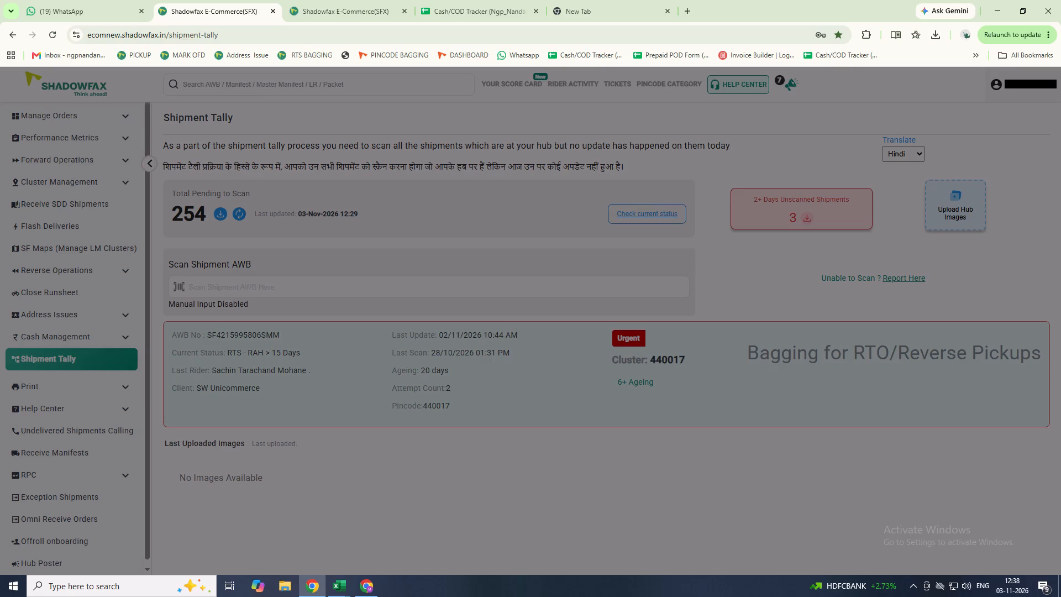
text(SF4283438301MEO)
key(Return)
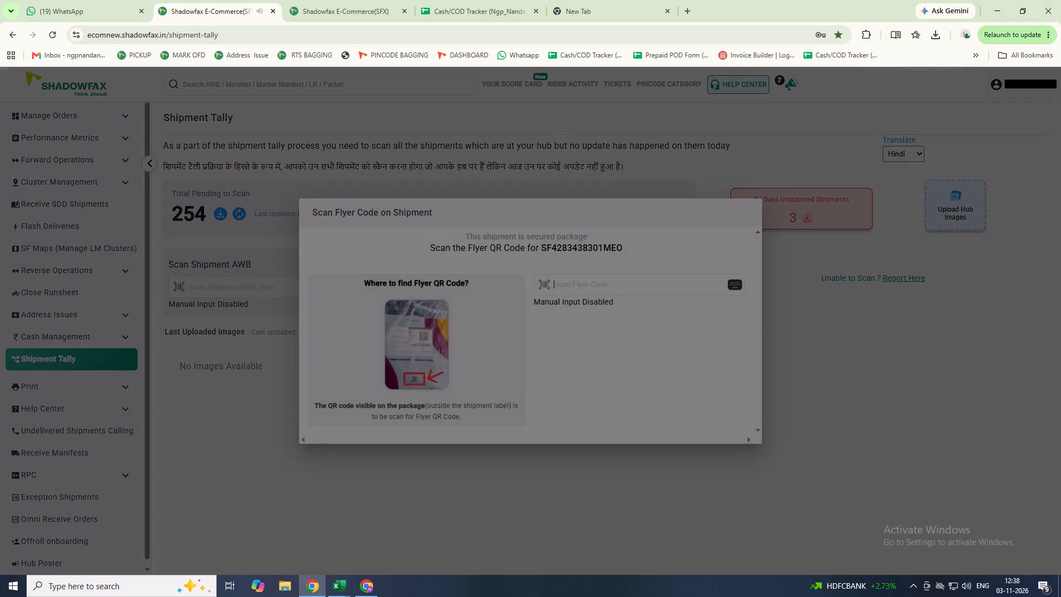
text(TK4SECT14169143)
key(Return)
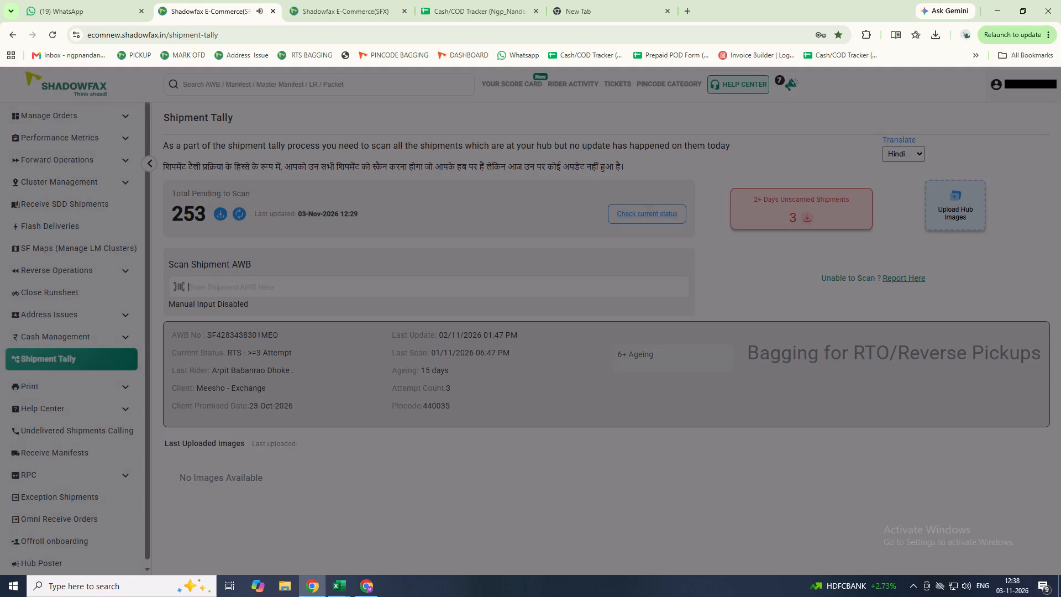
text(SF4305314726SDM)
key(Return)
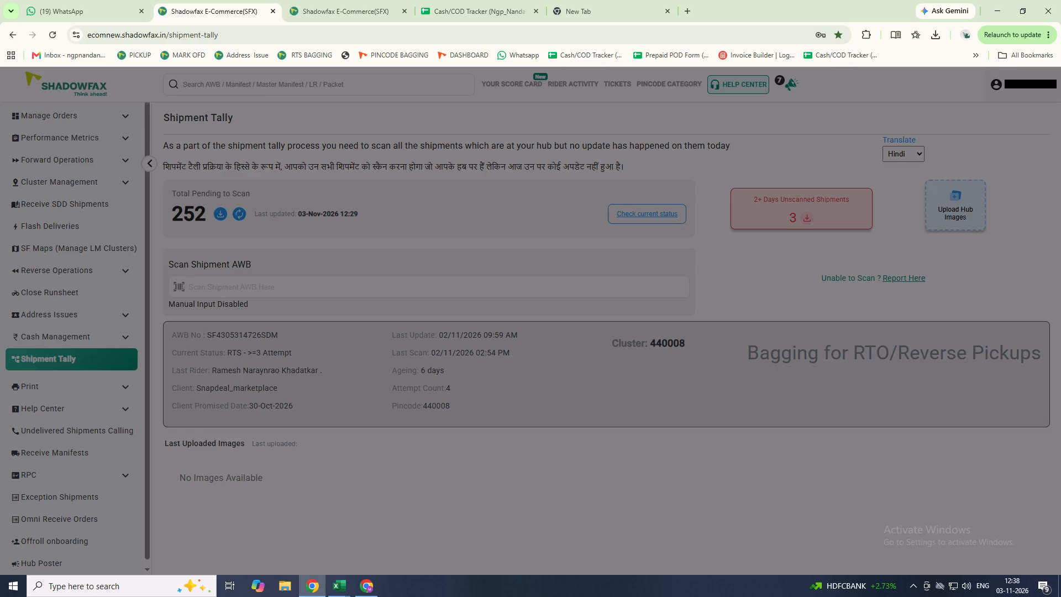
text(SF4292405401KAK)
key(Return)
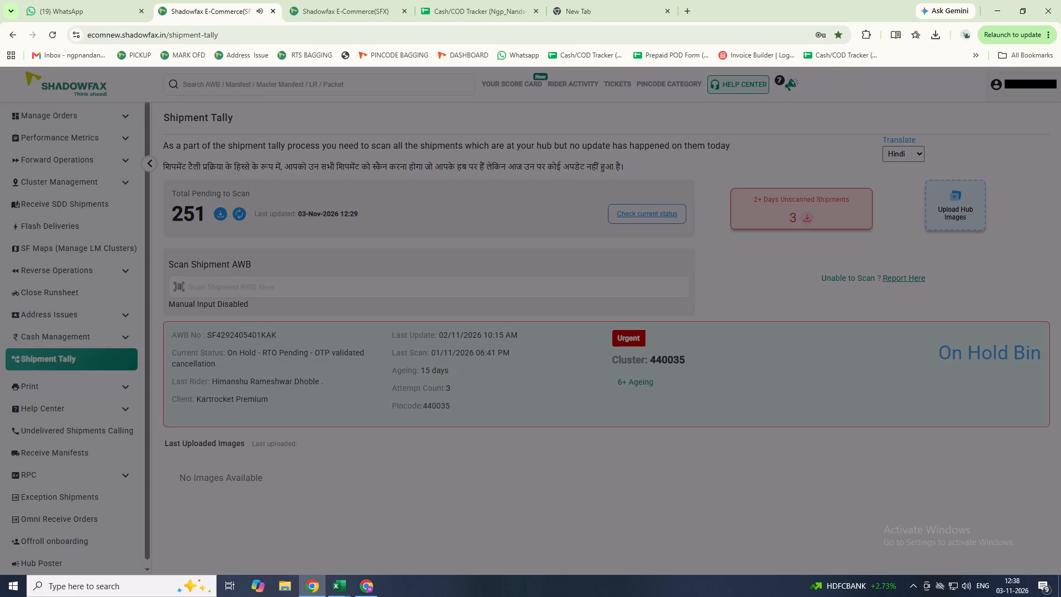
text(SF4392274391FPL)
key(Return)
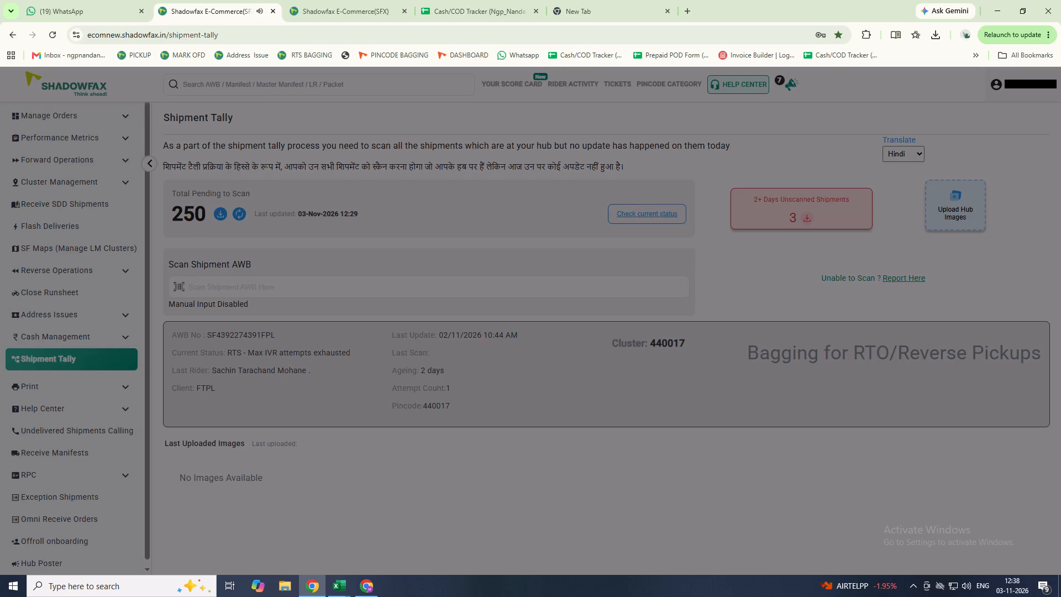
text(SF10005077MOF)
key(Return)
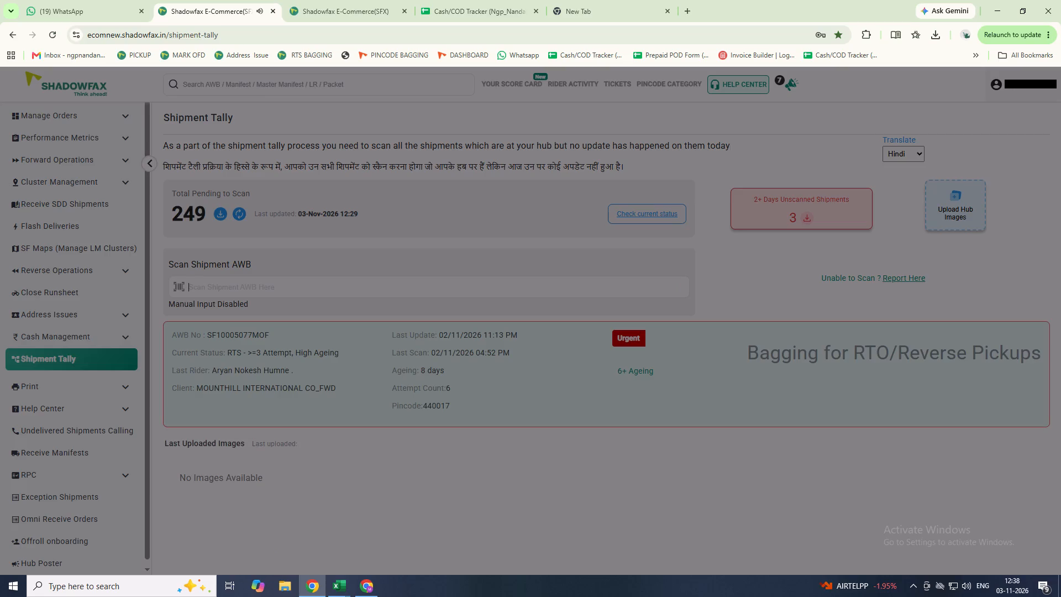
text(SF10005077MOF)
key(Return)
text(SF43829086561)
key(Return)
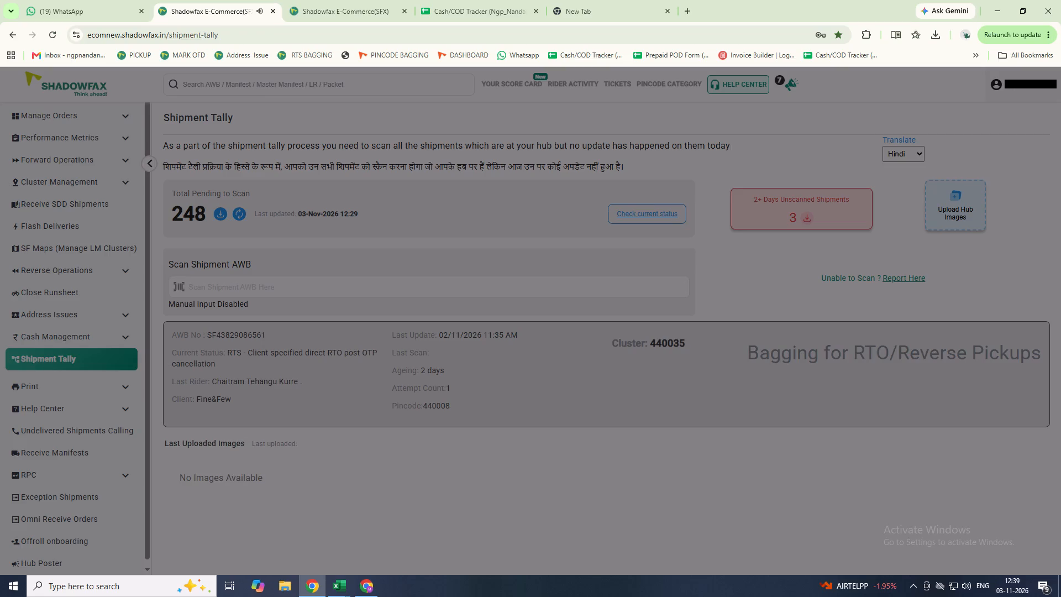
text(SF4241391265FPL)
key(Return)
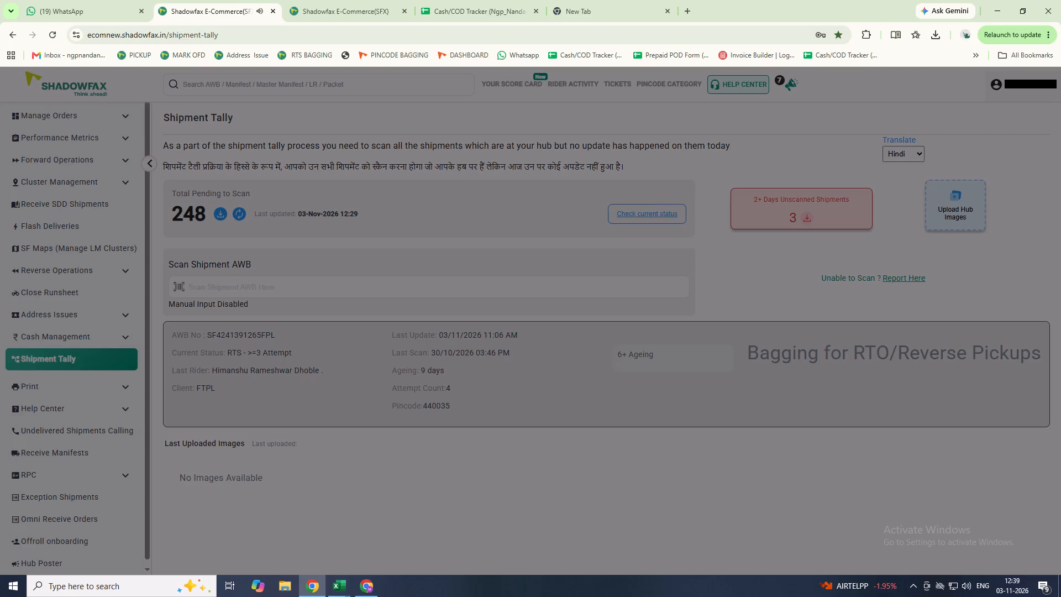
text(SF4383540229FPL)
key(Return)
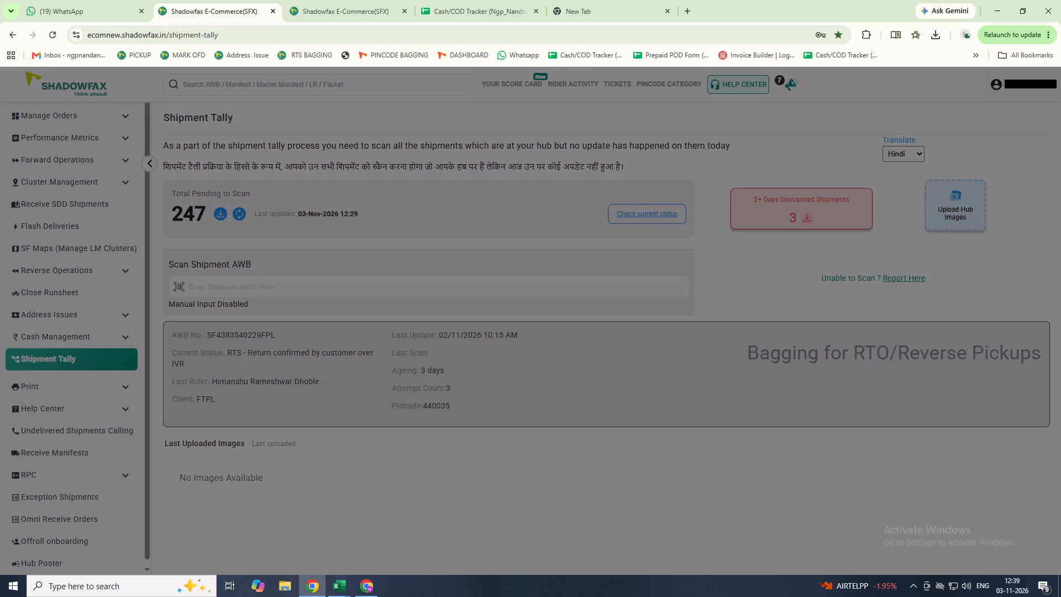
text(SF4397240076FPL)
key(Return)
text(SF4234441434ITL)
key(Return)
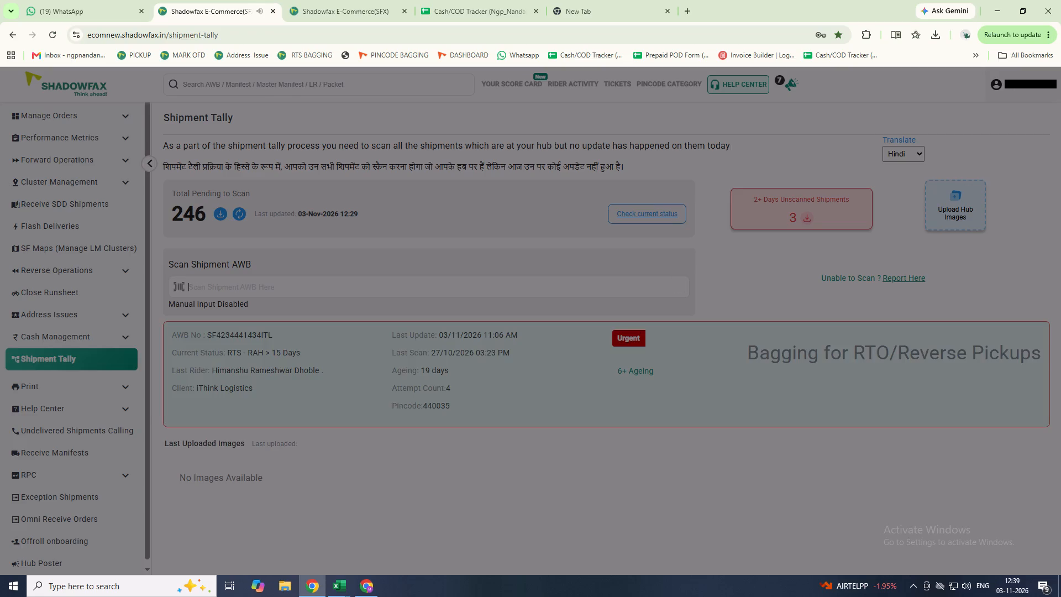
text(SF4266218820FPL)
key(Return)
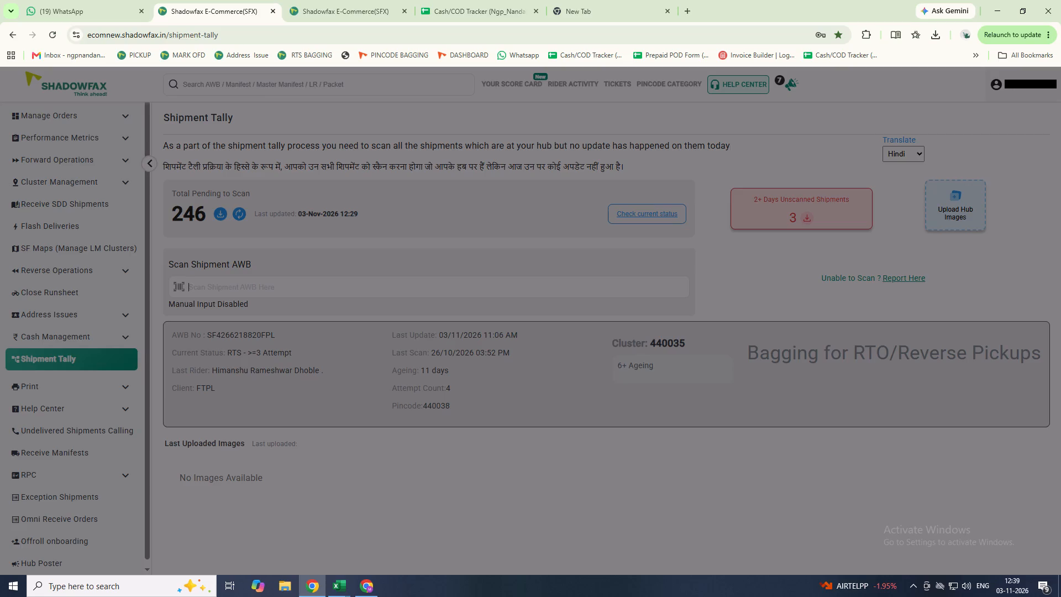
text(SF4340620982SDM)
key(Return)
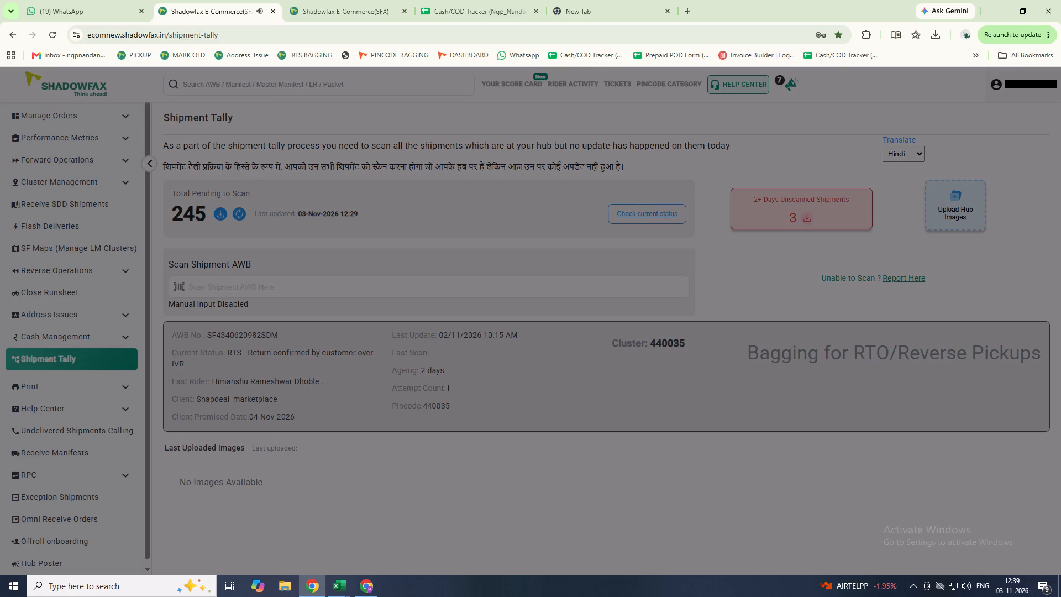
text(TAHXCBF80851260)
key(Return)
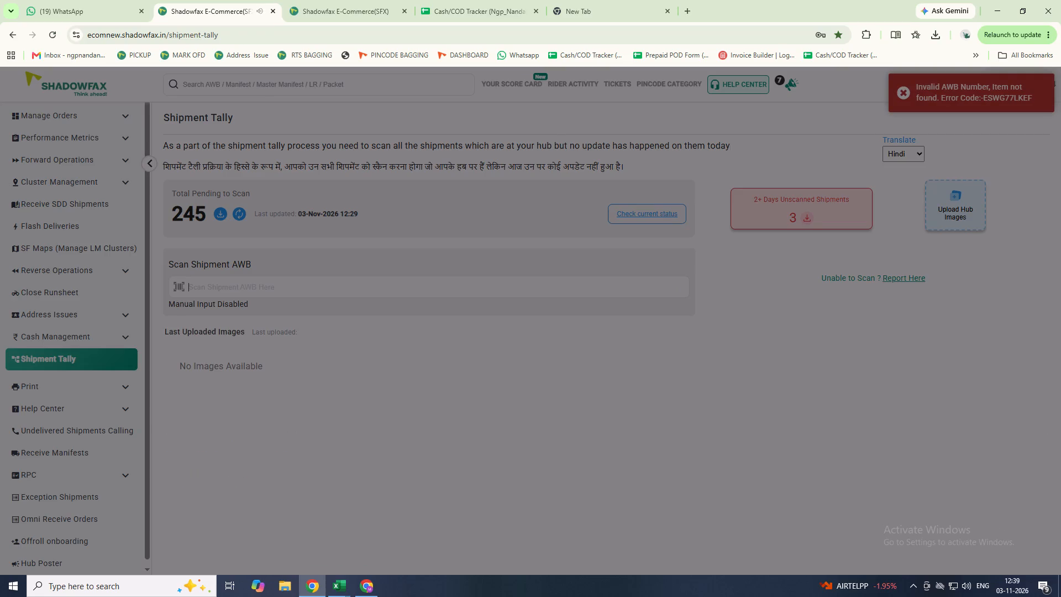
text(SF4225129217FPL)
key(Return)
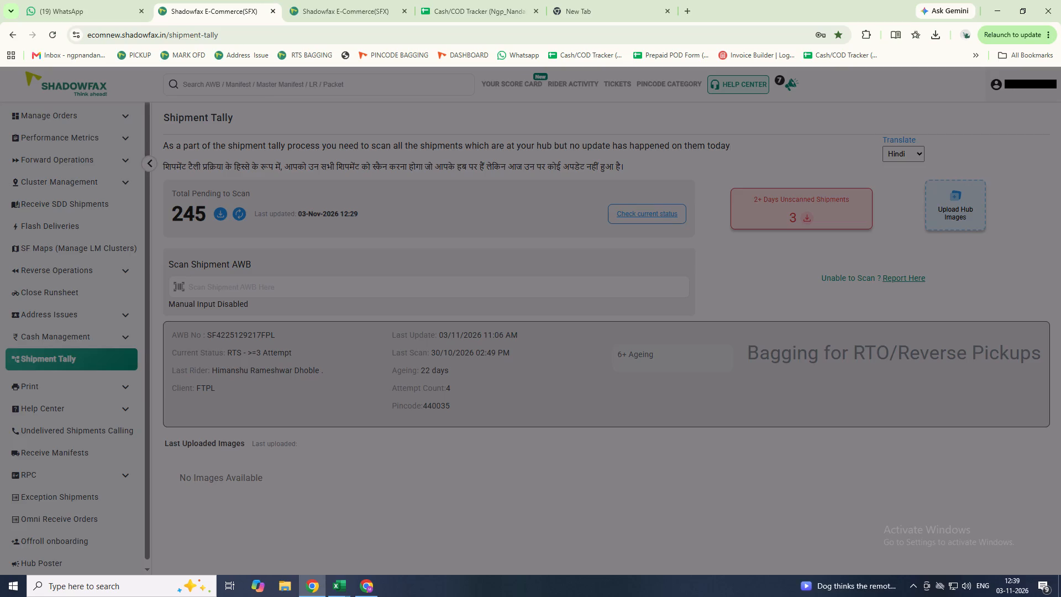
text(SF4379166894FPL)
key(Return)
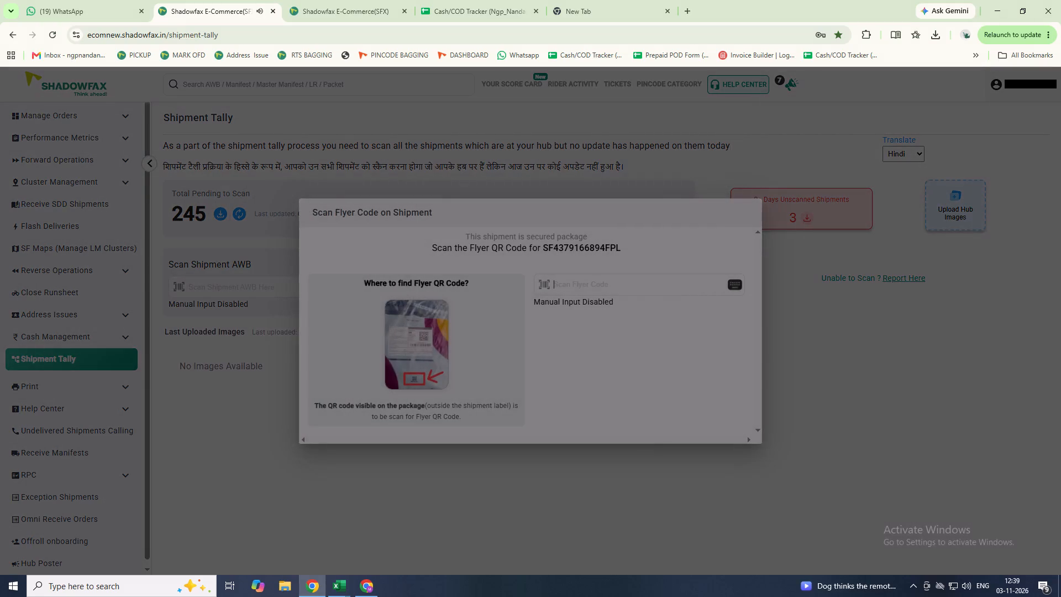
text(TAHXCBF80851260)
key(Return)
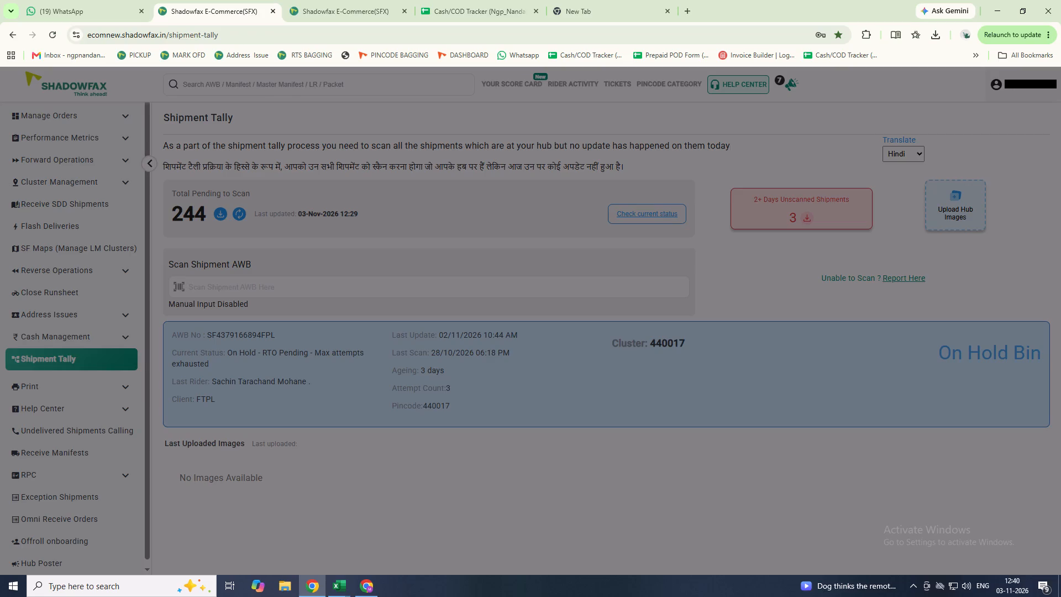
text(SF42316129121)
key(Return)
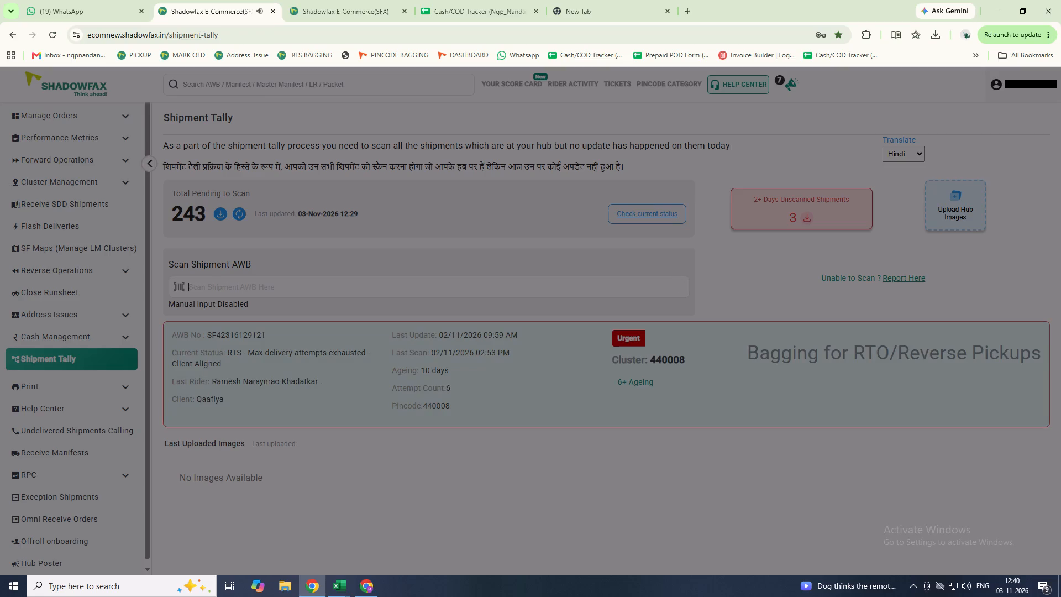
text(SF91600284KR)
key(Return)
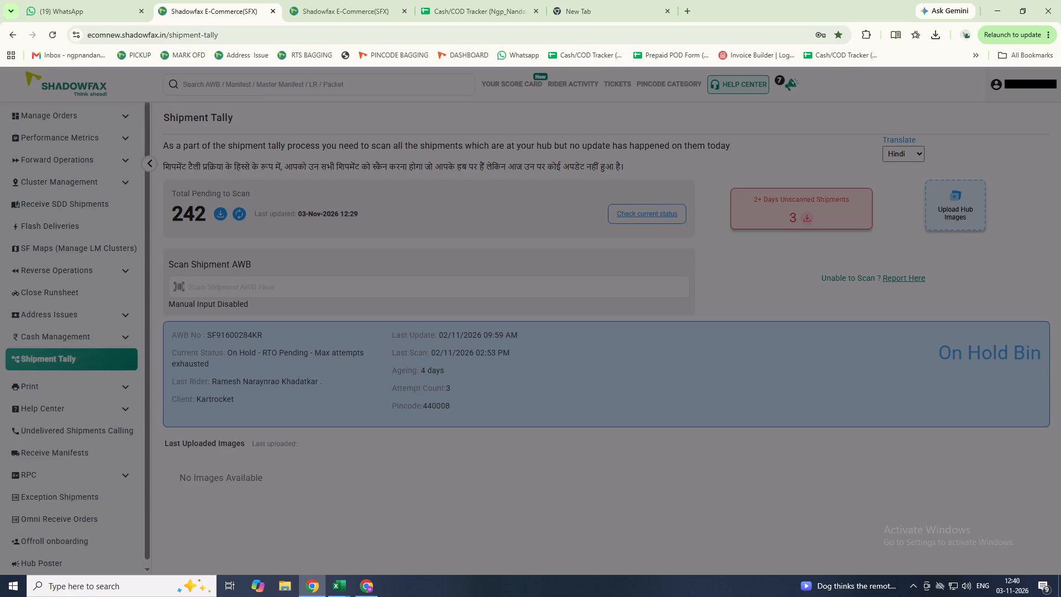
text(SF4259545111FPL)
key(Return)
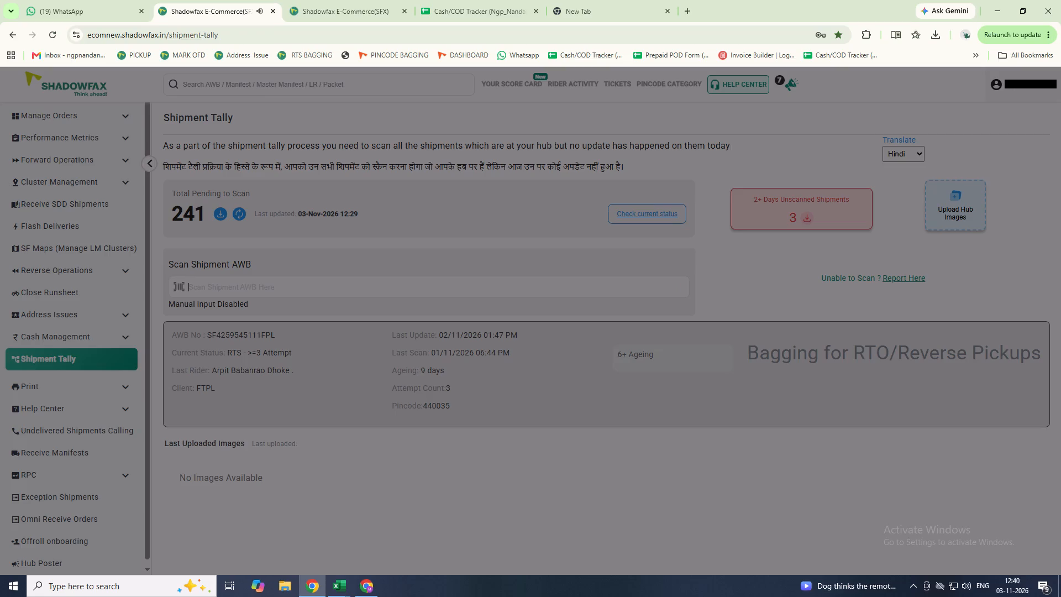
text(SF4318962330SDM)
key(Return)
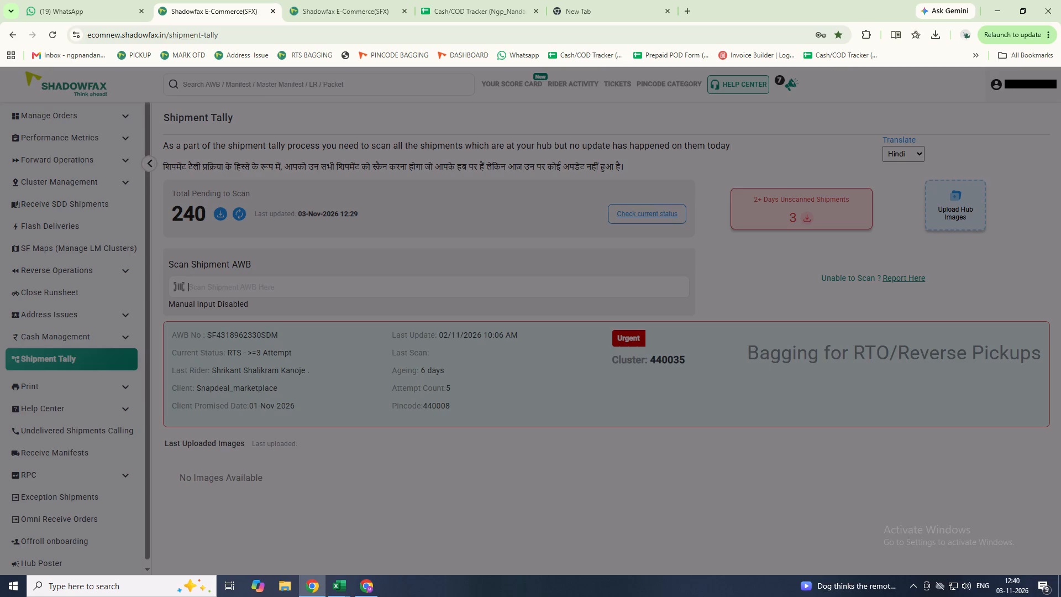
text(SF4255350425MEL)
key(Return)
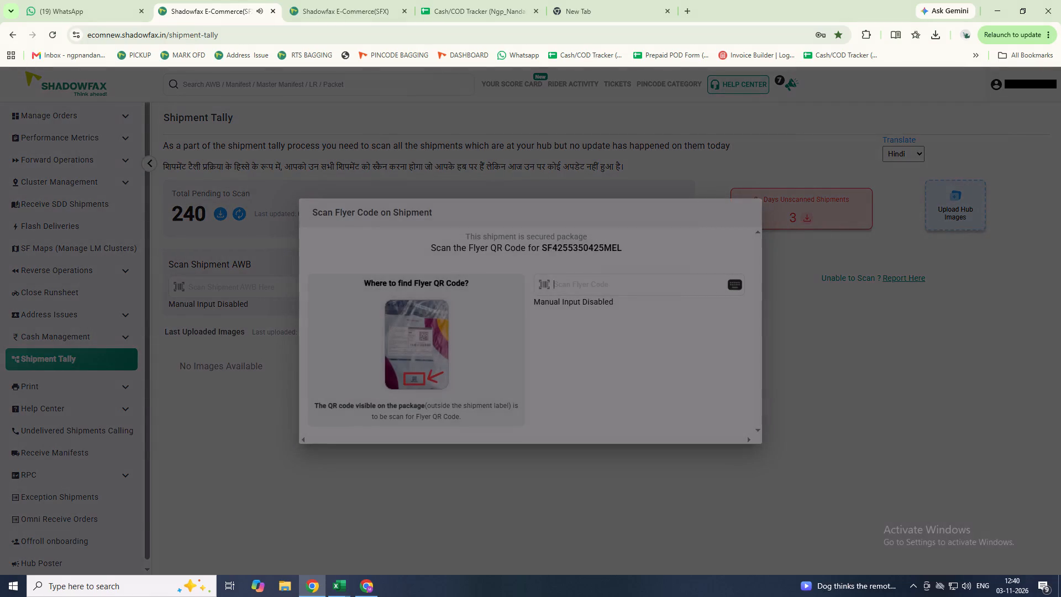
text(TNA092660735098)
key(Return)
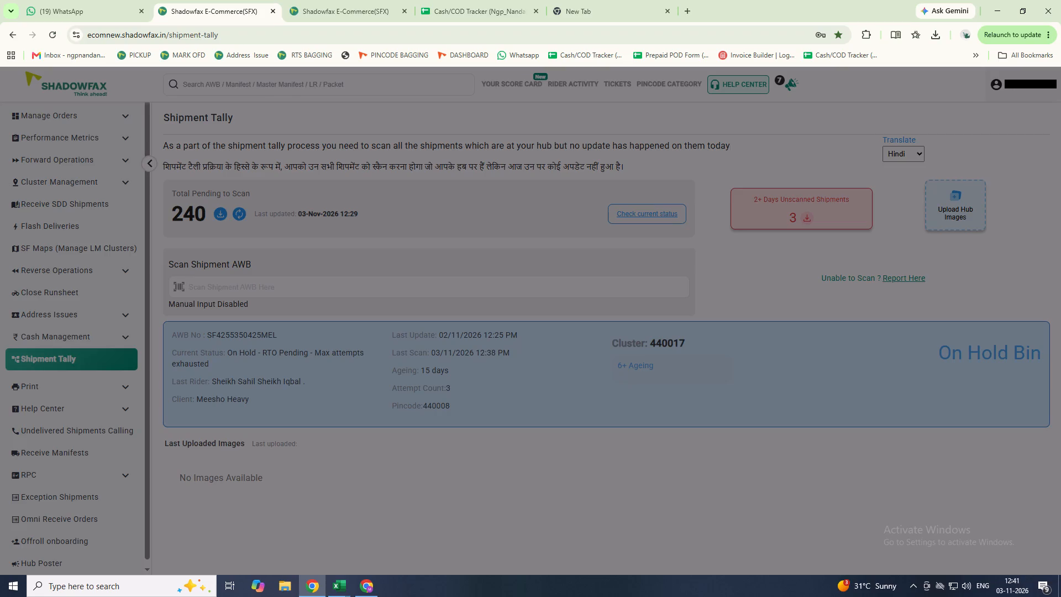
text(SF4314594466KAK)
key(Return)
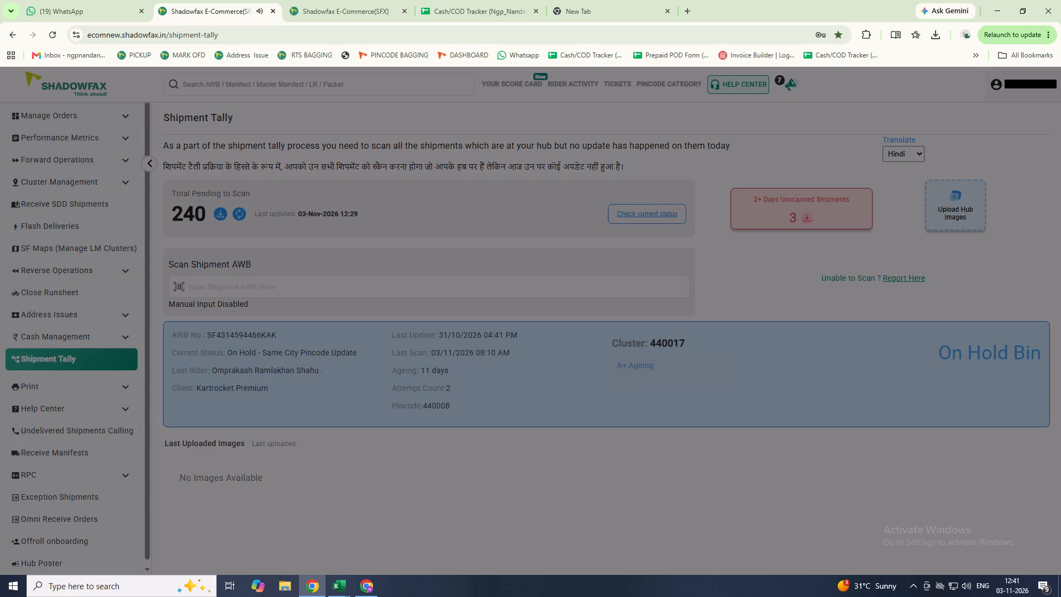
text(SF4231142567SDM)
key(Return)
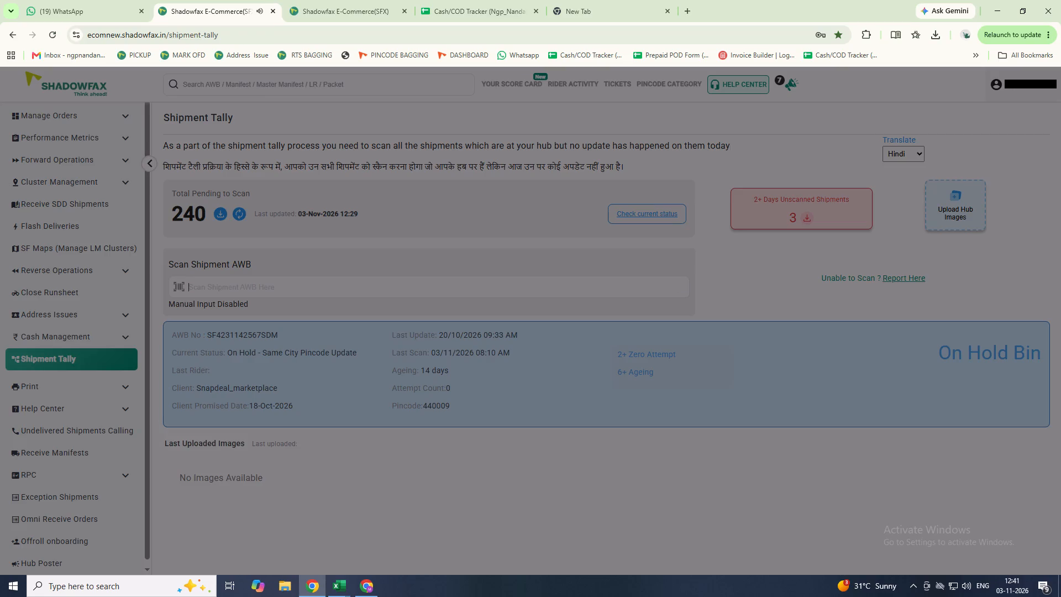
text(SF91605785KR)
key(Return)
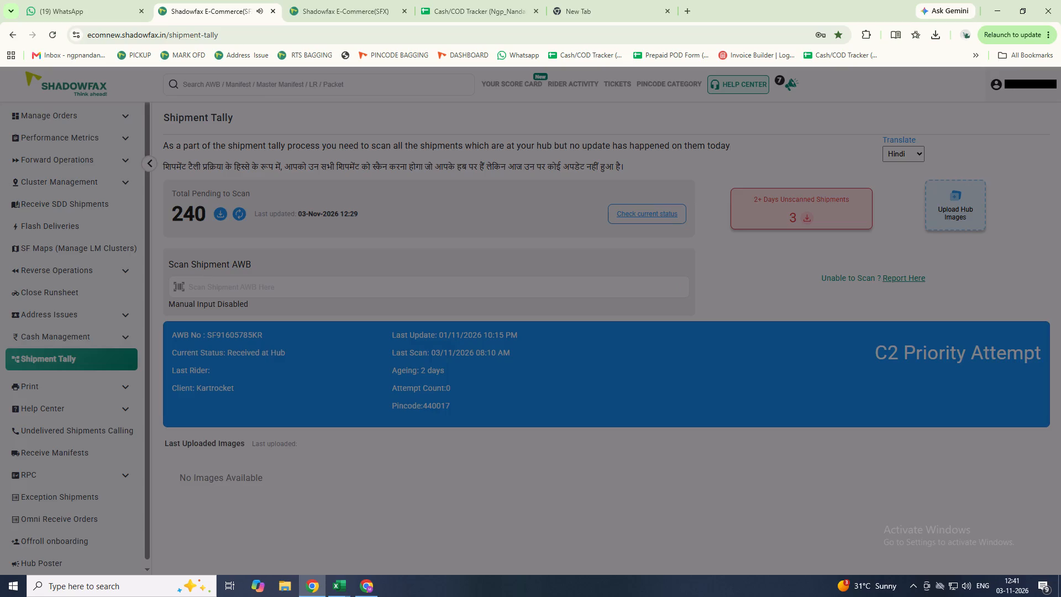
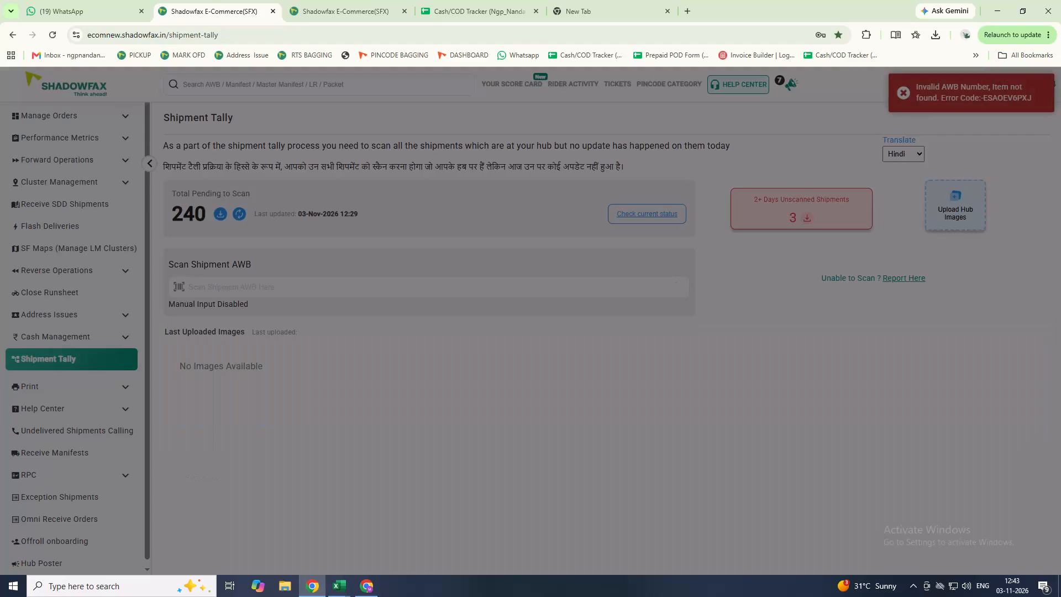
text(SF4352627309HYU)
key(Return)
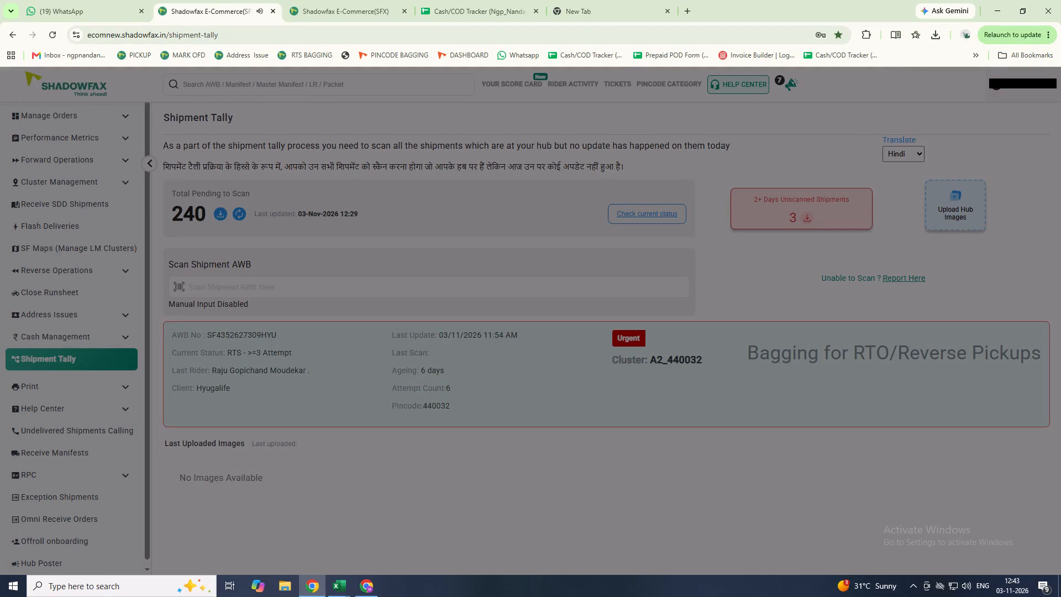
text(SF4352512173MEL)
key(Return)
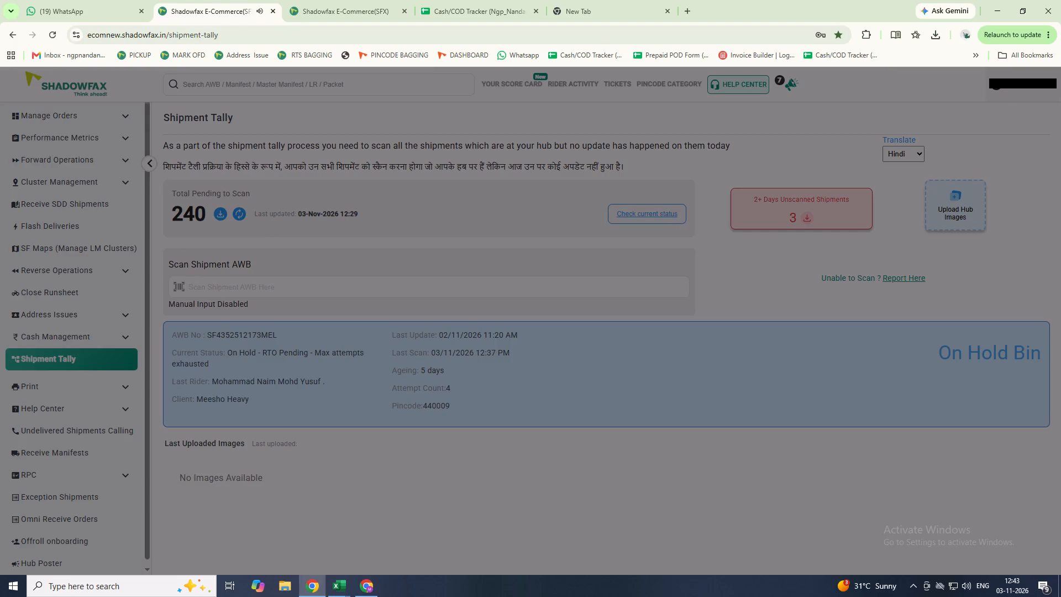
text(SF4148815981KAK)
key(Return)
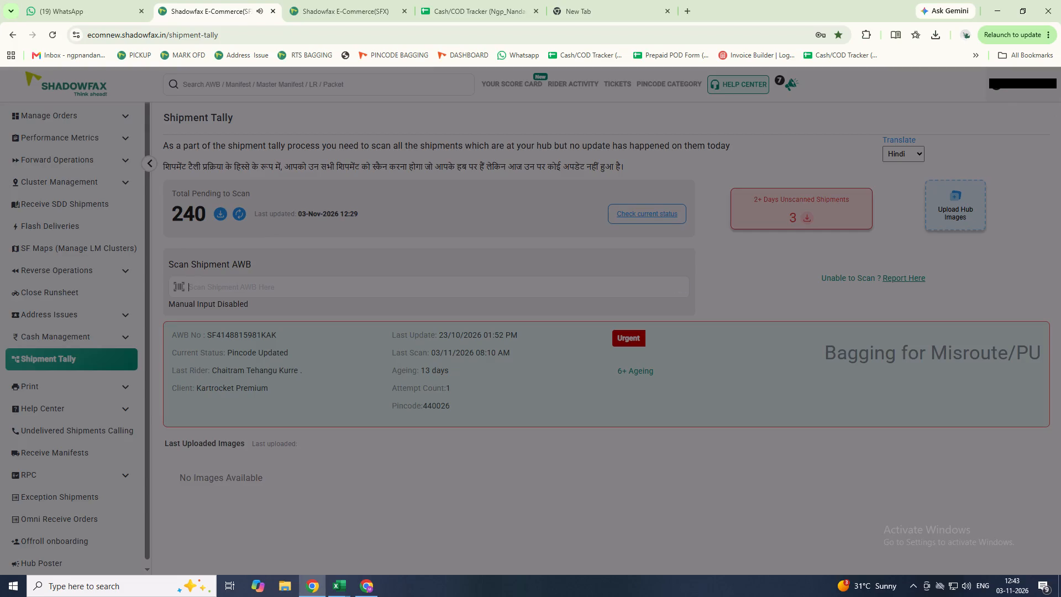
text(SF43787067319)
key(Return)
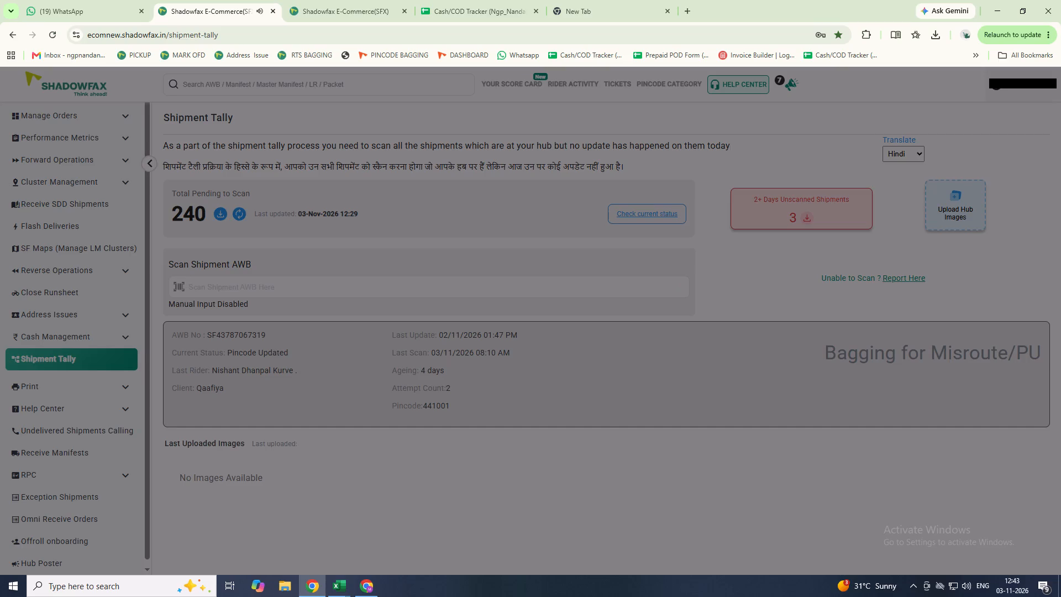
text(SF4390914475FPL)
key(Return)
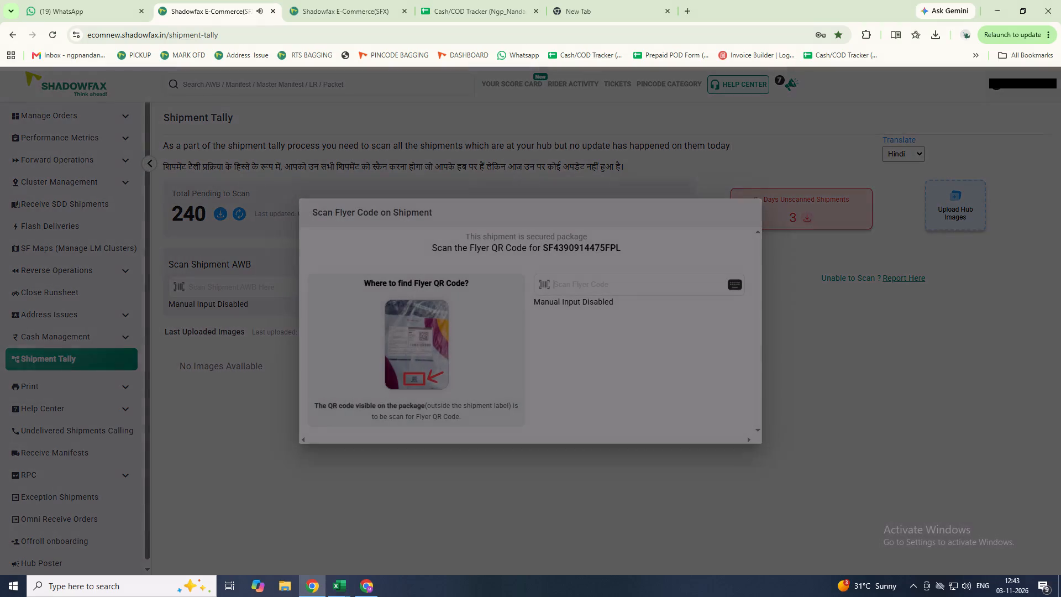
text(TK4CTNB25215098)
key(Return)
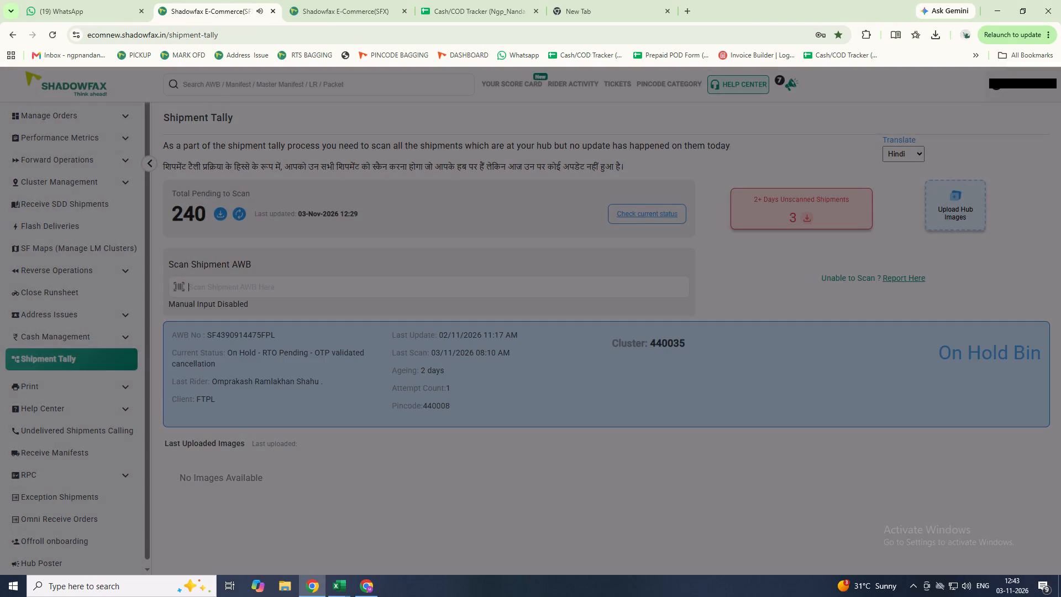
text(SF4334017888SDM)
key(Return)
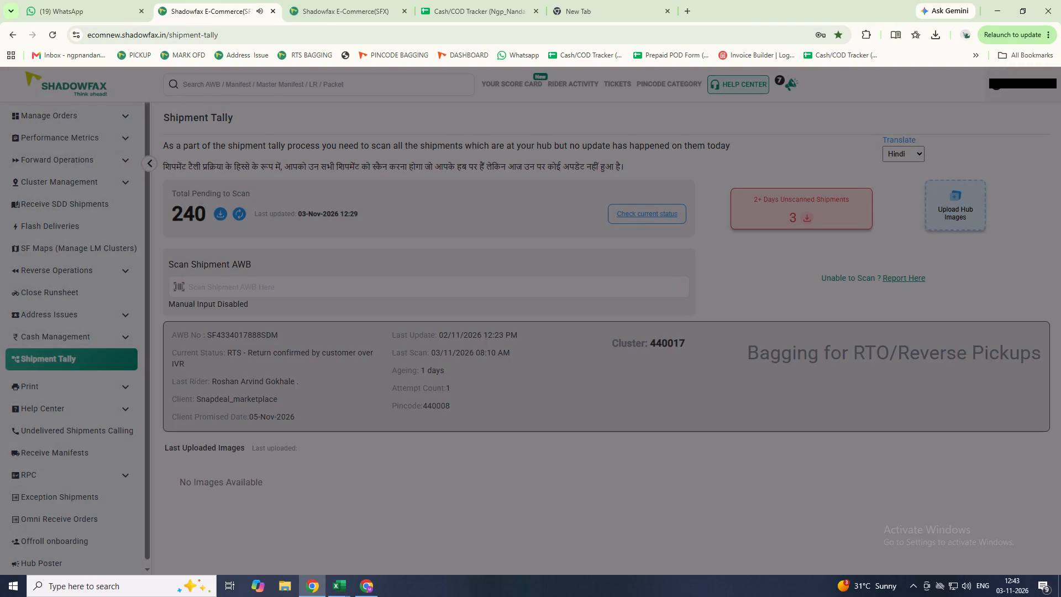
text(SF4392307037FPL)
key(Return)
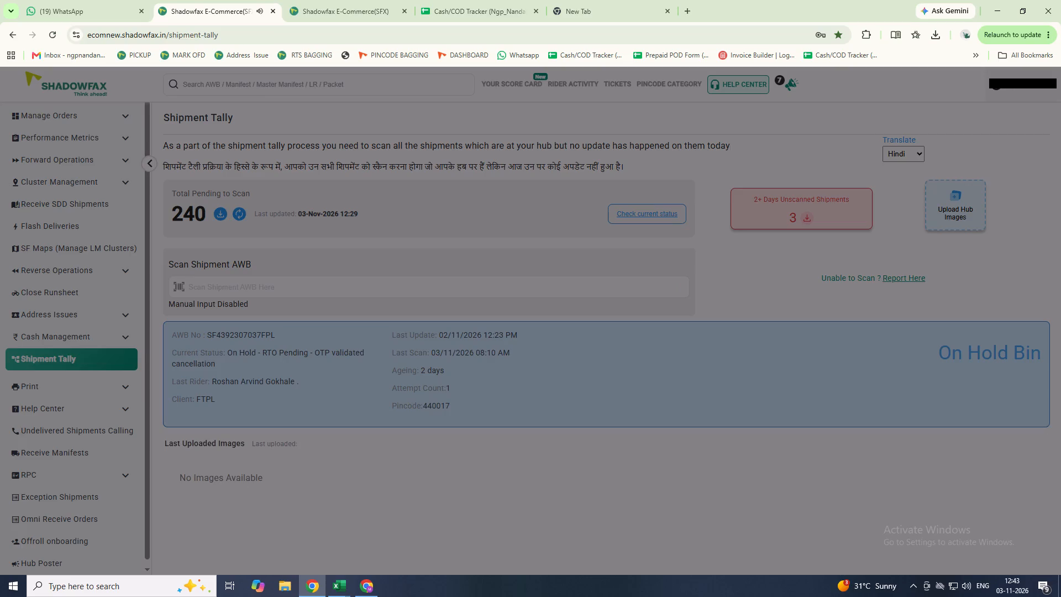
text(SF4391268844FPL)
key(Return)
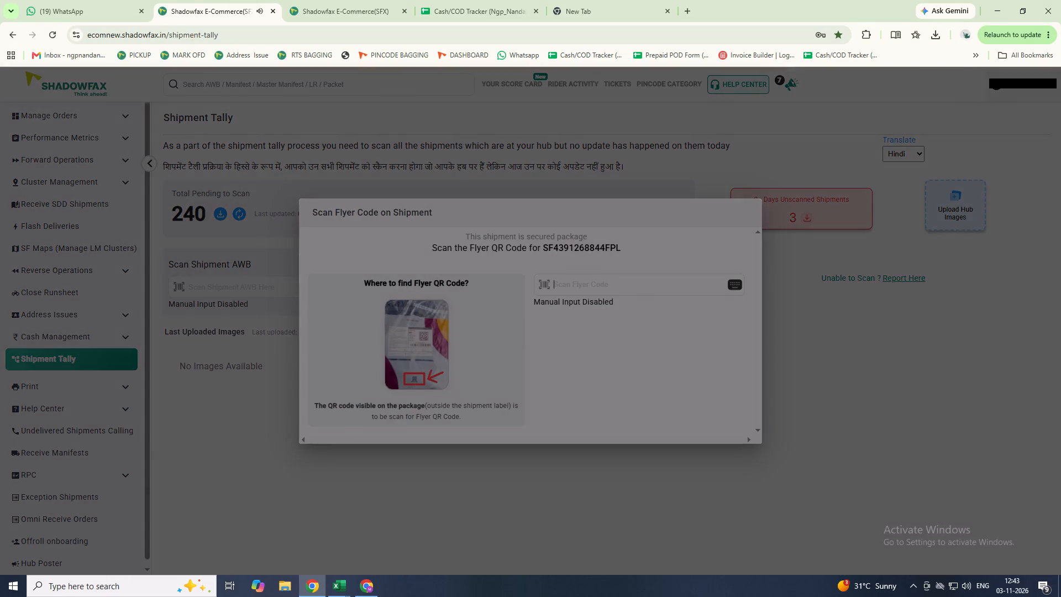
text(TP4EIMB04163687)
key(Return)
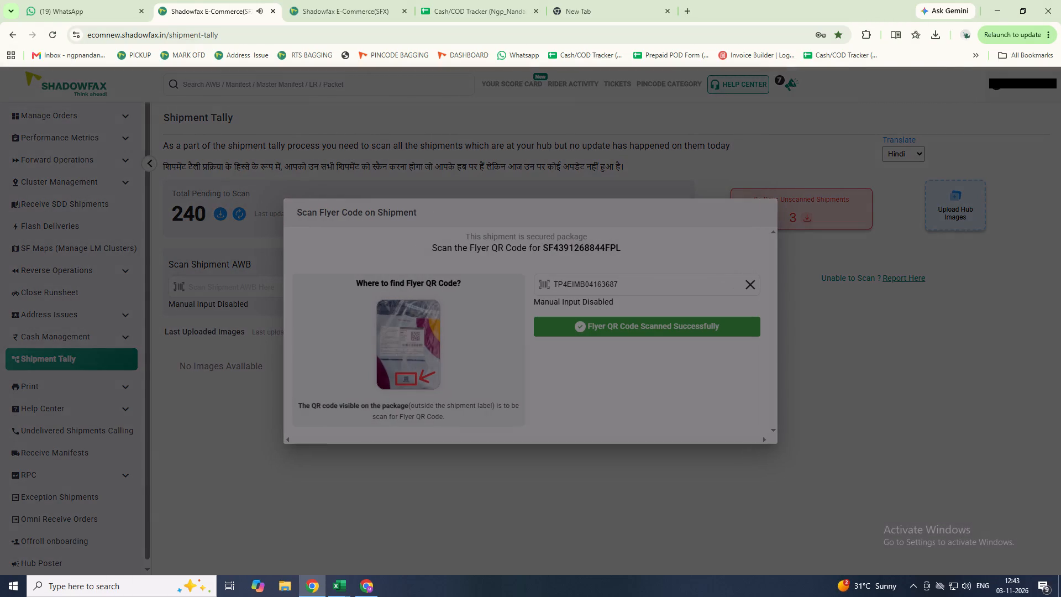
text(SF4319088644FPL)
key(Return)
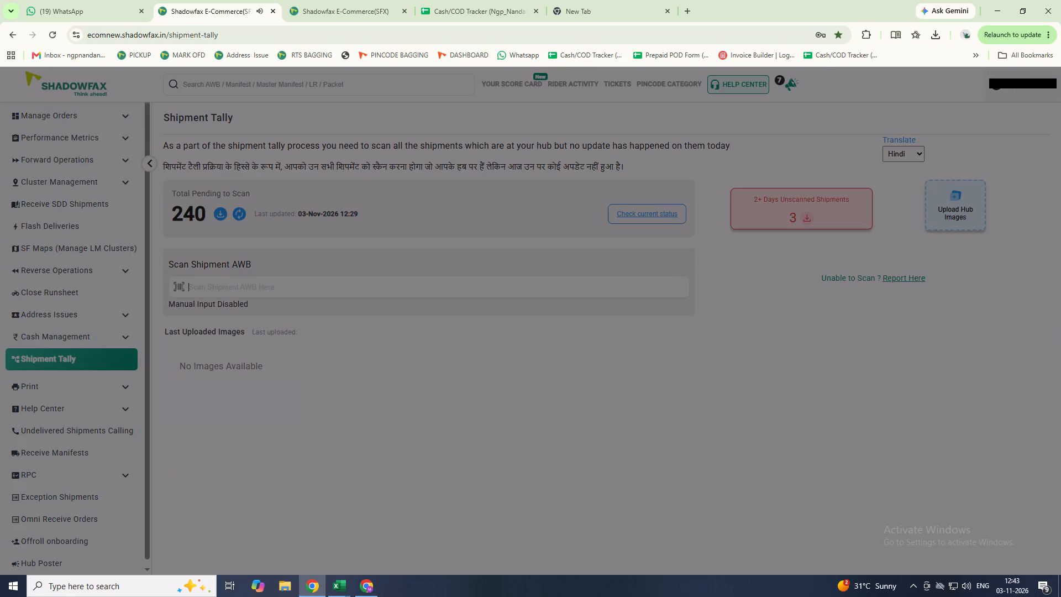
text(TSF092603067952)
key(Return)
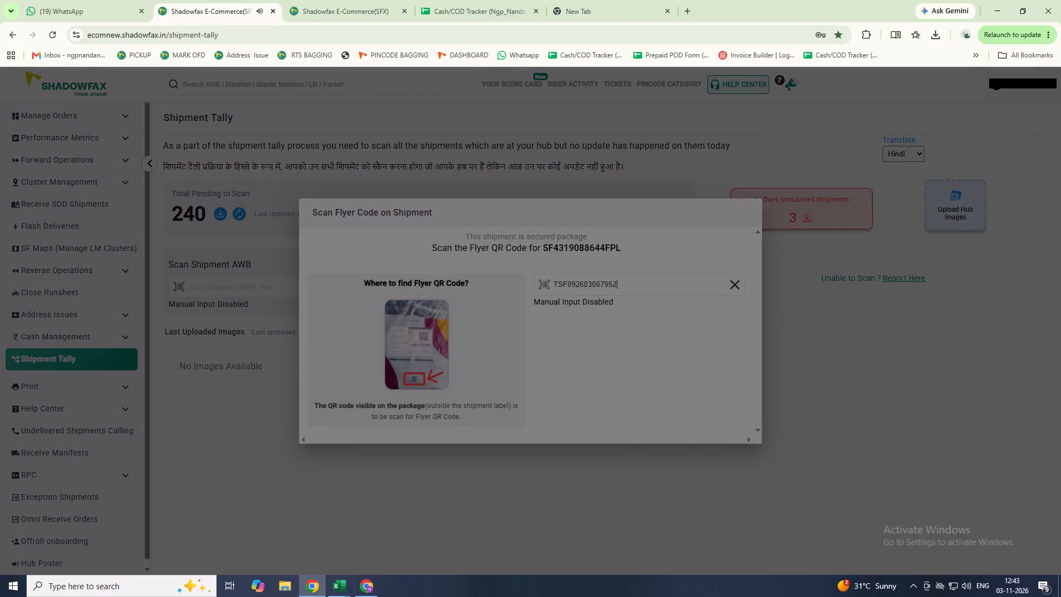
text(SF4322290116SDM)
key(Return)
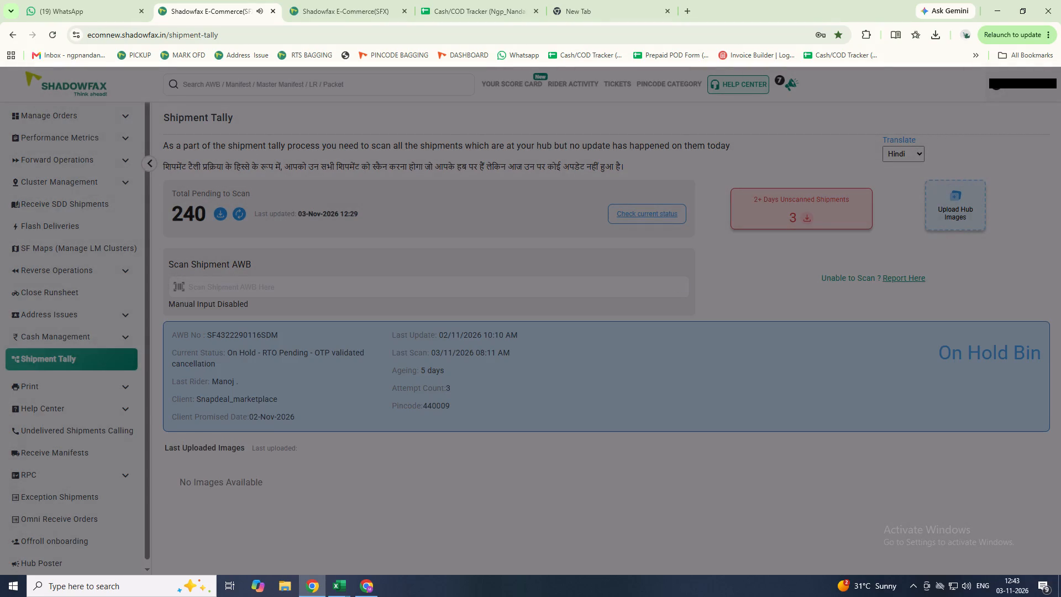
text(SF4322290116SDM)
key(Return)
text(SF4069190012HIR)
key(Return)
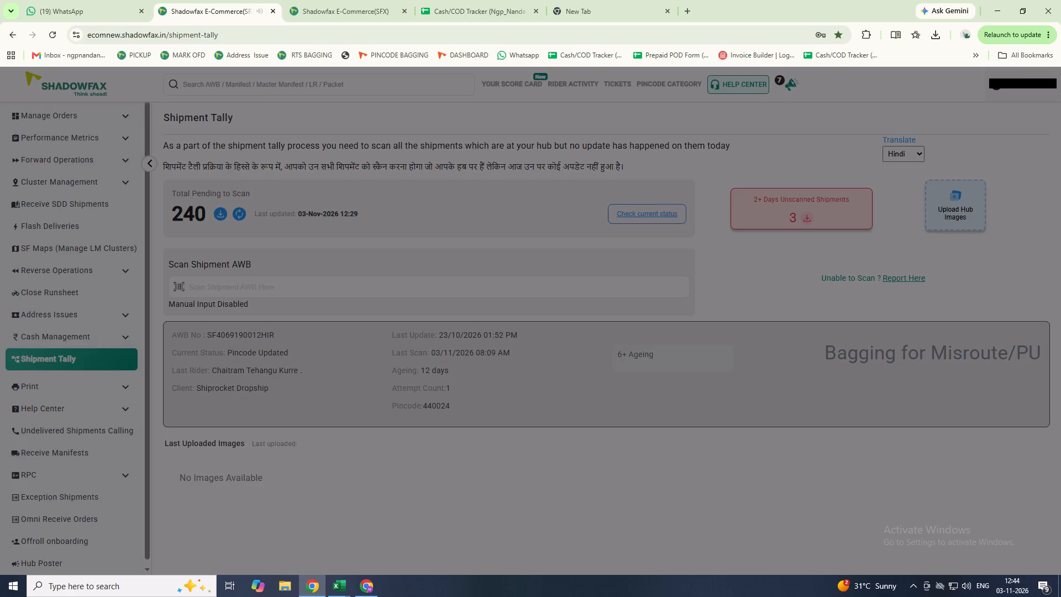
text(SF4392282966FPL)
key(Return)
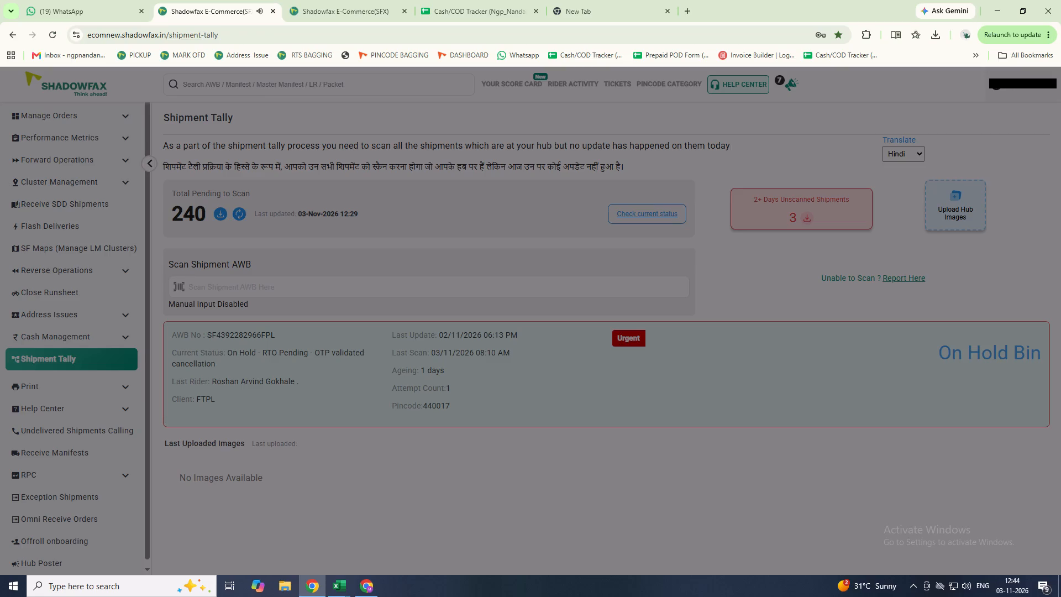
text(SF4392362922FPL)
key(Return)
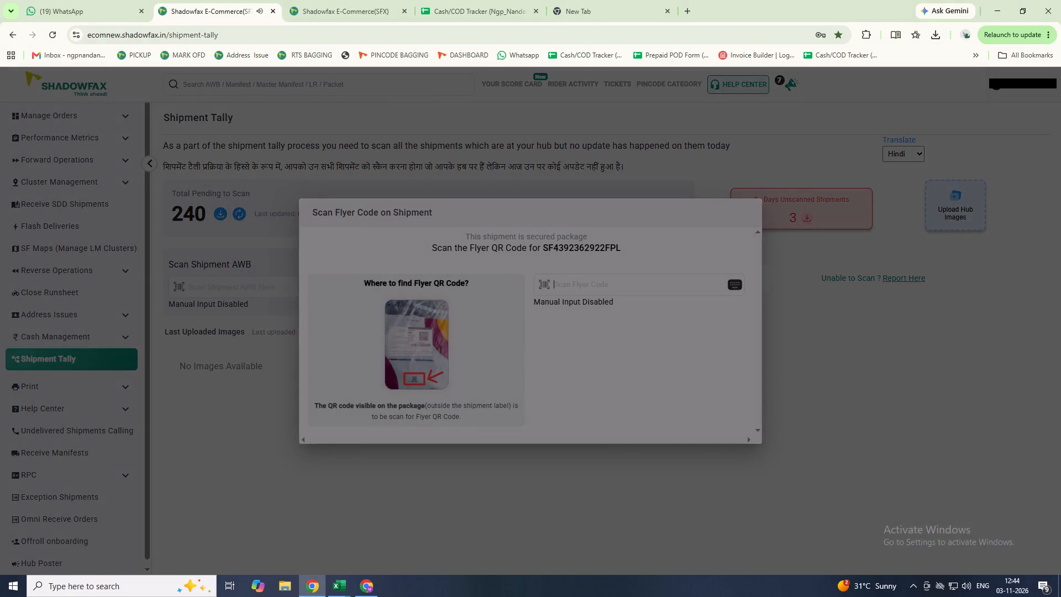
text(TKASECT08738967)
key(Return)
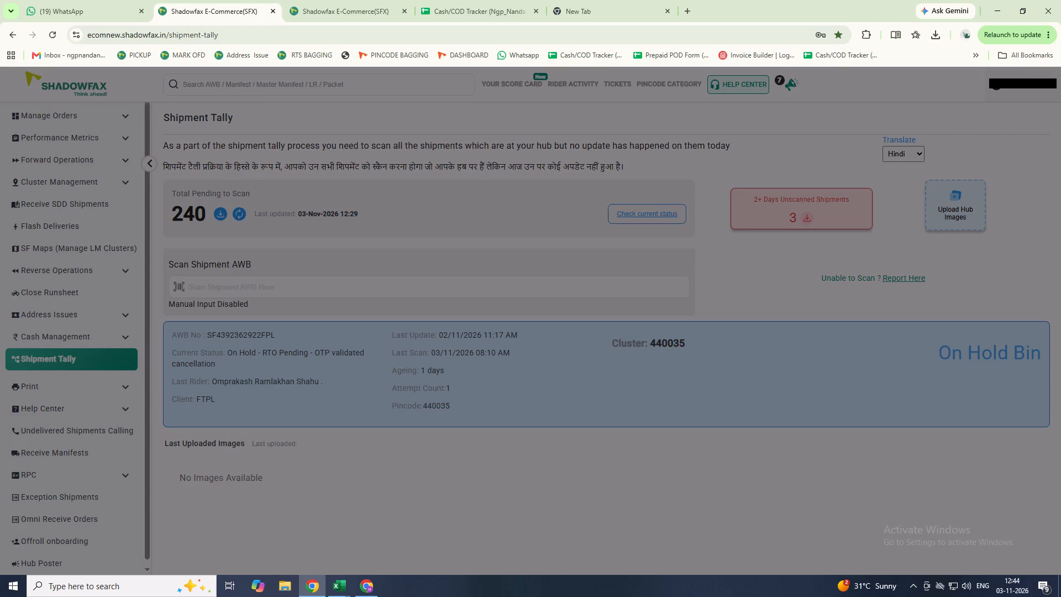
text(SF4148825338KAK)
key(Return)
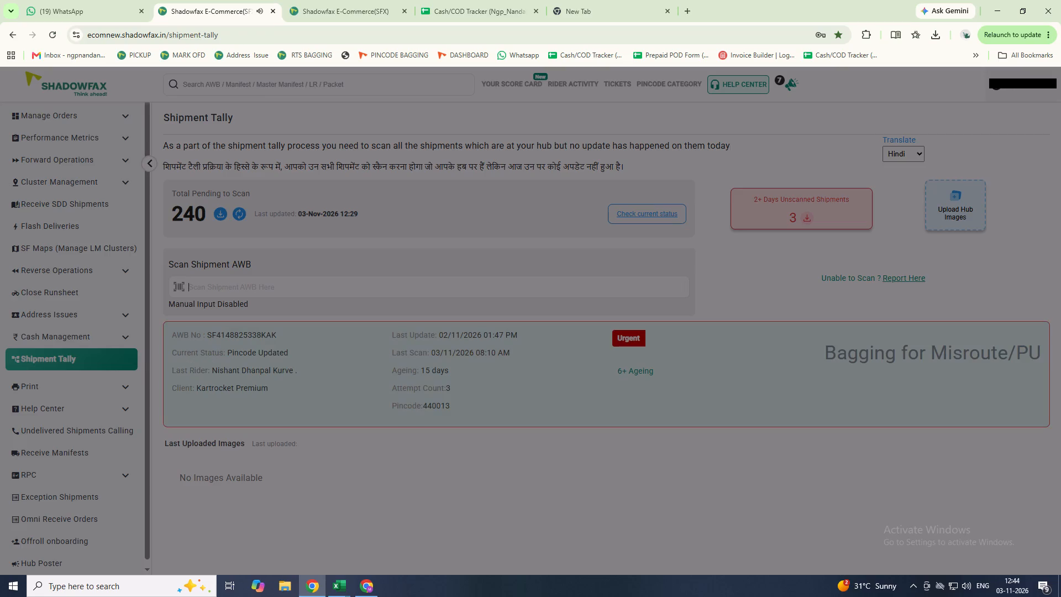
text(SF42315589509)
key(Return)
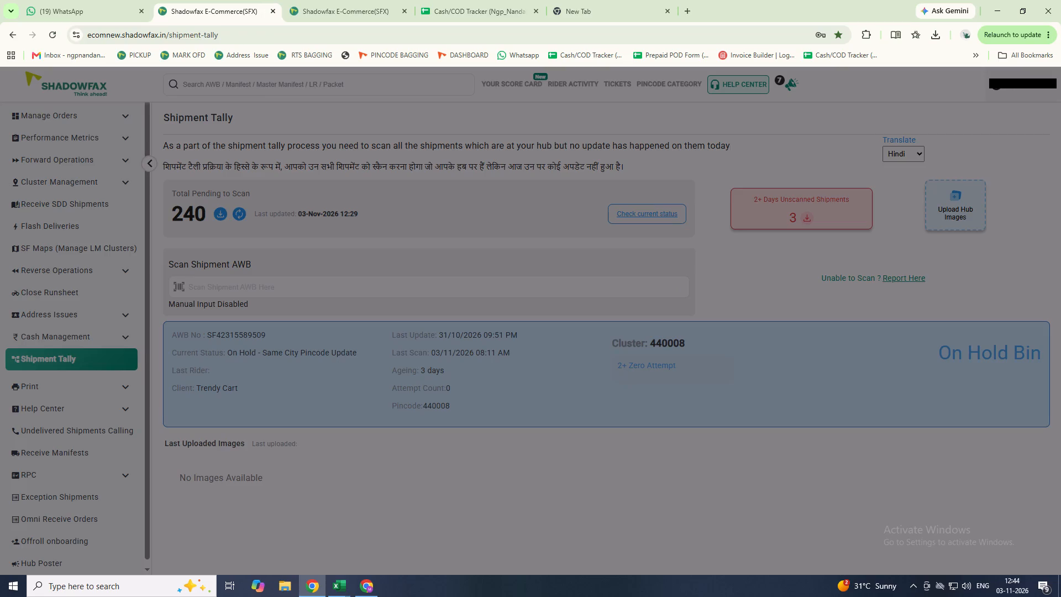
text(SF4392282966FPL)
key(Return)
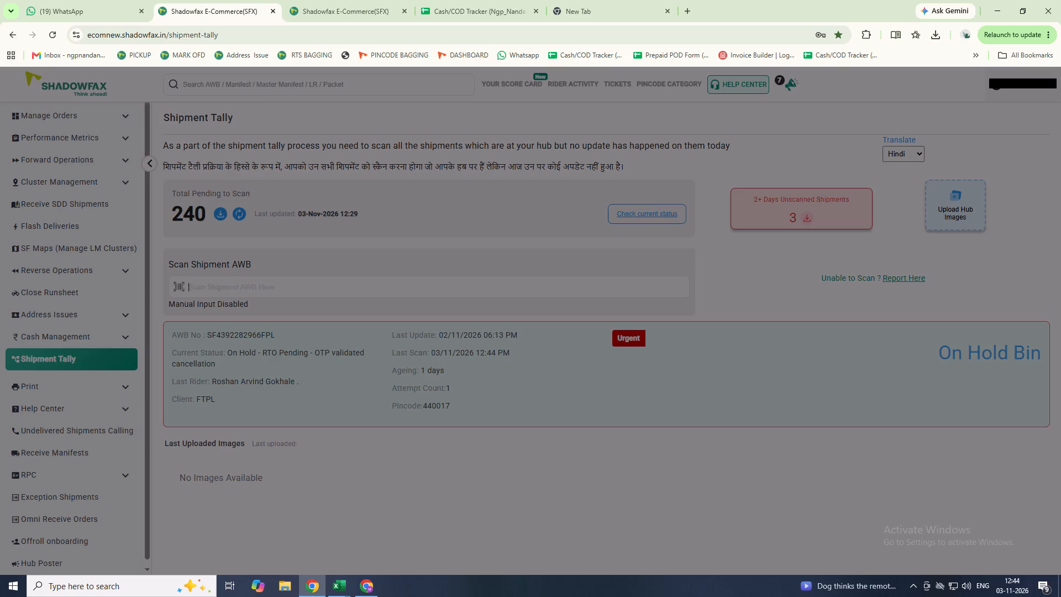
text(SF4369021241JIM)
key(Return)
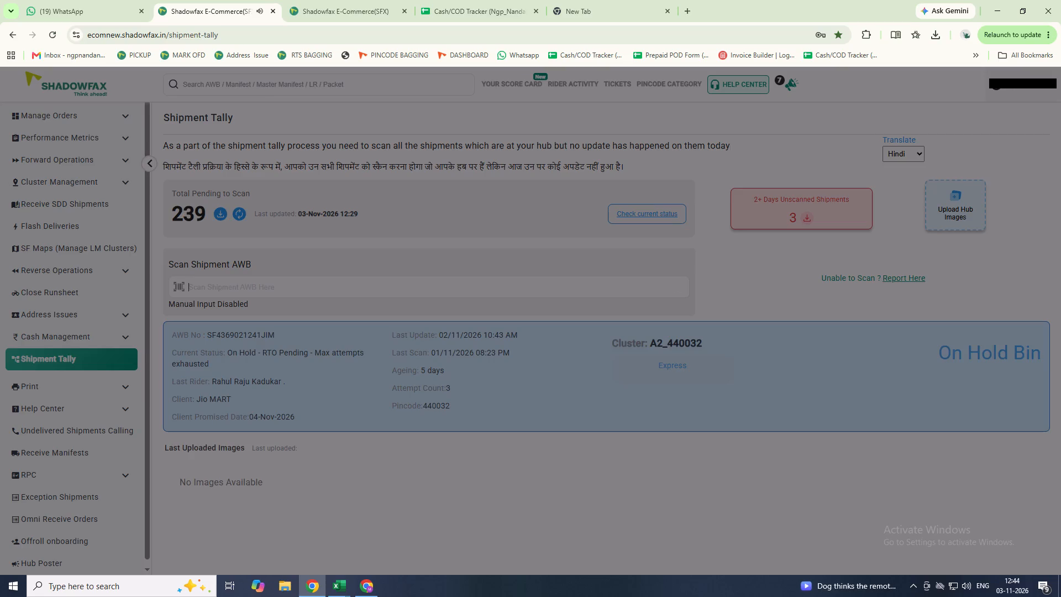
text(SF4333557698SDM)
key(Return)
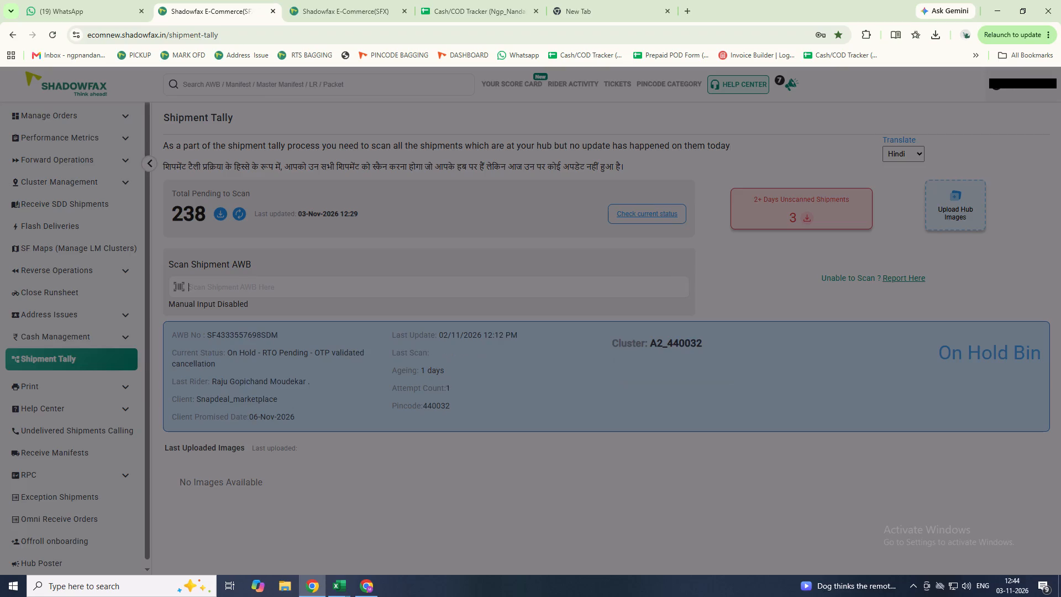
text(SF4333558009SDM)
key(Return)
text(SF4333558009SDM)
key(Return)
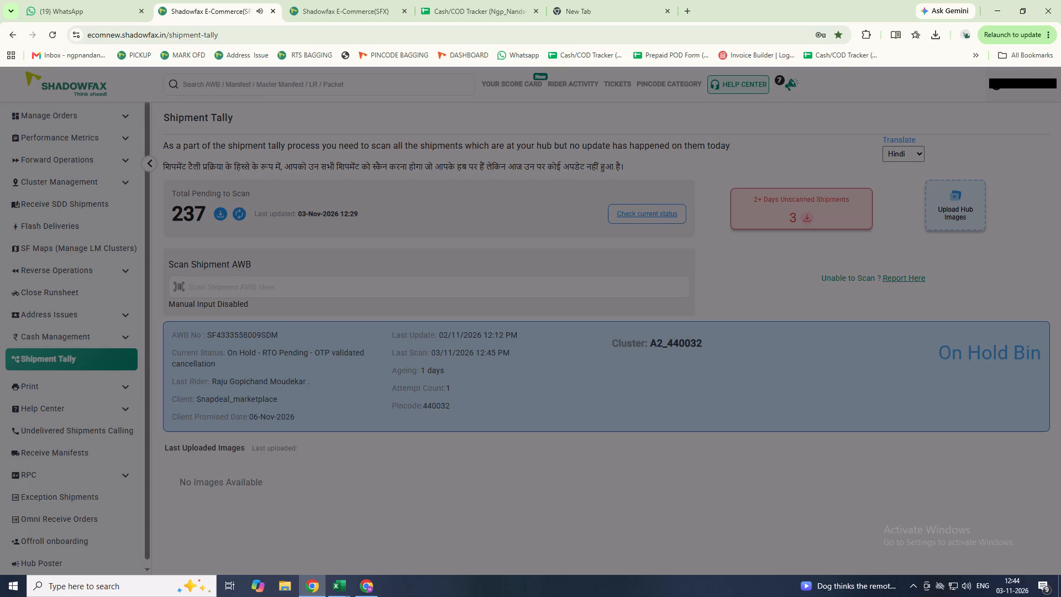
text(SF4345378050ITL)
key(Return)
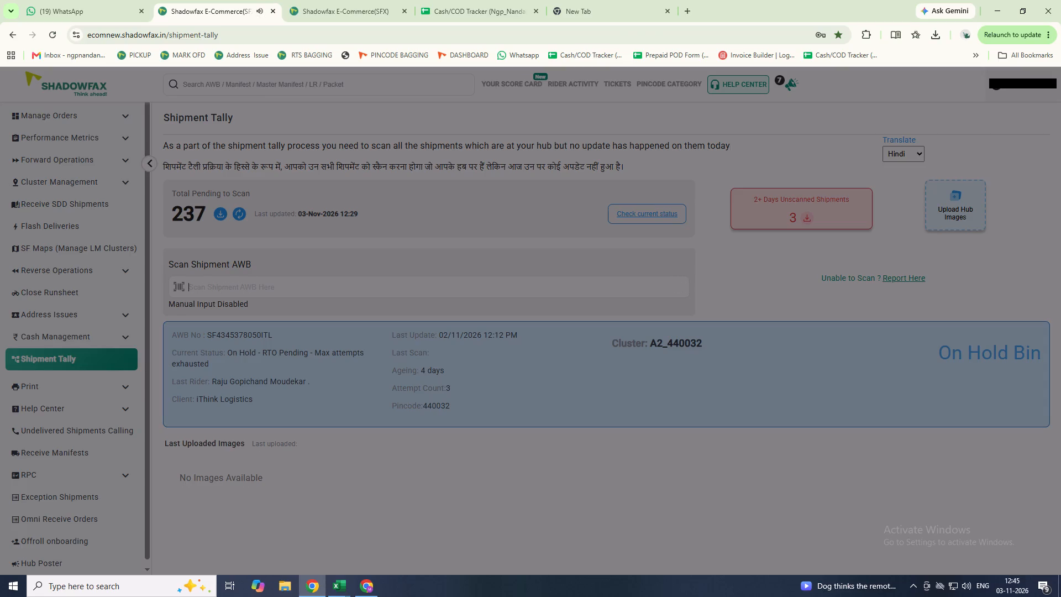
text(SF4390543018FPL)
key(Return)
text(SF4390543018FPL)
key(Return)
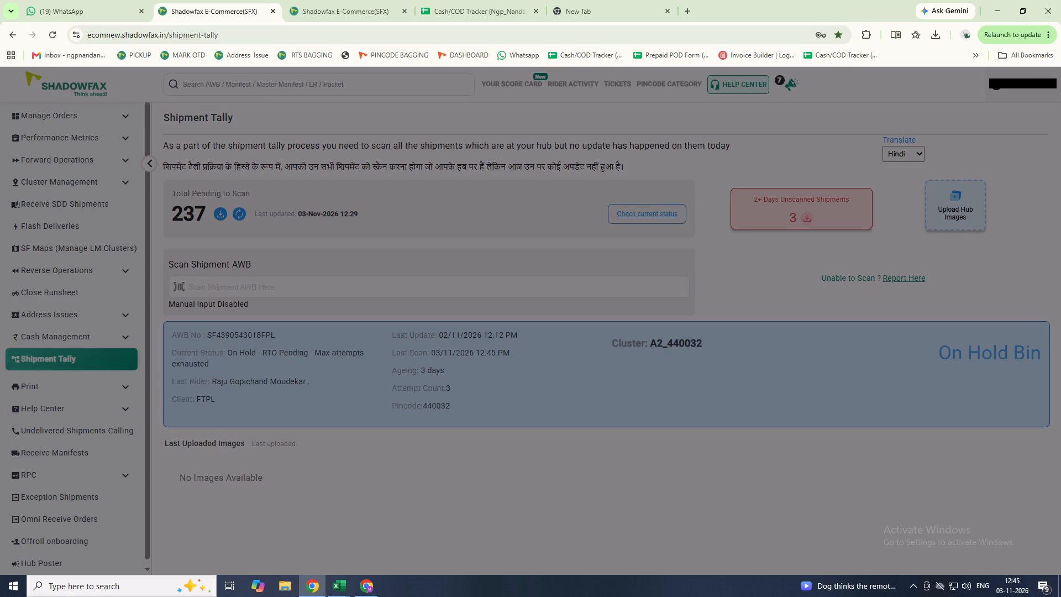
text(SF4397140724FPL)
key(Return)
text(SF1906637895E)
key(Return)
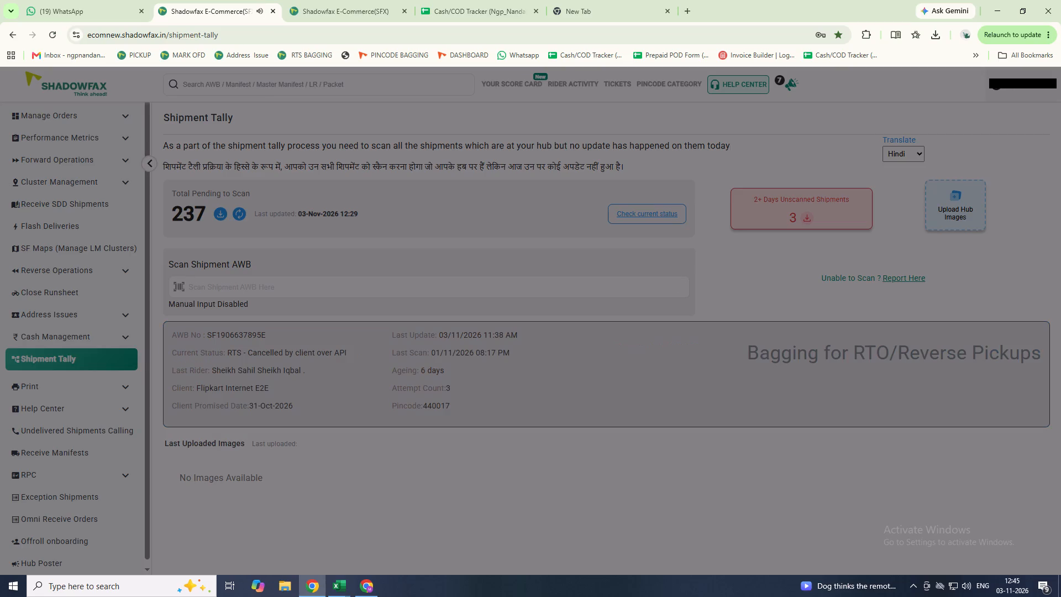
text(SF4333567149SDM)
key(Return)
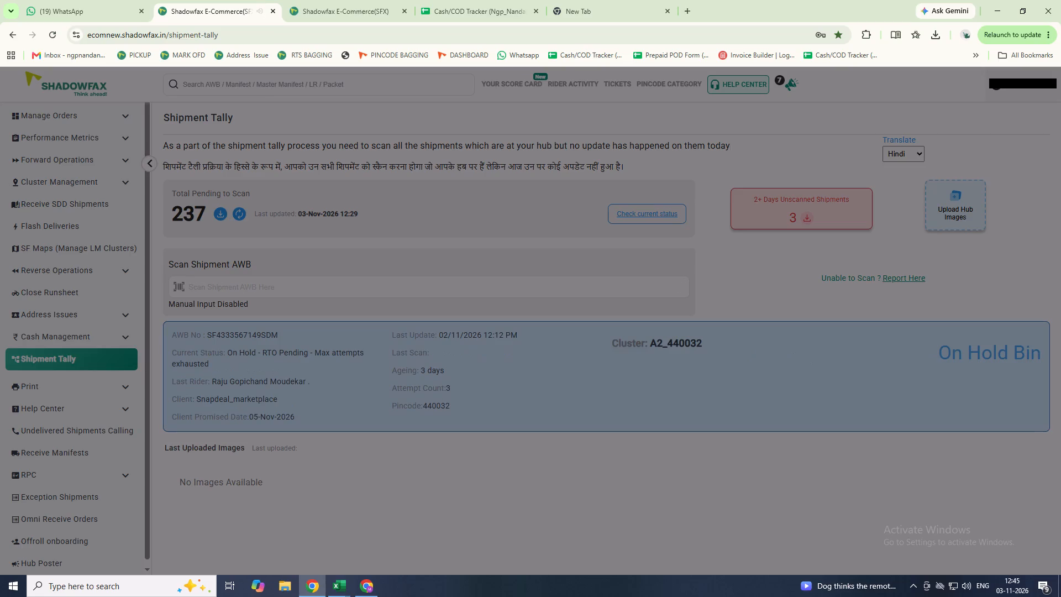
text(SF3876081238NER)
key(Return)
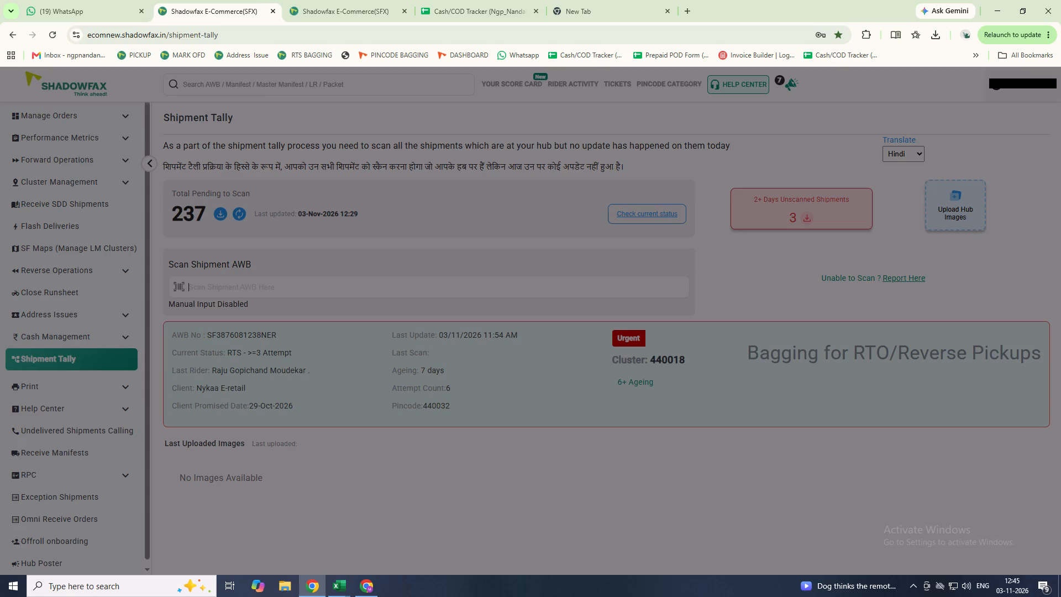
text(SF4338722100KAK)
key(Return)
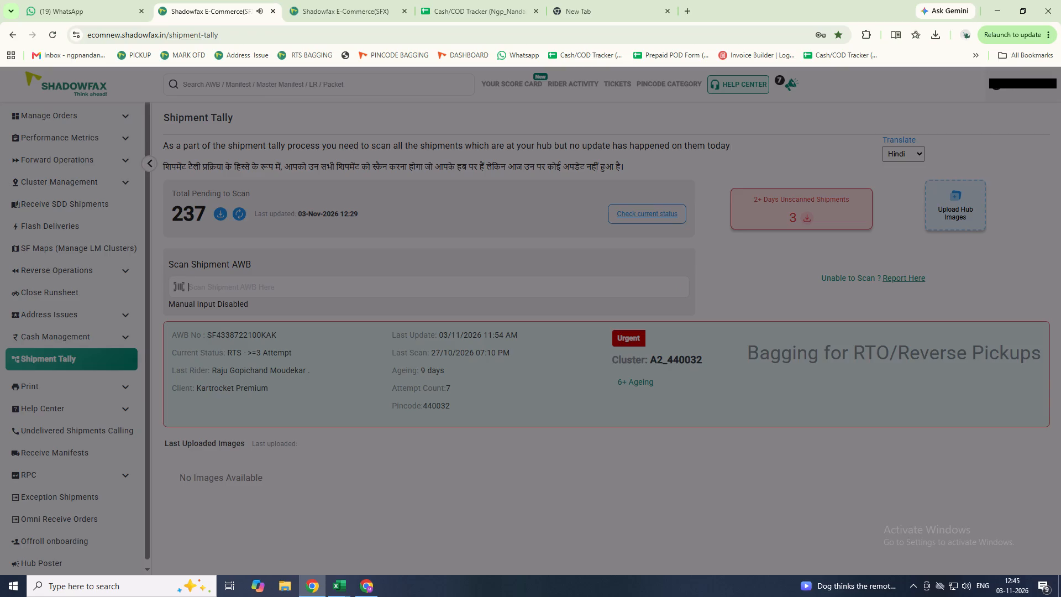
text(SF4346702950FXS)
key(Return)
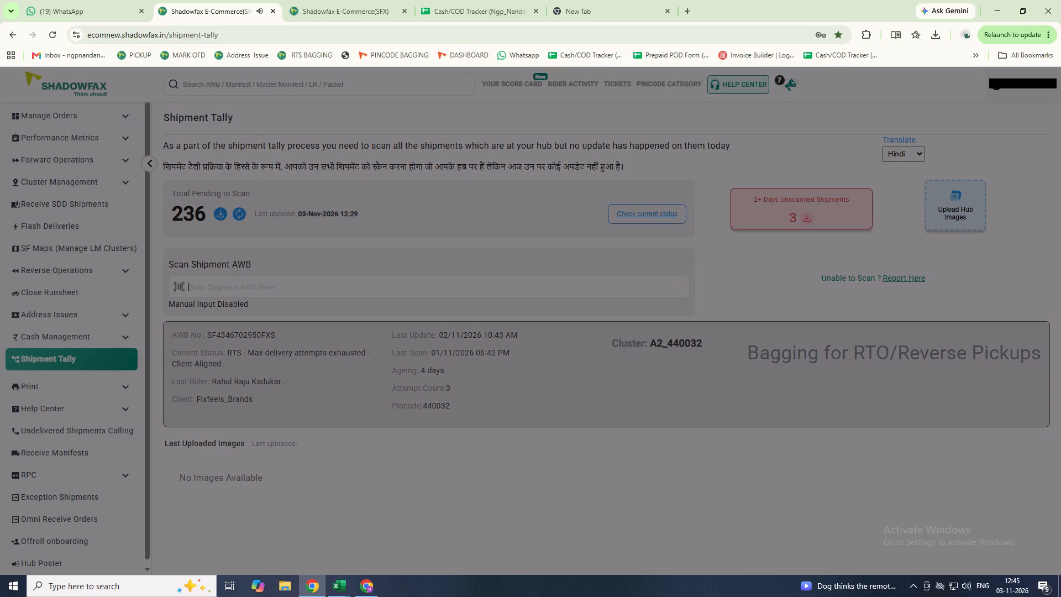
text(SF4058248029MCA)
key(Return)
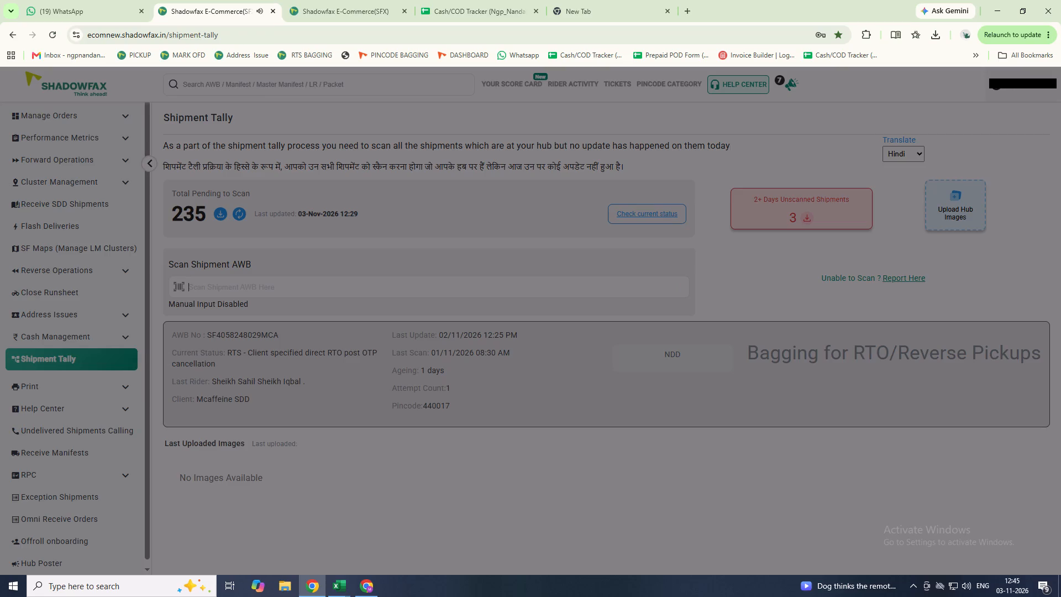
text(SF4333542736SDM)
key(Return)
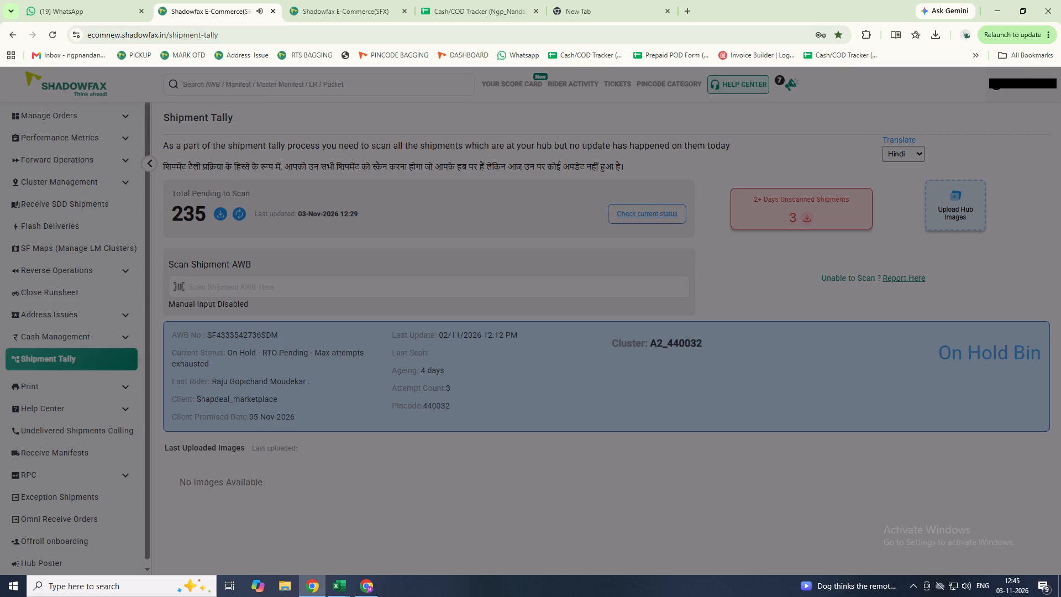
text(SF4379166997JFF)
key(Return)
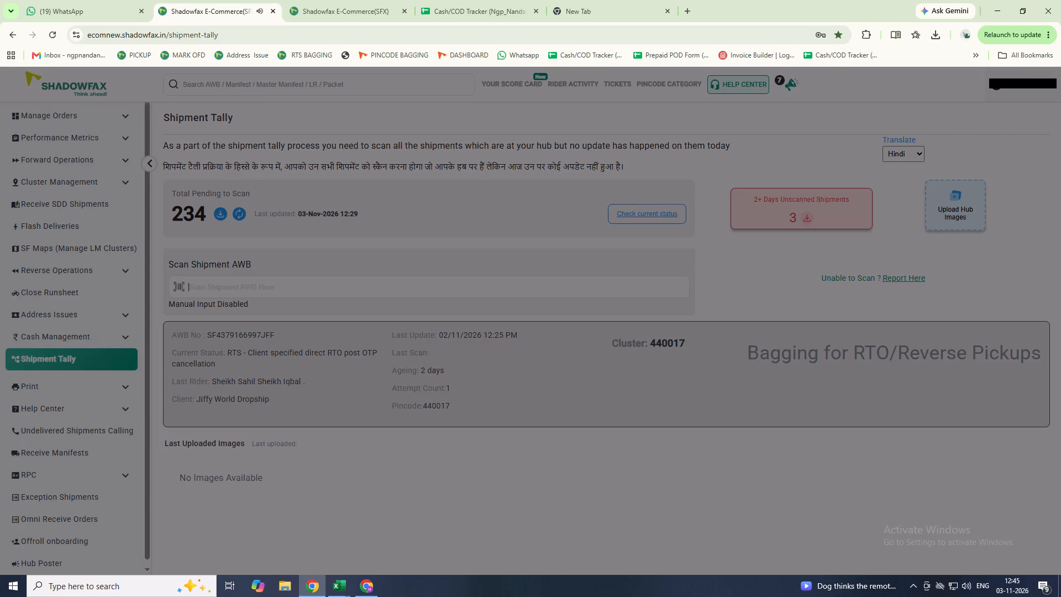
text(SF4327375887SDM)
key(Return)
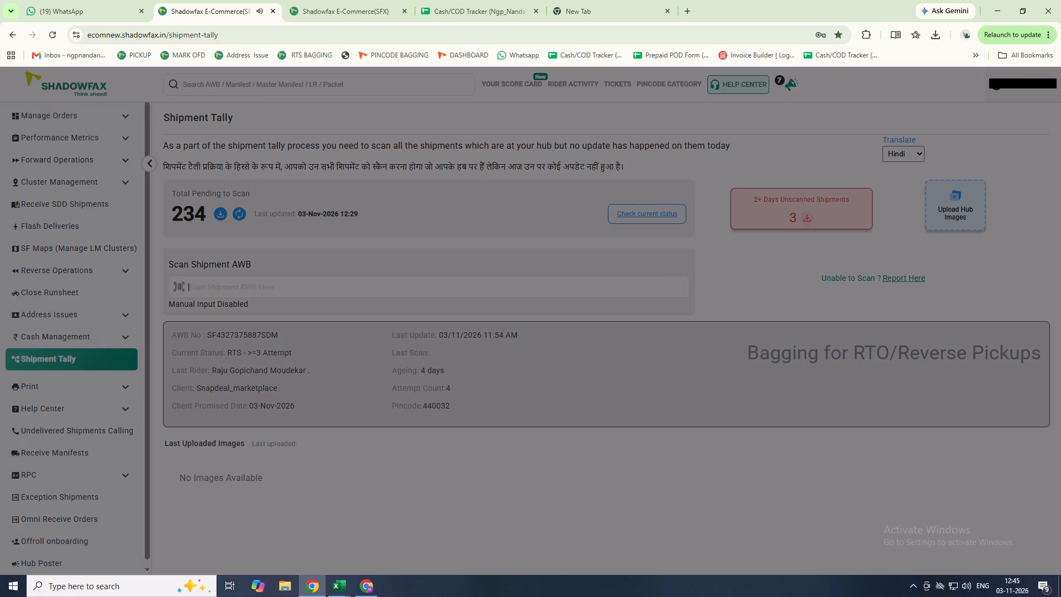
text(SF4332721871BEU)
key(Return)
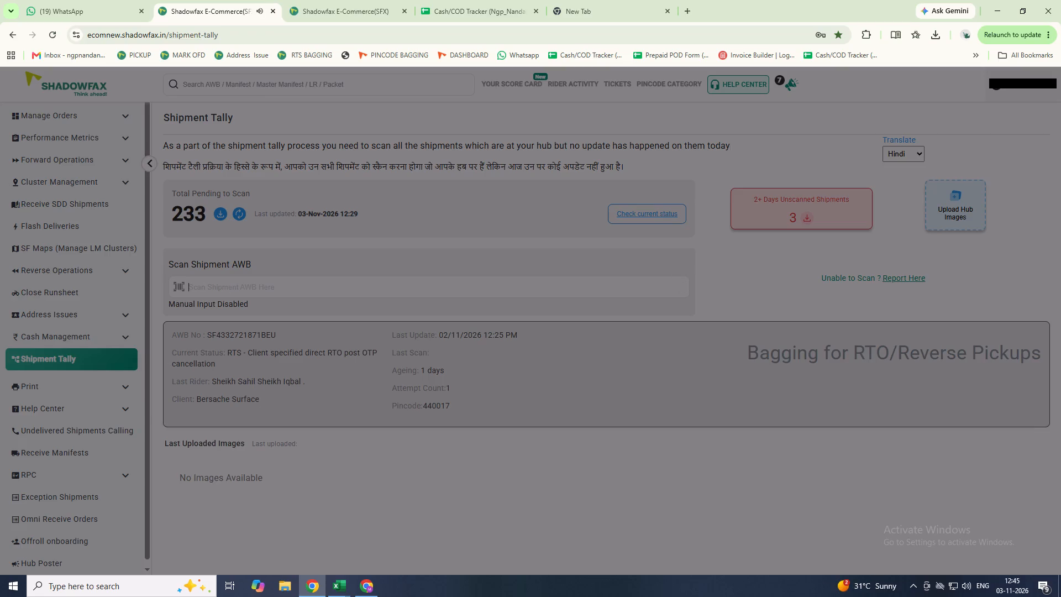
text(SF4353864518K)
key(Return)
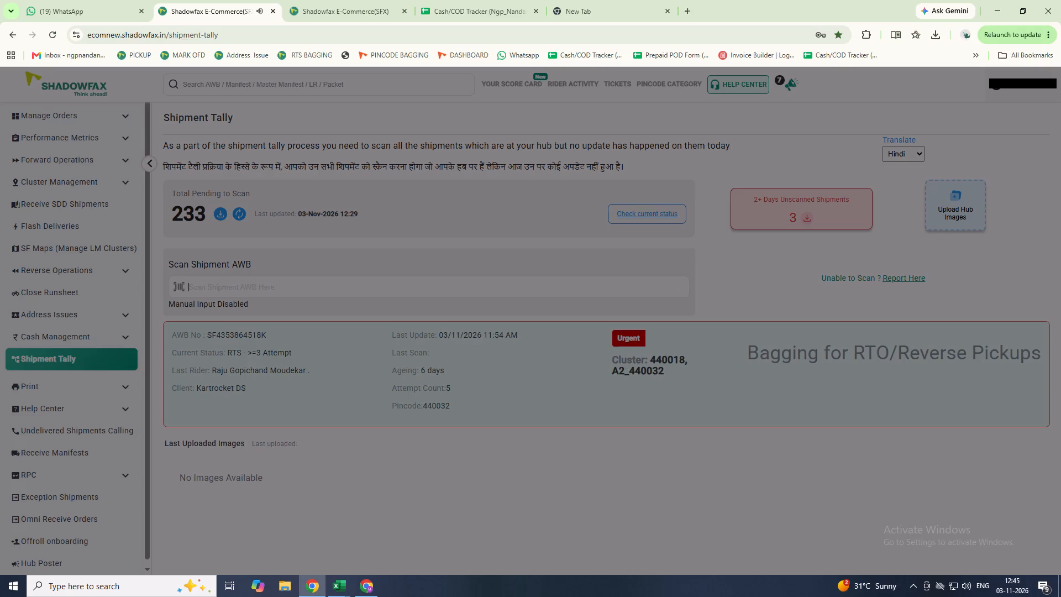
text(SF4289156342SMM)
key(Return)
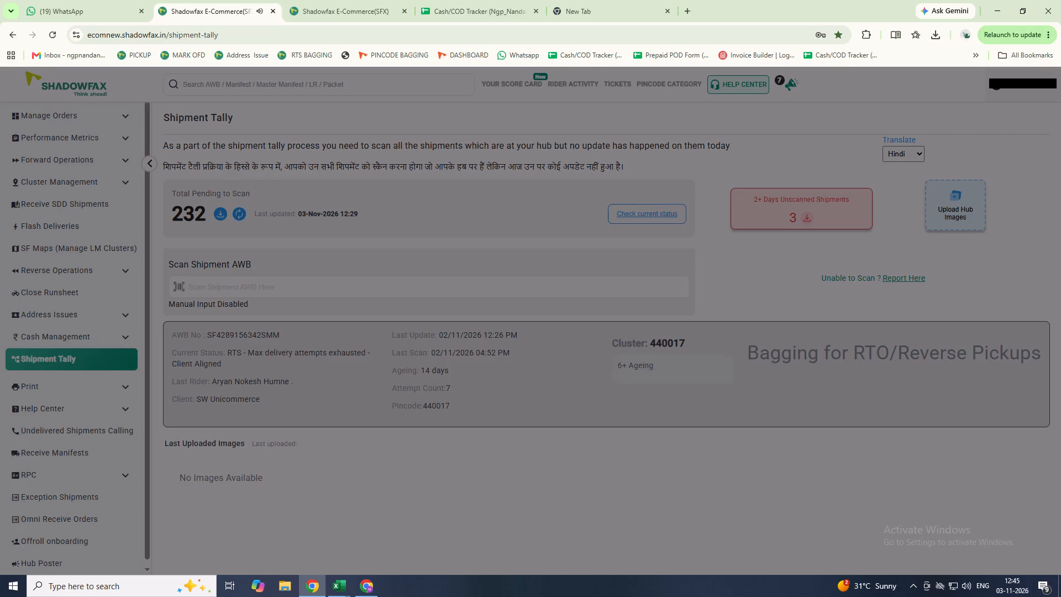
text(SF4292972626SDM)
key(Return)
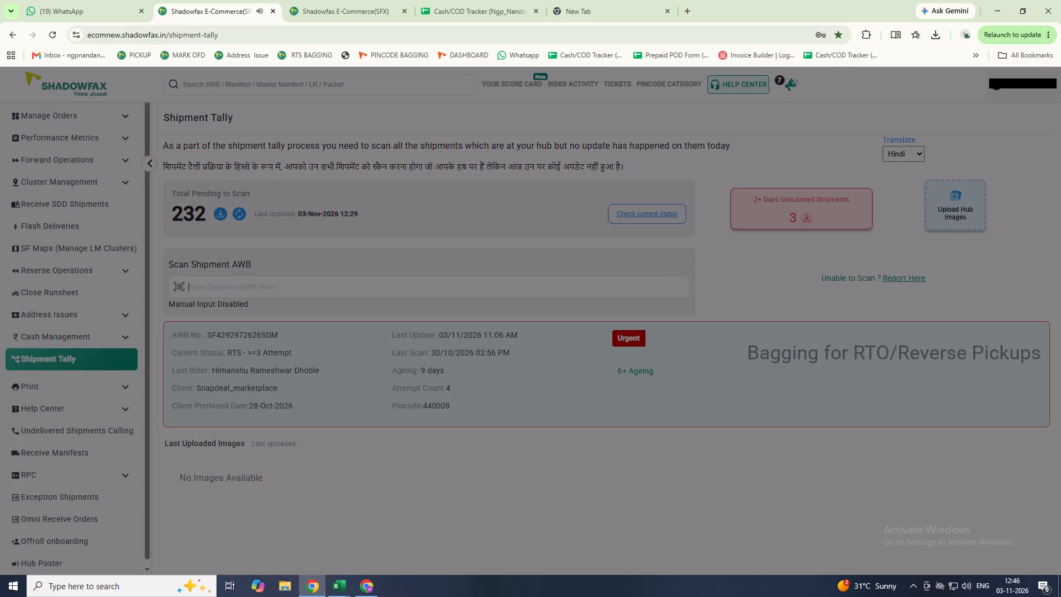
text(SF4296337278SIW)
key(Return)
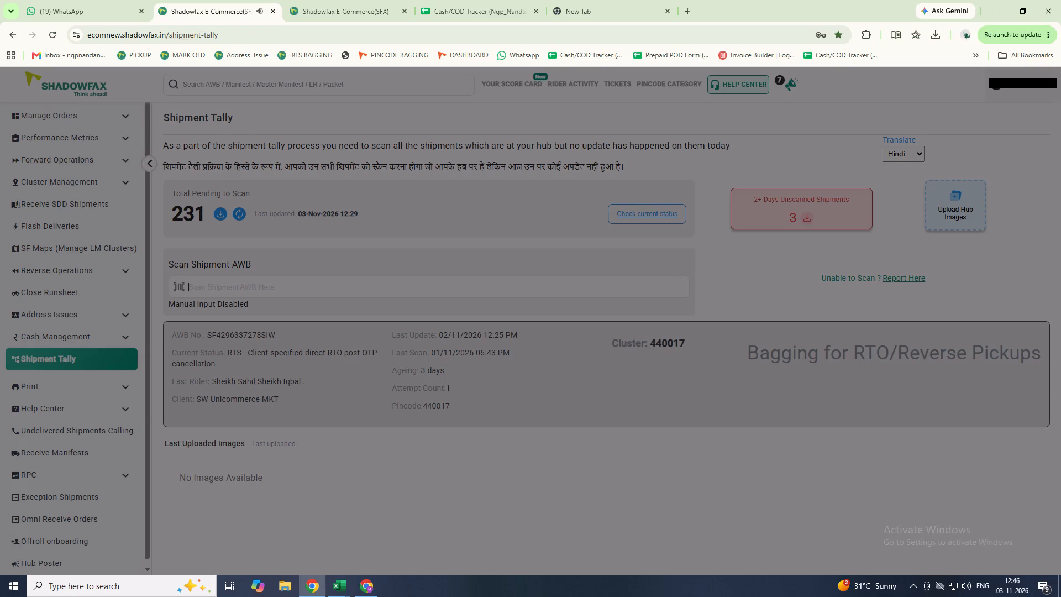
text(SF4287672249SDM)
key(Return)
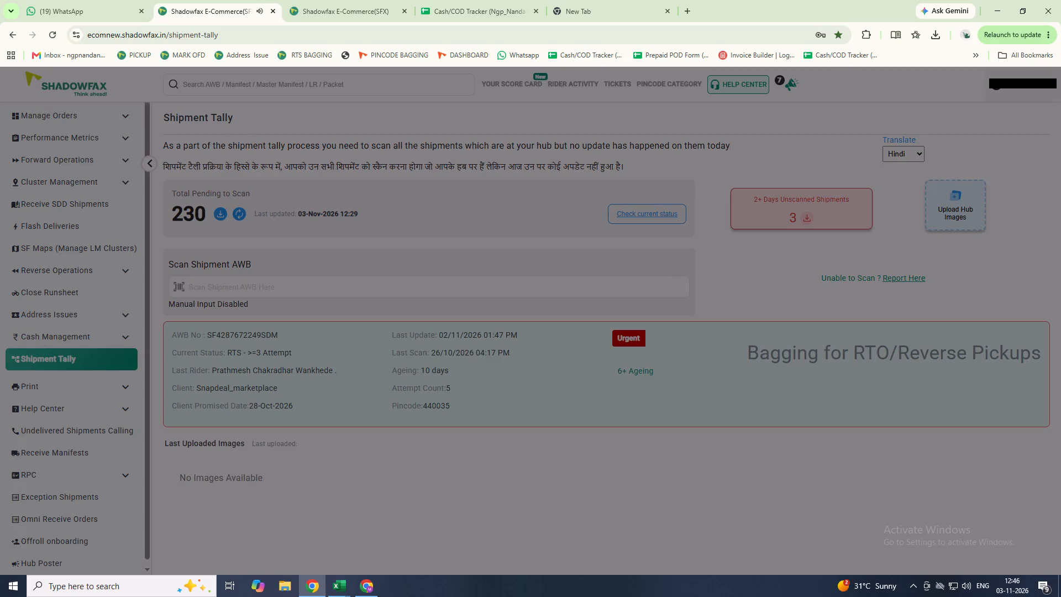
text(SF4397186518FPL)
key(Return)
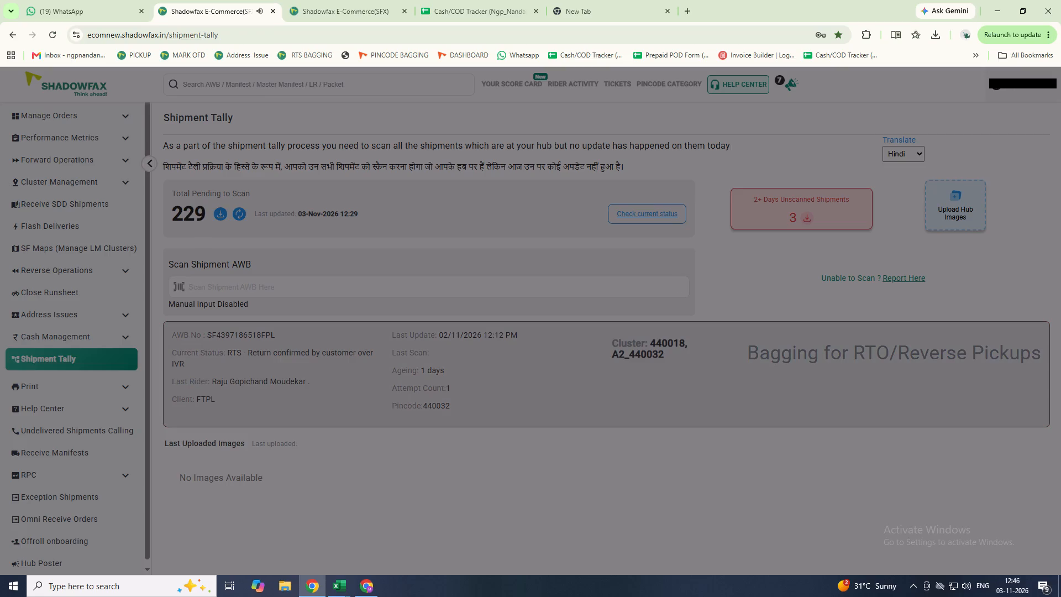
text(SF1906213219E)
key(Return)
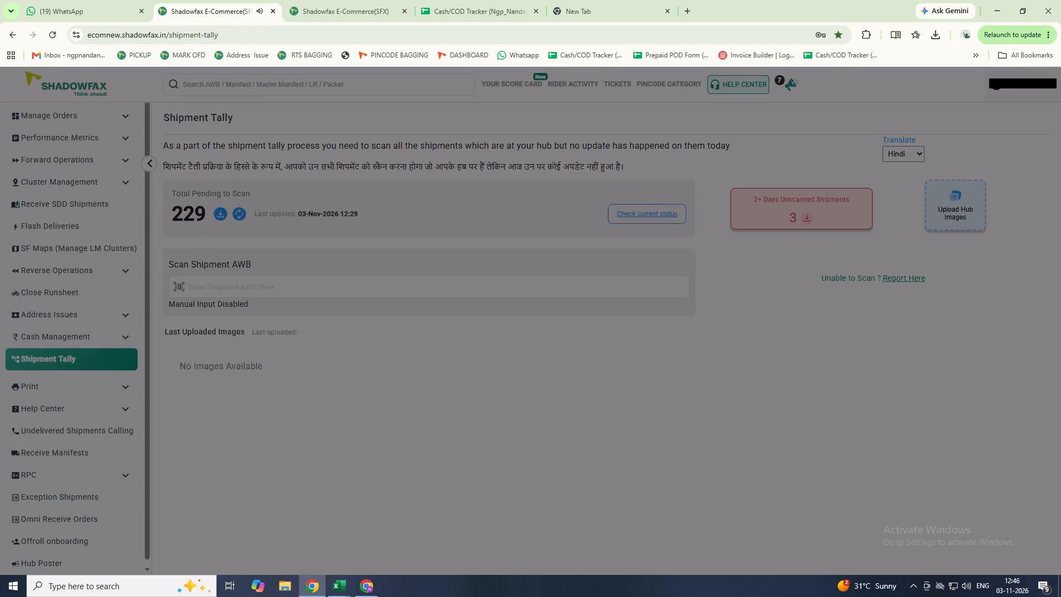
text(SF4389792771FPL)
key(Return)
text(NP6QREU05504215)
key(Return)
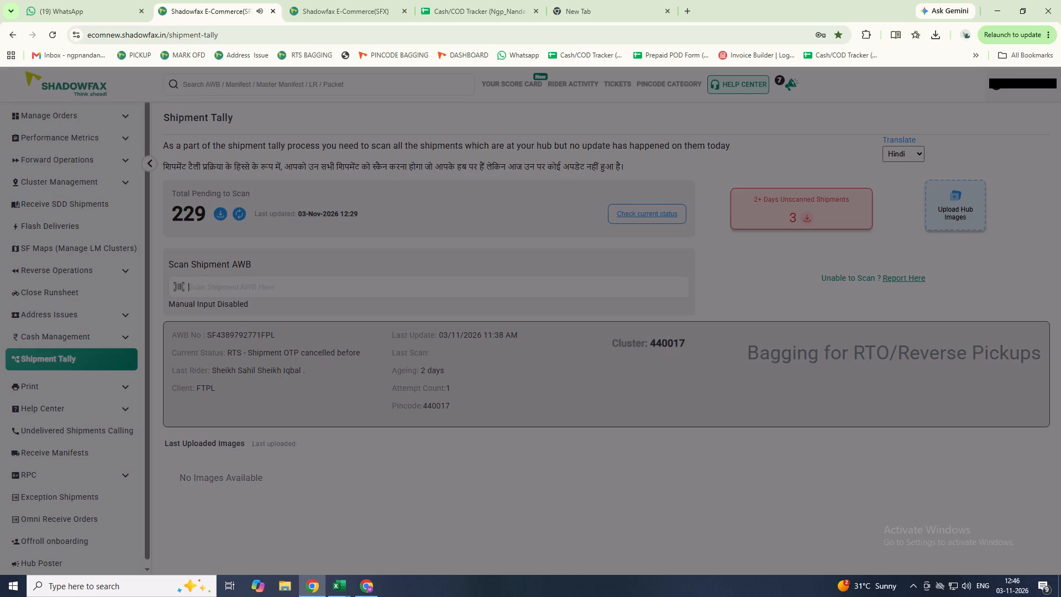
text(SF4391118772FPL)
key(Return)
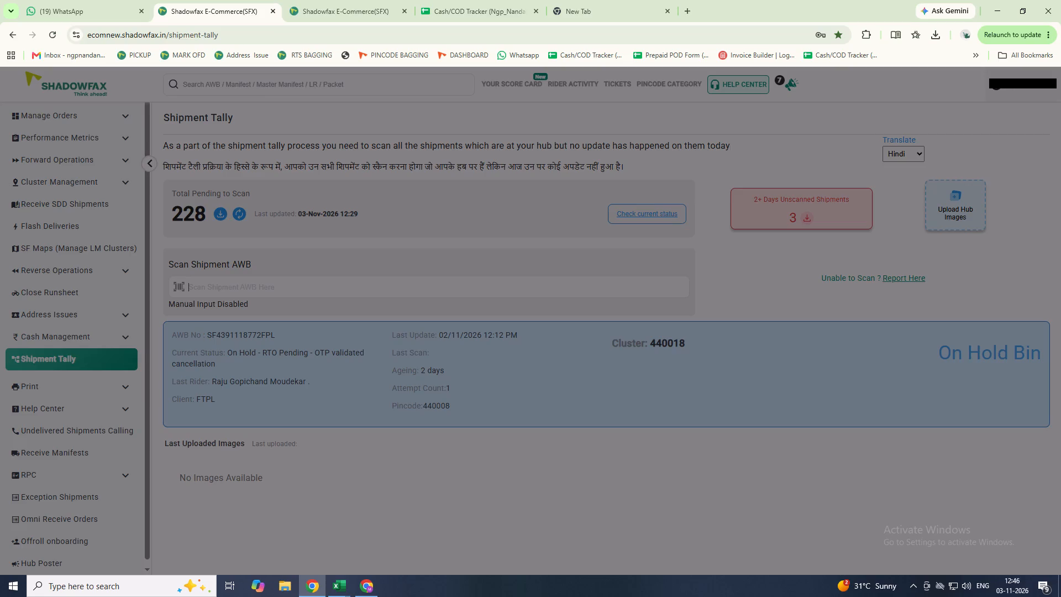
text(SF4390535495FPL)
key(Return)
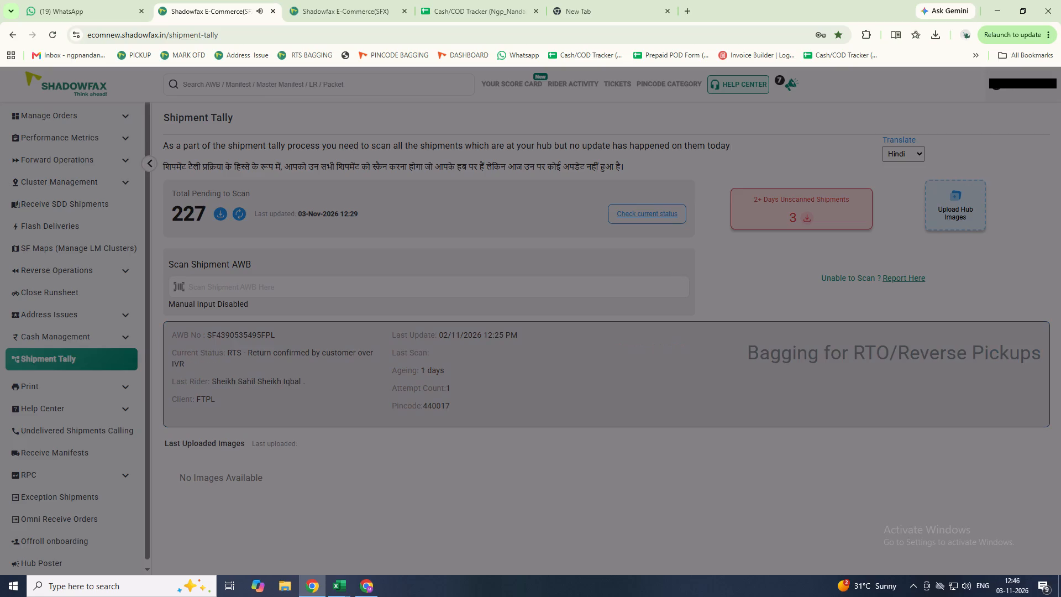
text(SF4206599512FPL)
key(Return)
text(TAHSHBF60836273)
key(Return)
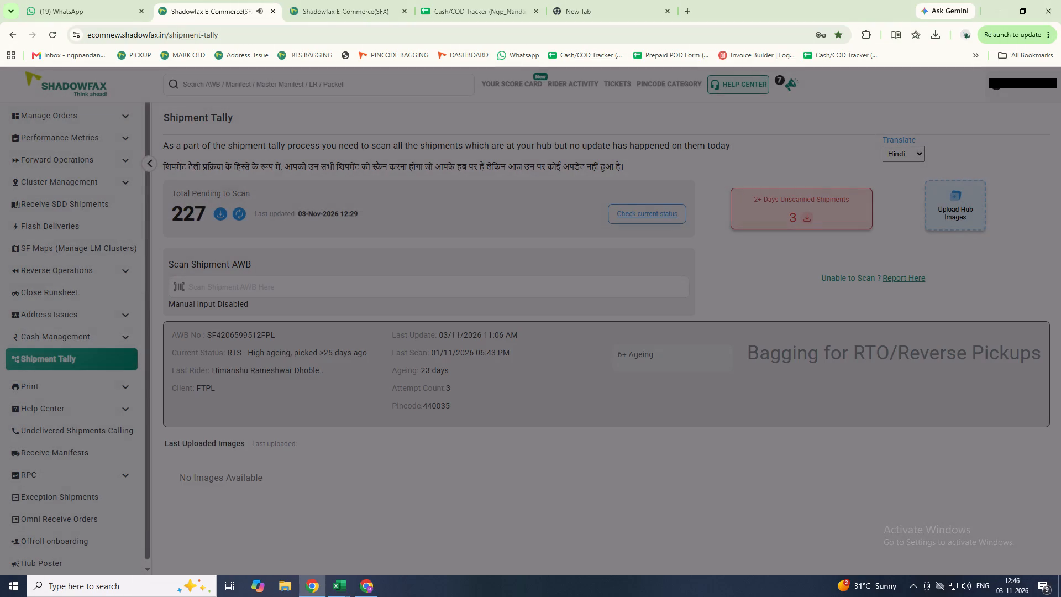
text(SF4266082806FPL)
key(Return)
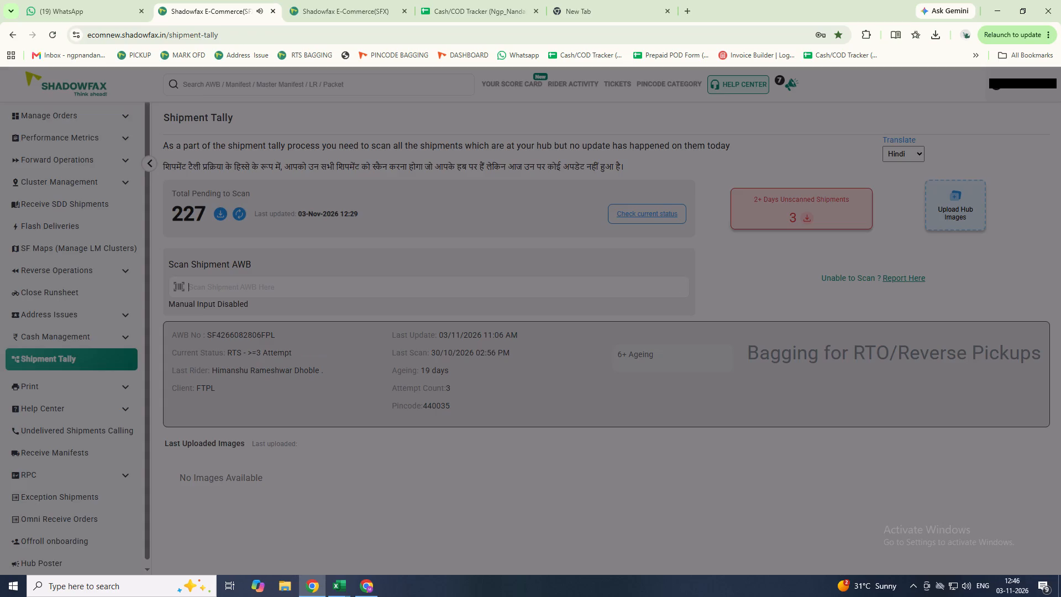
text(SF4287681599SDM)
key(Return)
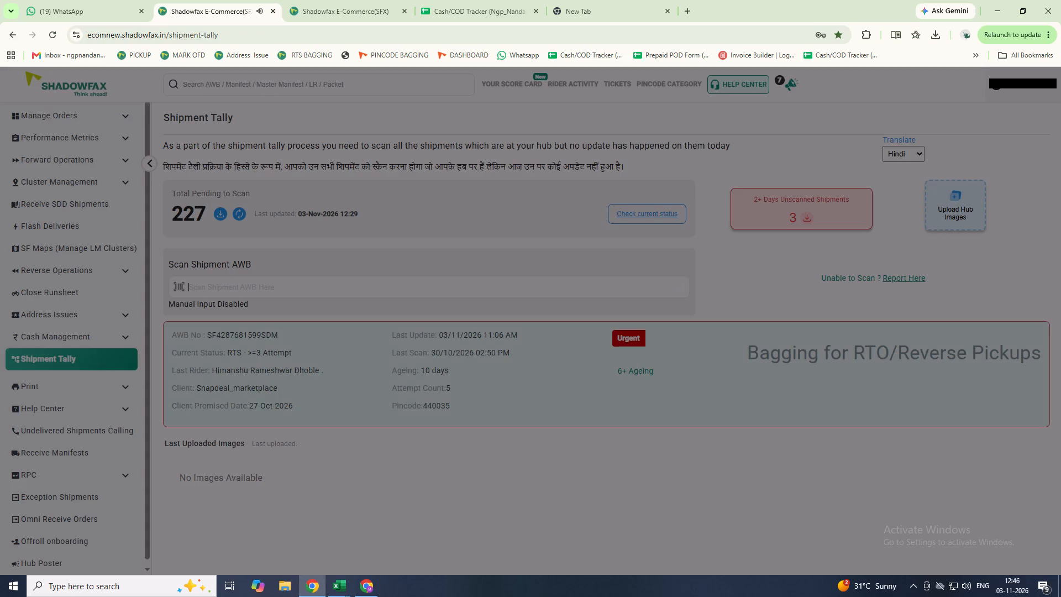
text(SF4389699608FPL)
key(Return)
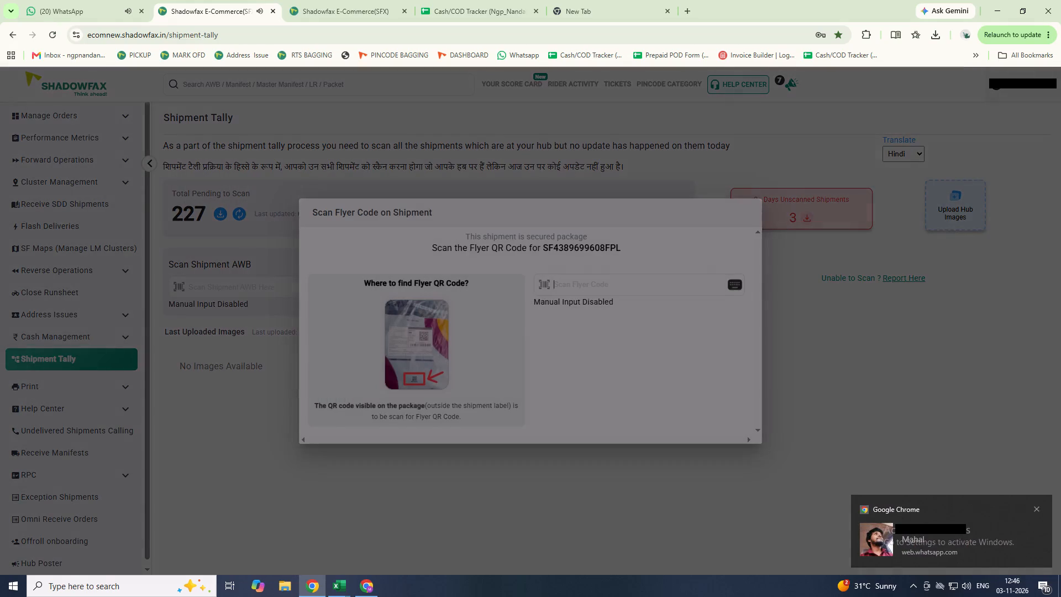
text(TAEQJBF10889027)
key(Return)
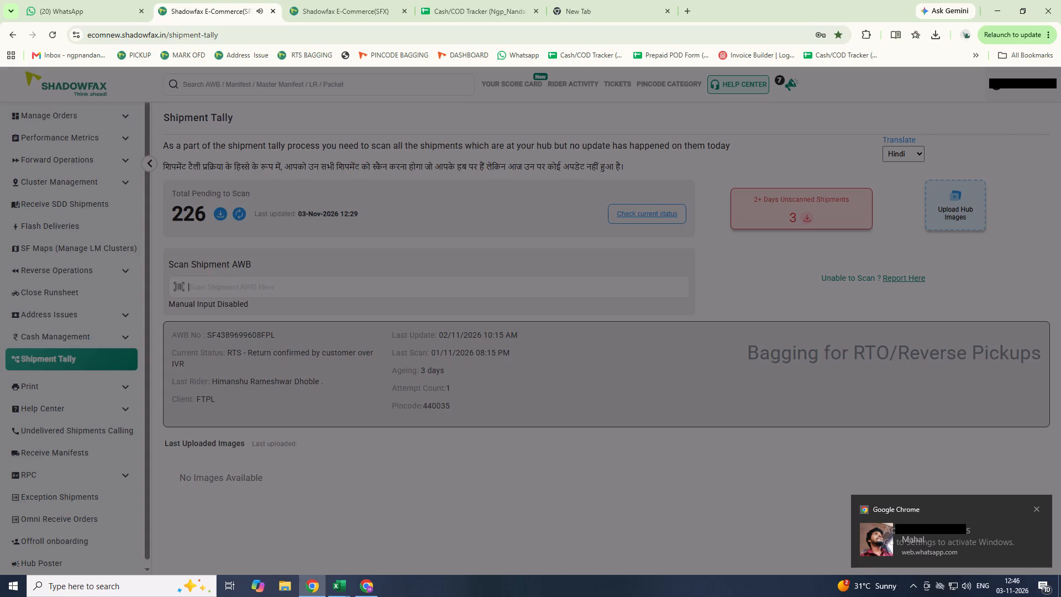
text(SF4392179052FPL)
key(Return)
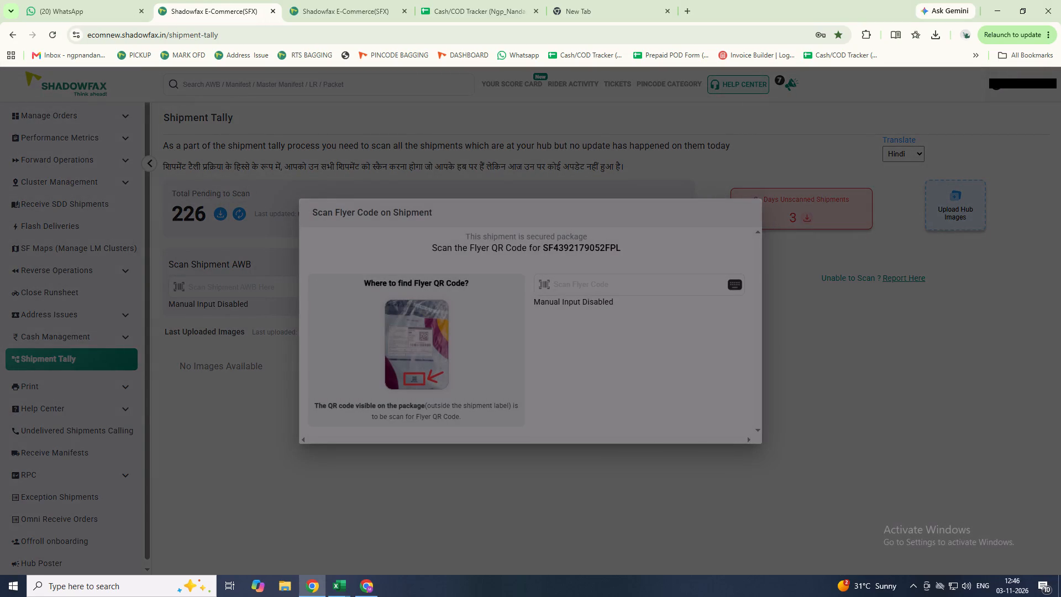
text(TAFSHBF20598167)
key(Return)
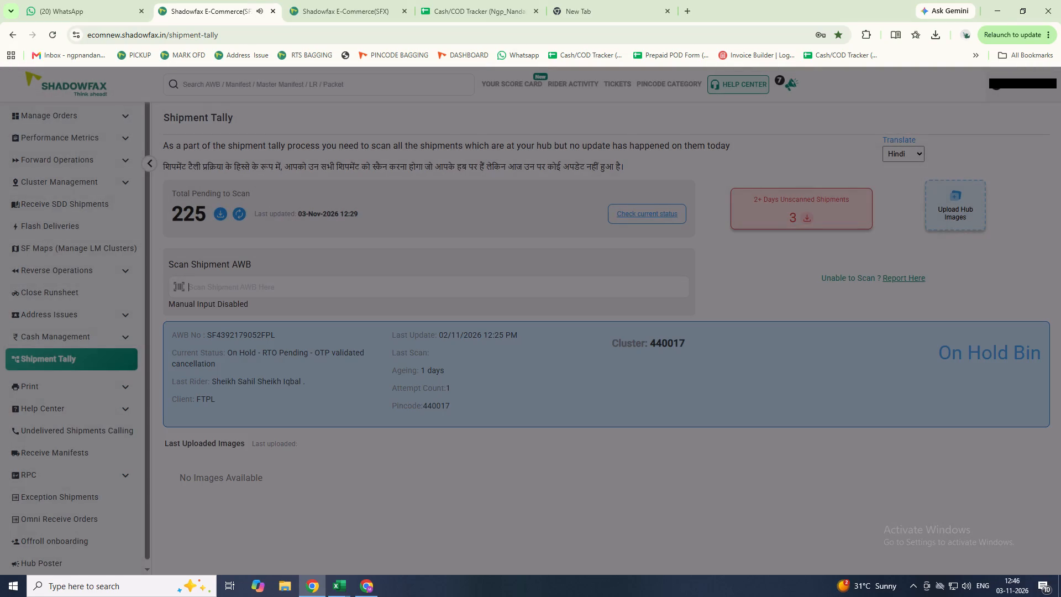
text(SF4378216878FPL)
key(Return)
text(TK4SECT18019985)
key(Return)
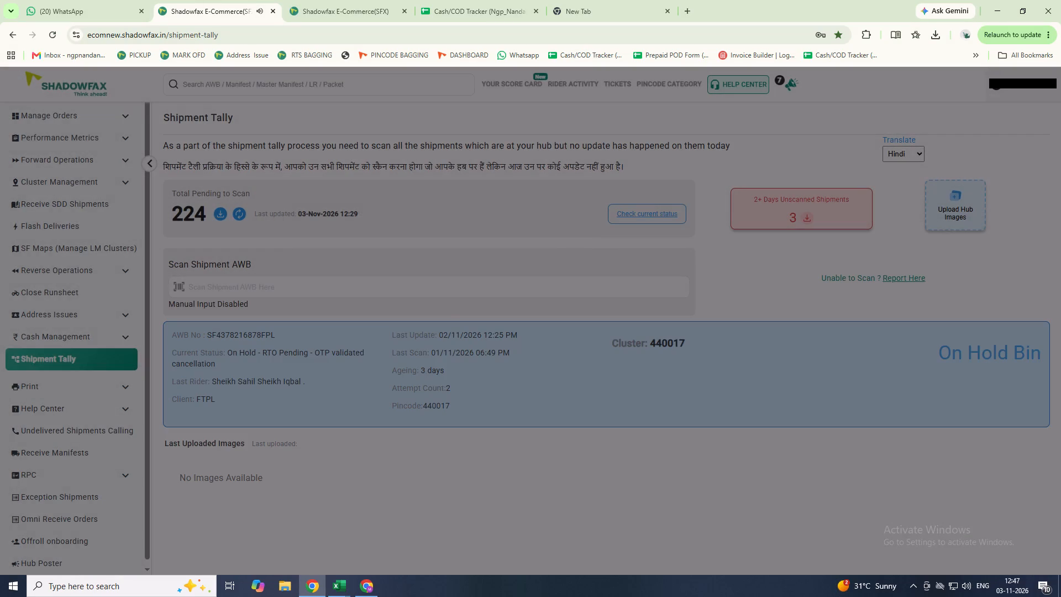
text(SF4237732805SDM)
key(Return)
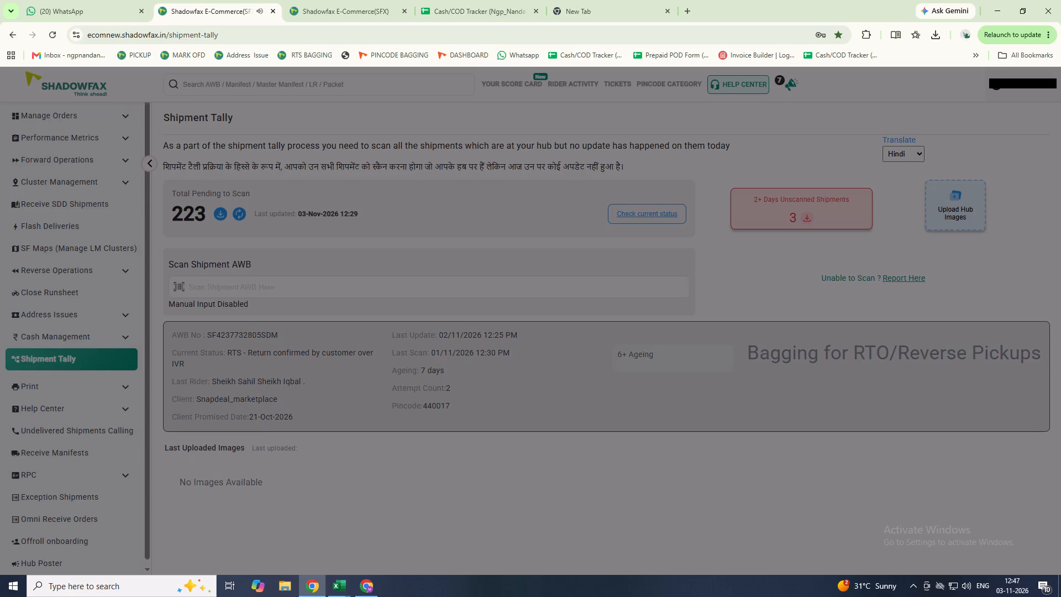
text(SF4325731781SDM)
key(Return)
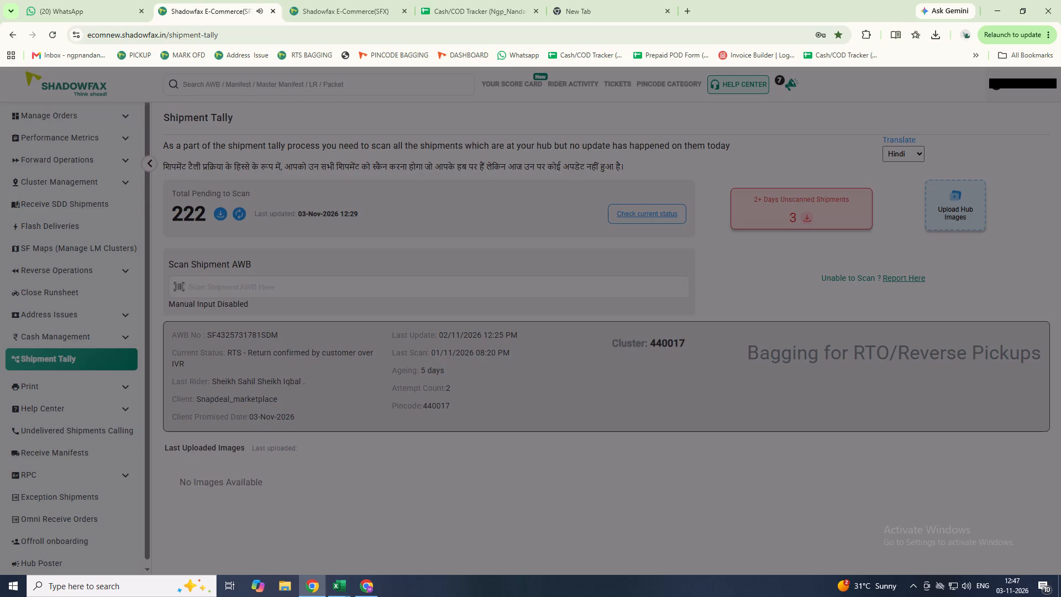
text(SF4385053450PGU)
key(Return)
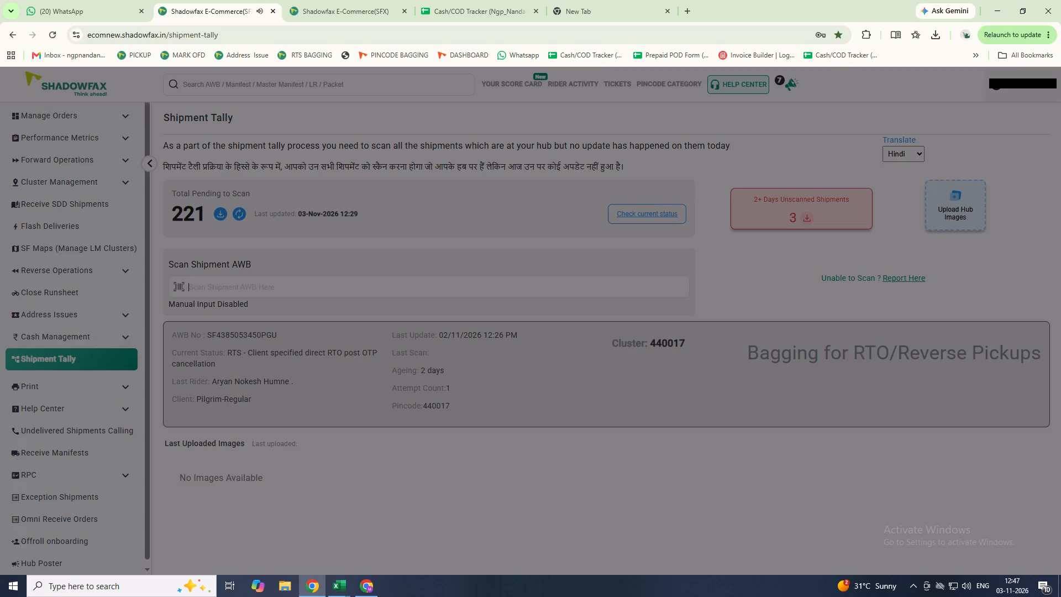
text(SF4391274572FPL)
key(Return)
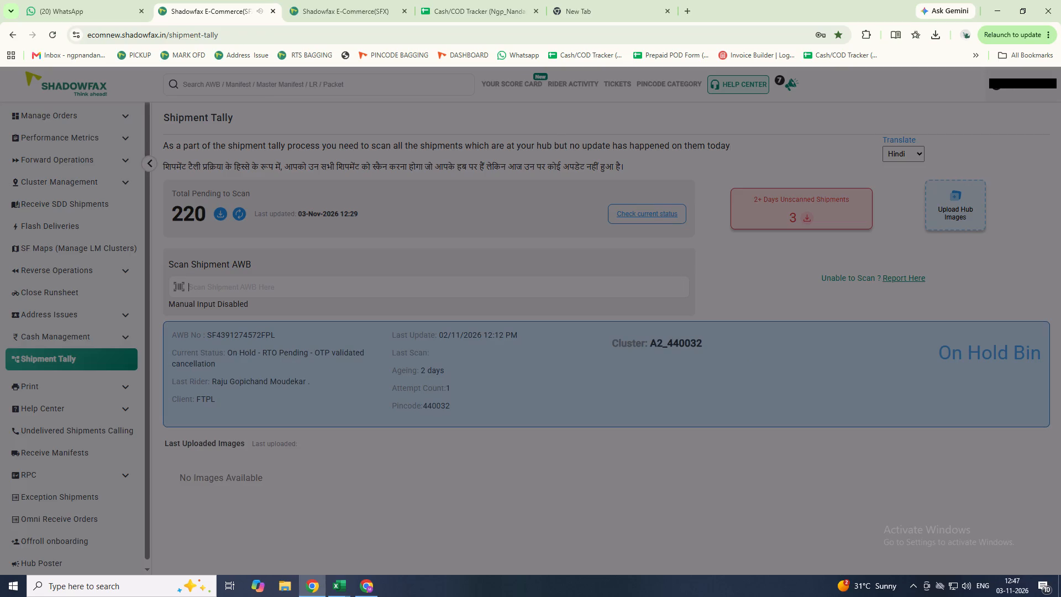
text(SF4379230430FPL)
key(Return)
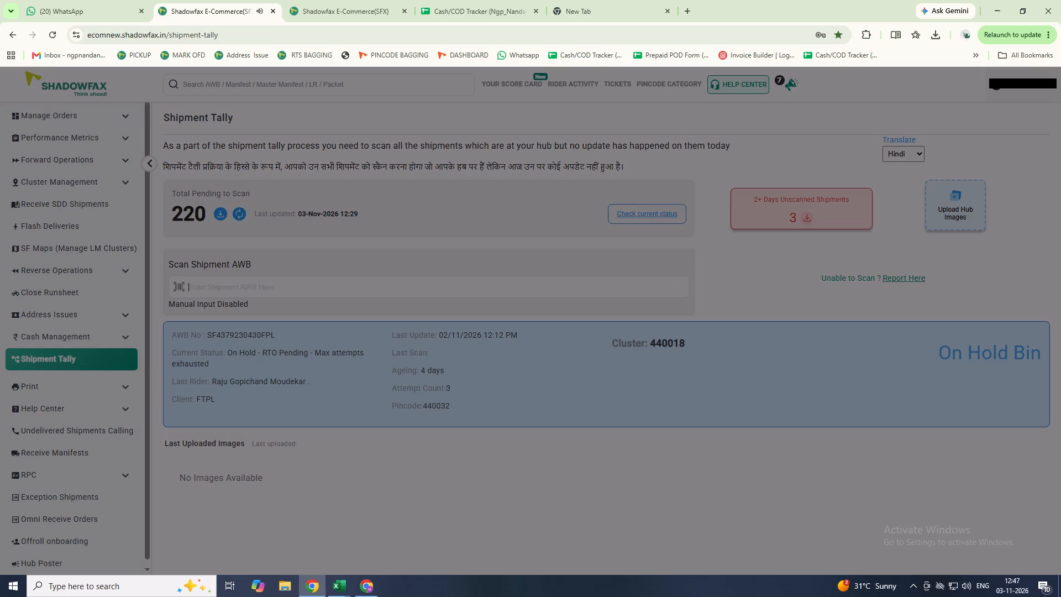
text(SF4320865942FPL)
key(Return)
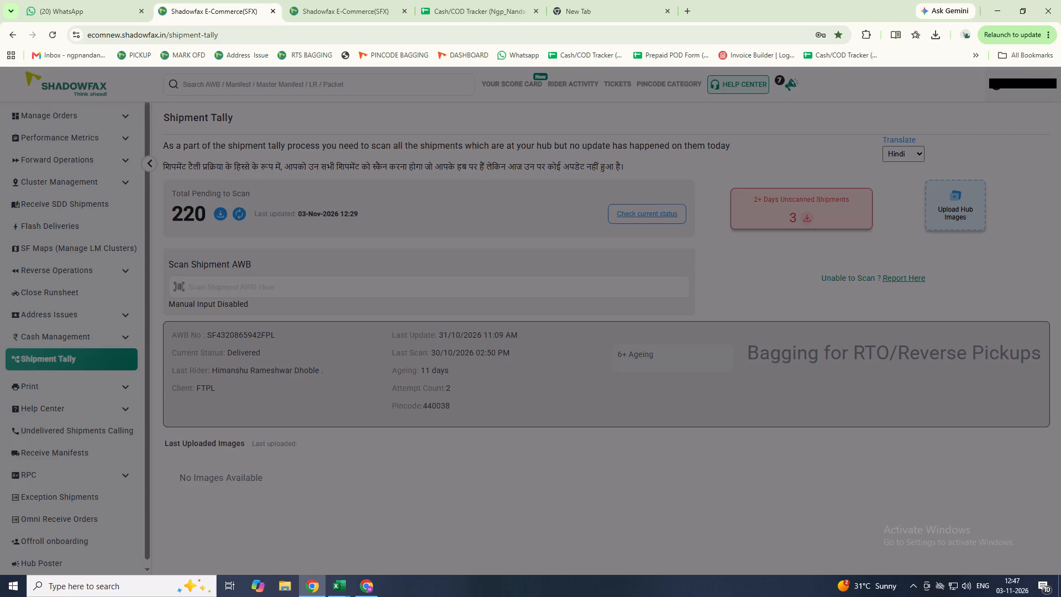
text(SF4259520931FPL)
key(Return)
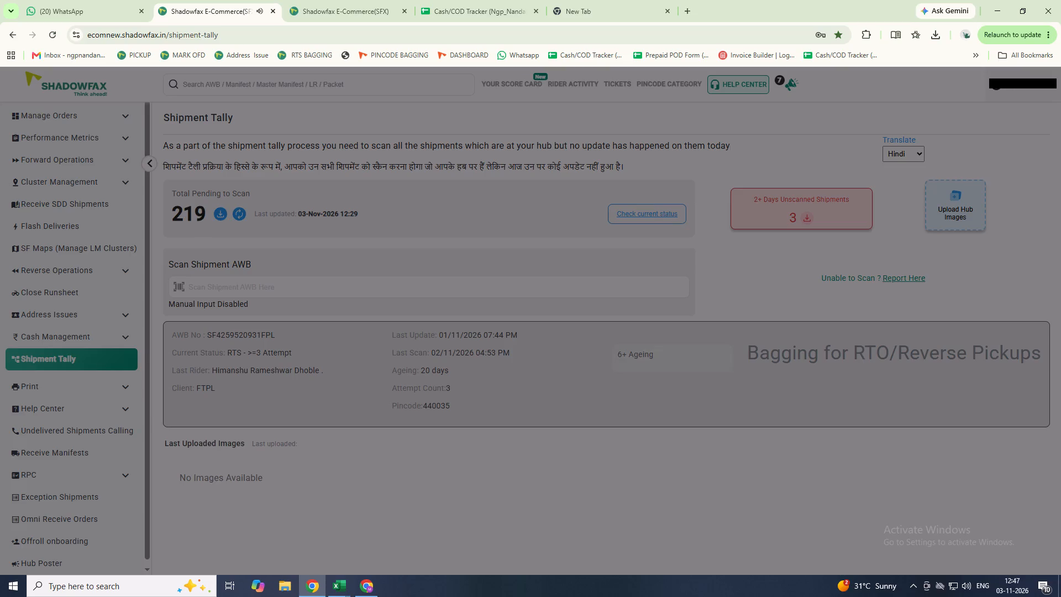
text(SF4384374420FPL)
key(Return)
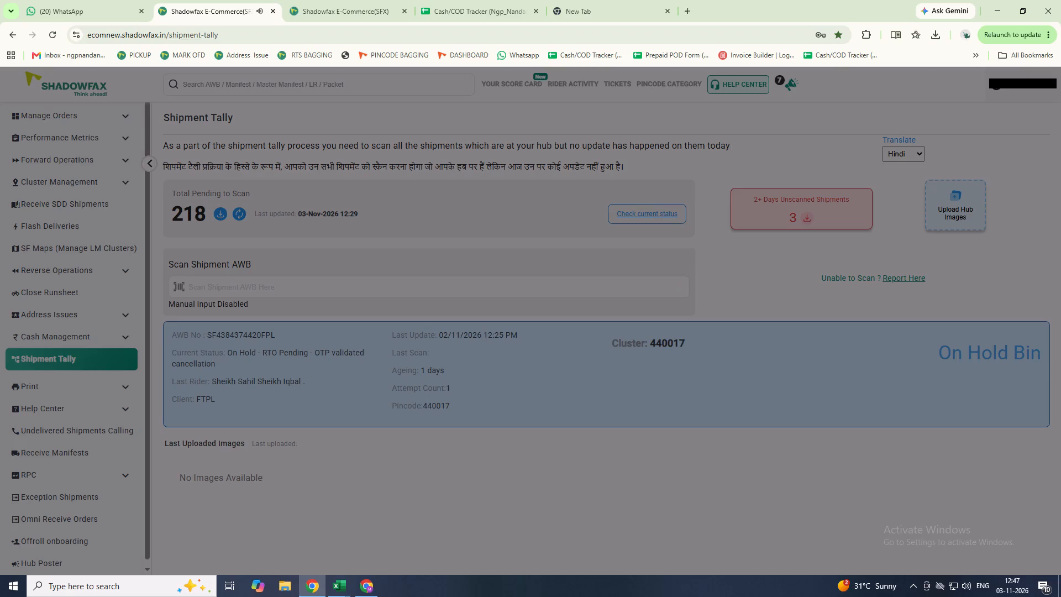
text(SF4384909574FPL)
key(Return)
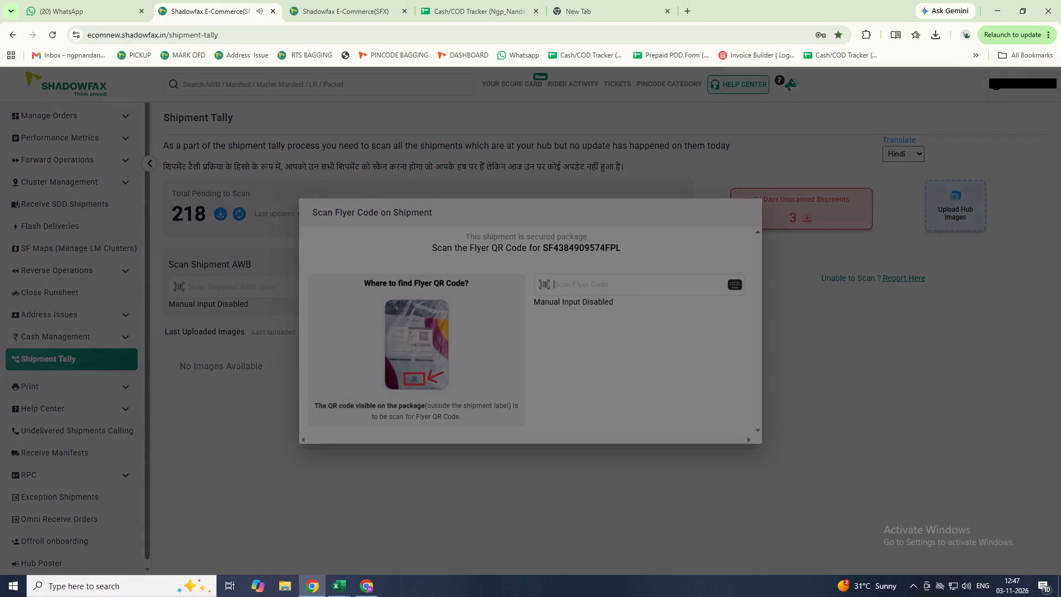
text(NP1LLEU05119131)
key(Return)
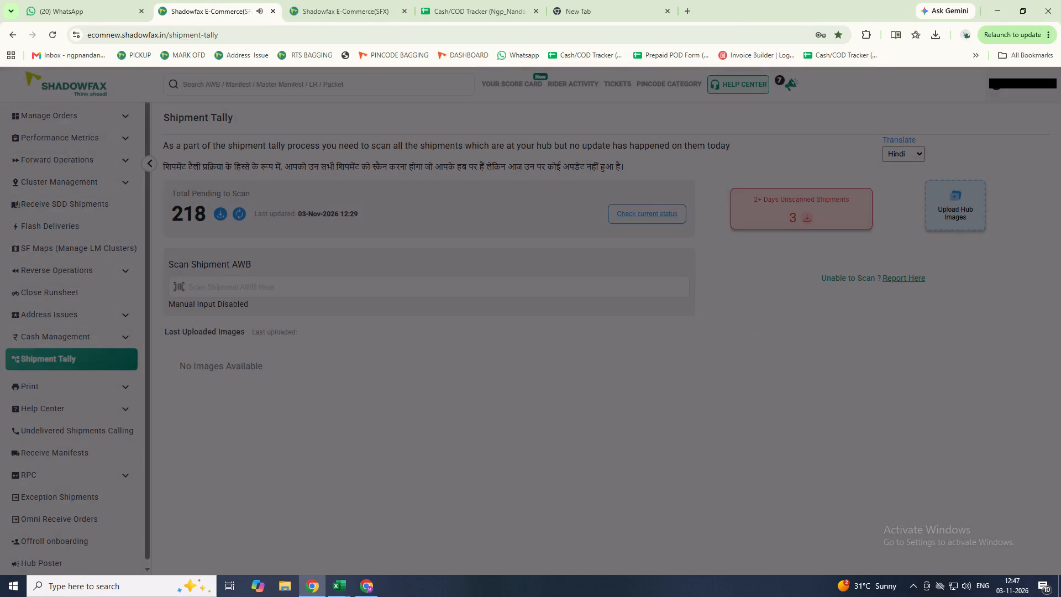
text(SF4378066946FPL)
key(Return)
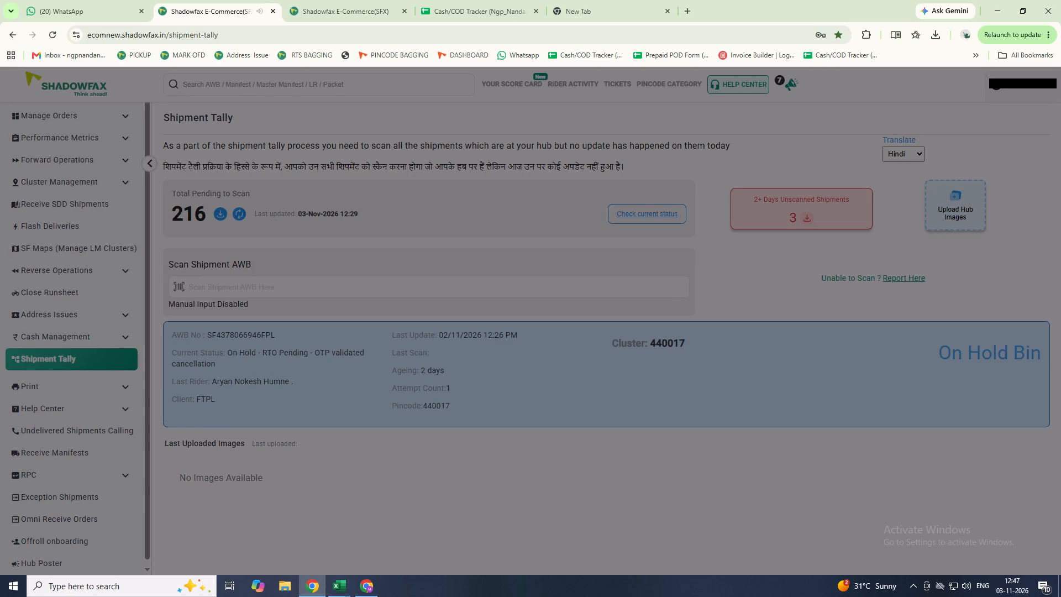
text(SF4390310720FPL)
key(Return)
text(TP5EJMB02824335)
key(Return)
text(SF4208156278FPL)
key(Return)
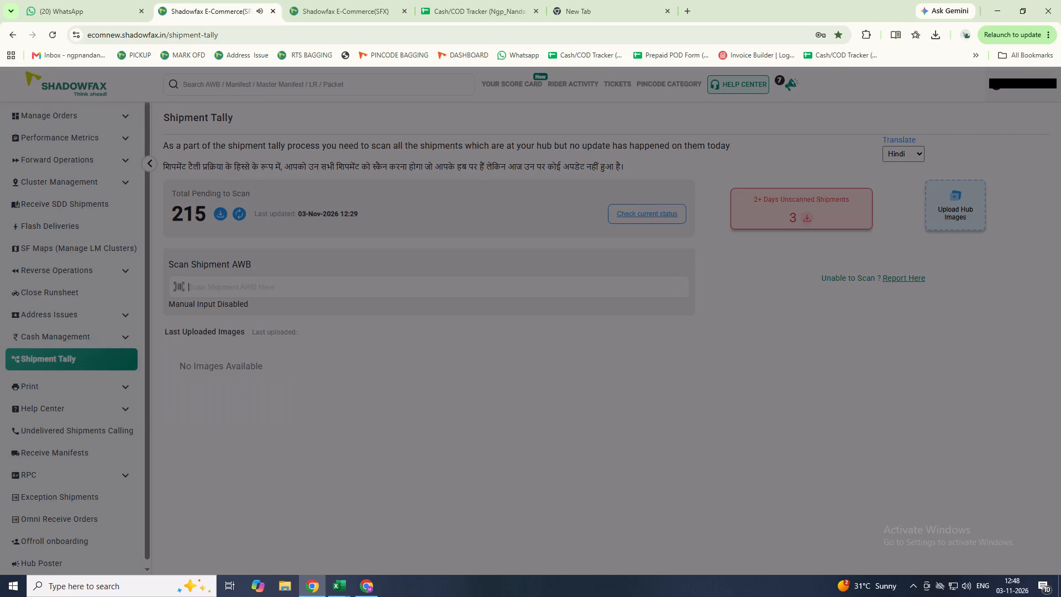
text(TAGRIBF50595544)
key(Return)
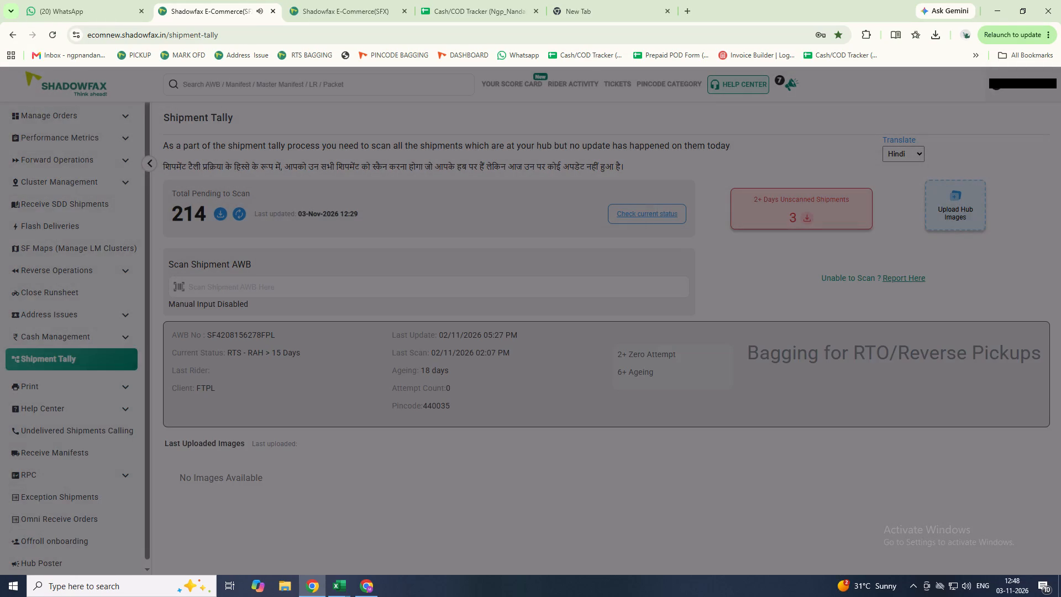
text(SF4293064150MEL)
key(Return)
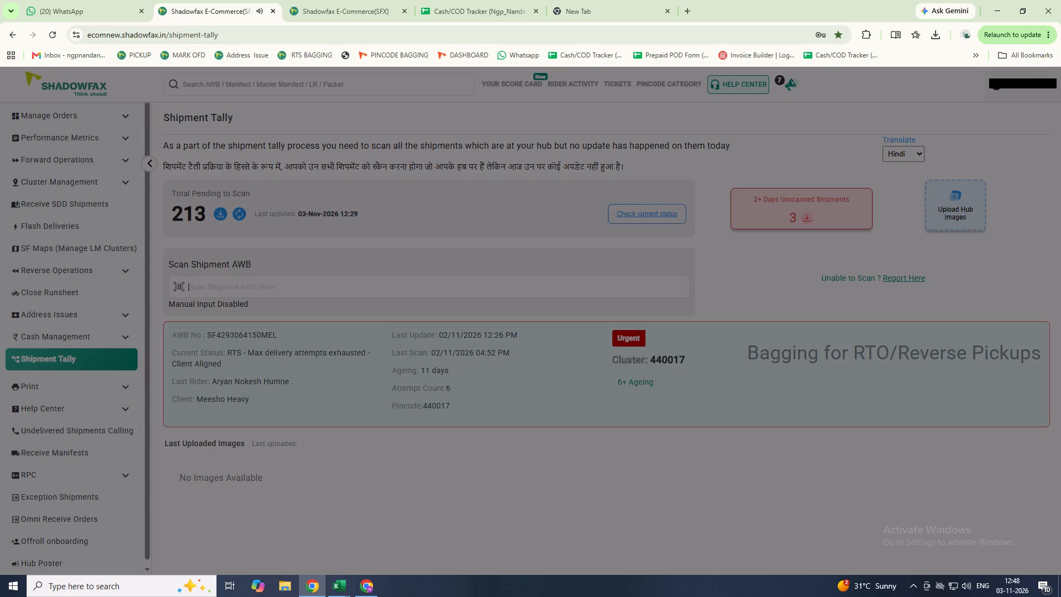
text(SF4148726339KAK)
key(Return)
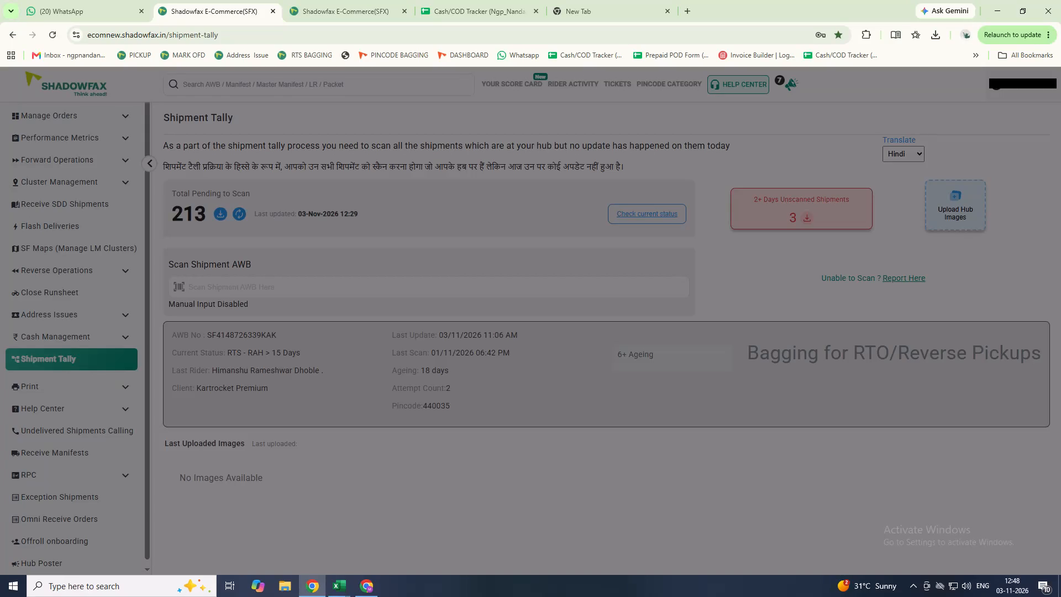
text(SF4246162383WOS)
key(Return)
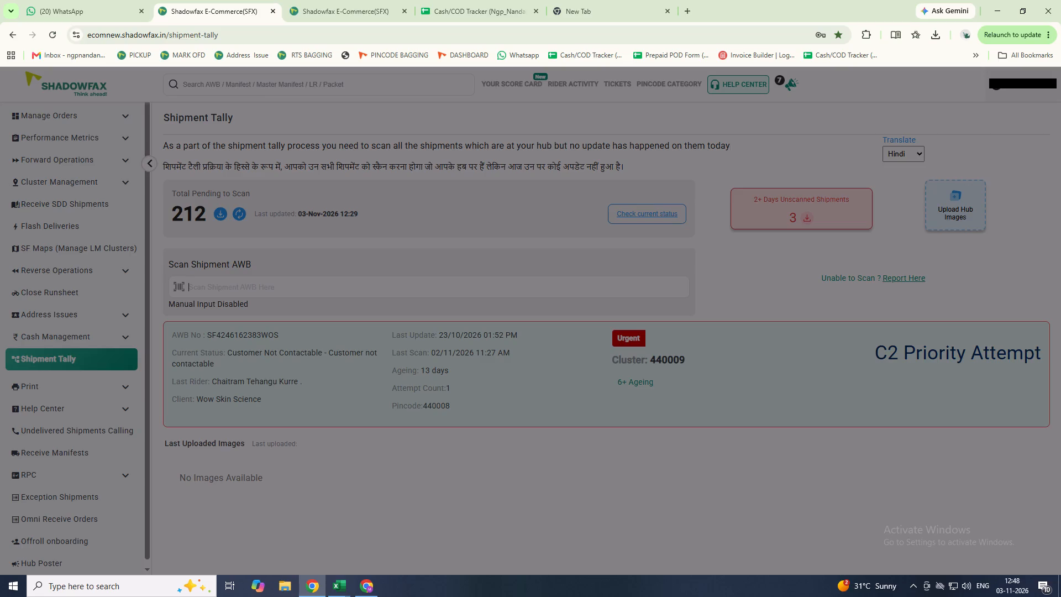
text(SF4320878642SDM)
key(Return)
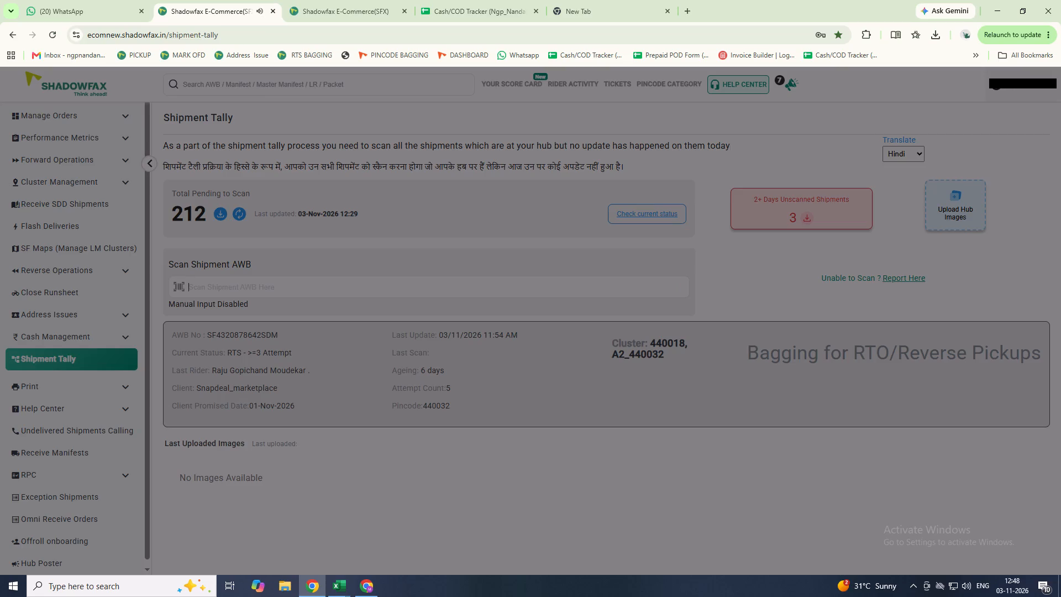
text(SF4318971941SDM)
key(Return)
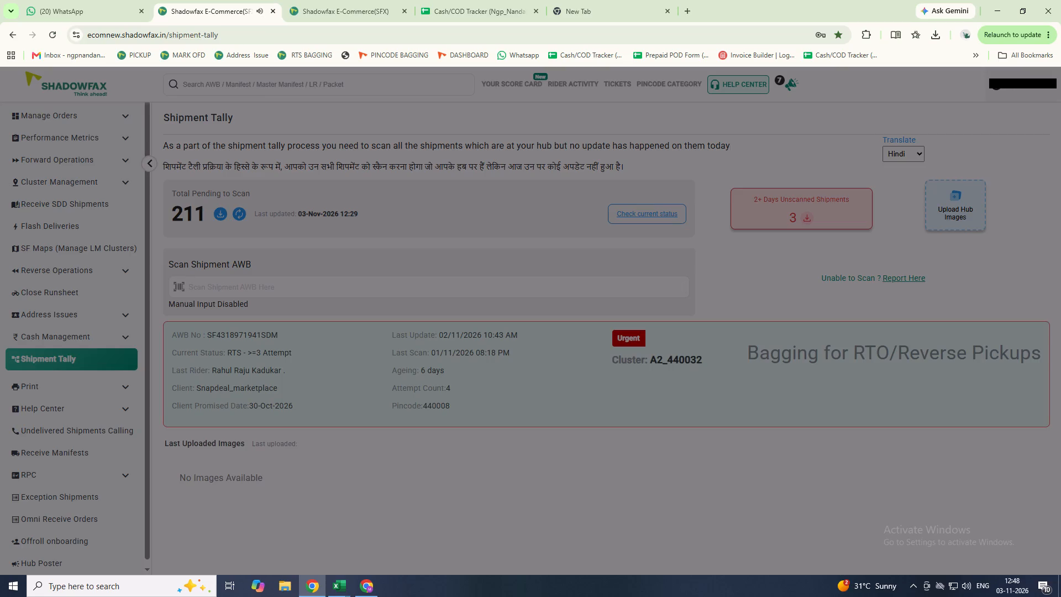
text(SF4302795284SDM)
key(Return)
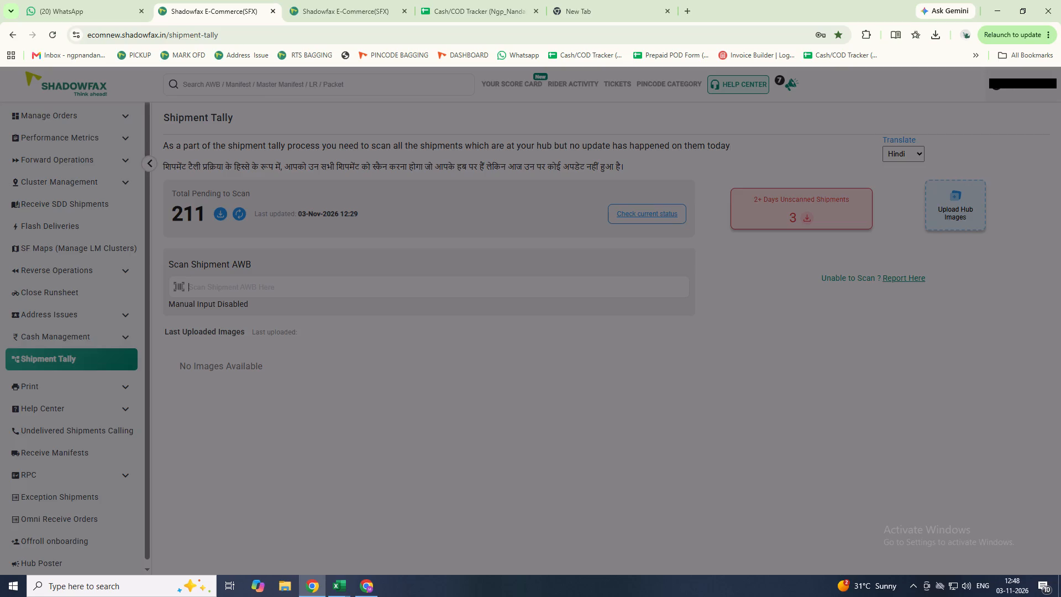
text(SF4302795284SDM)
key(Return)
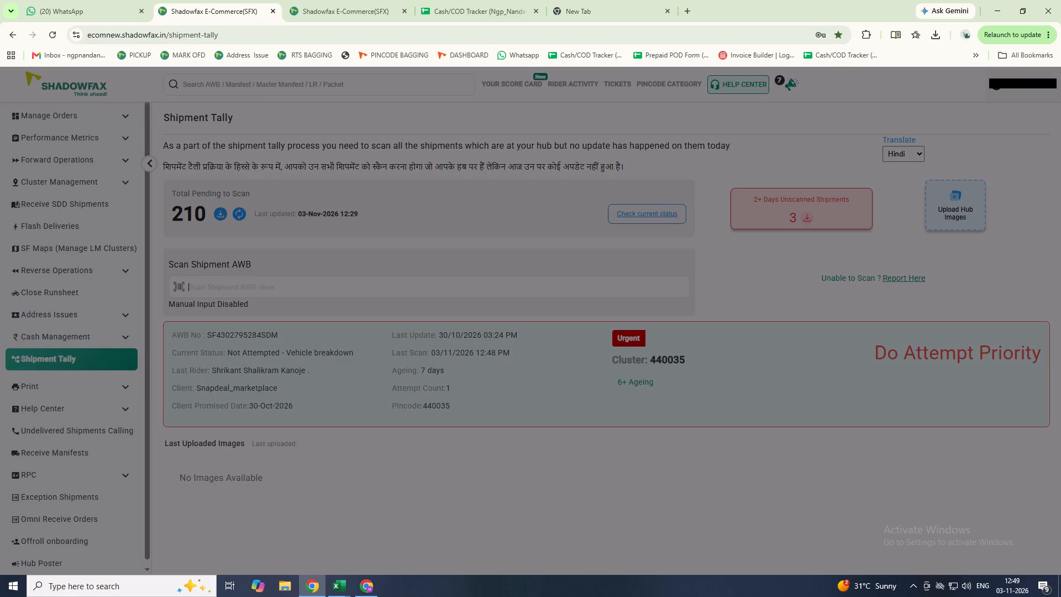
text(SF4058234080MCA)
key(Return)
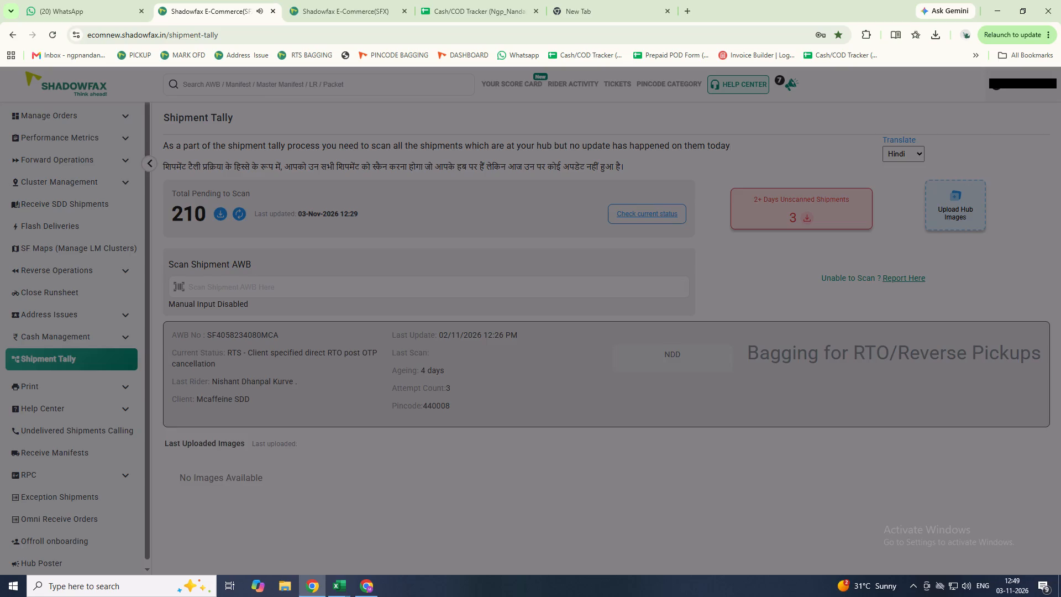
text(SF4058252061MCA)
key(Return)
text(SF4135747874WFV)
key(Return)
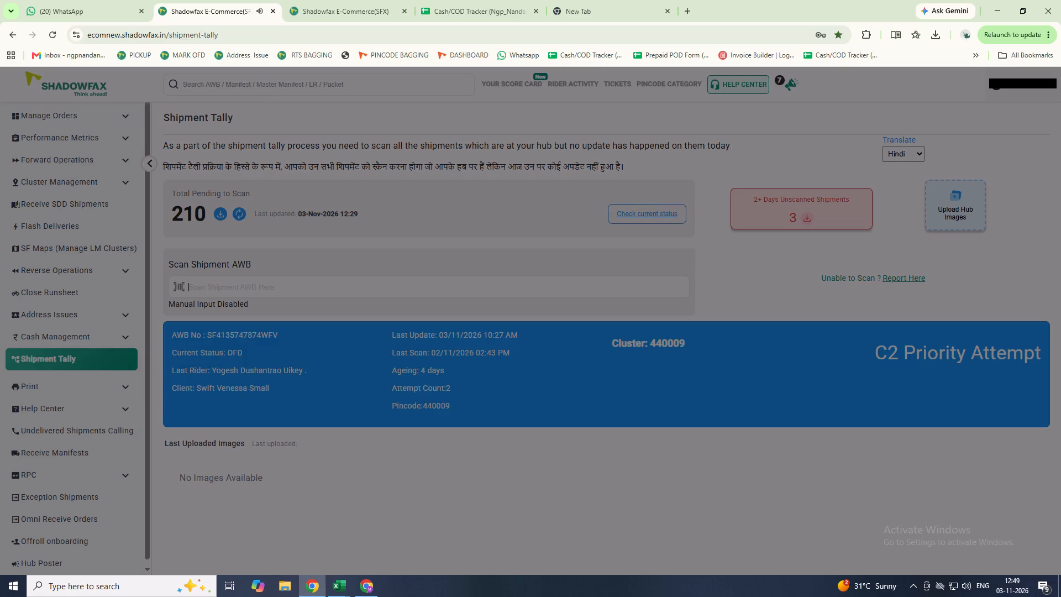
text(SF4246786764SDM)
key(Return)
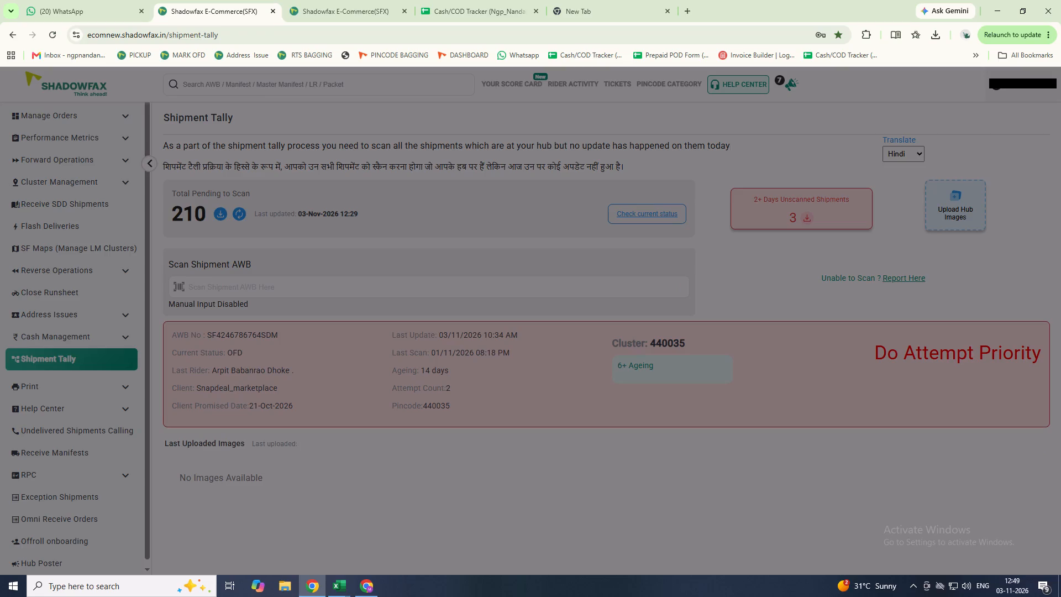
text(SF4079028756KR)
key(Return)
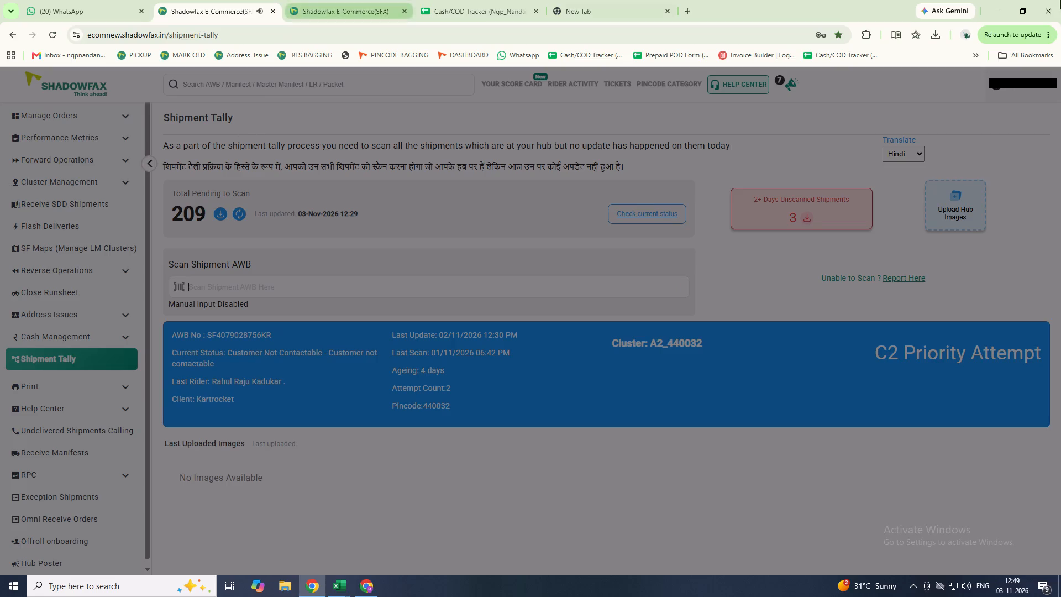
click(334, 0)
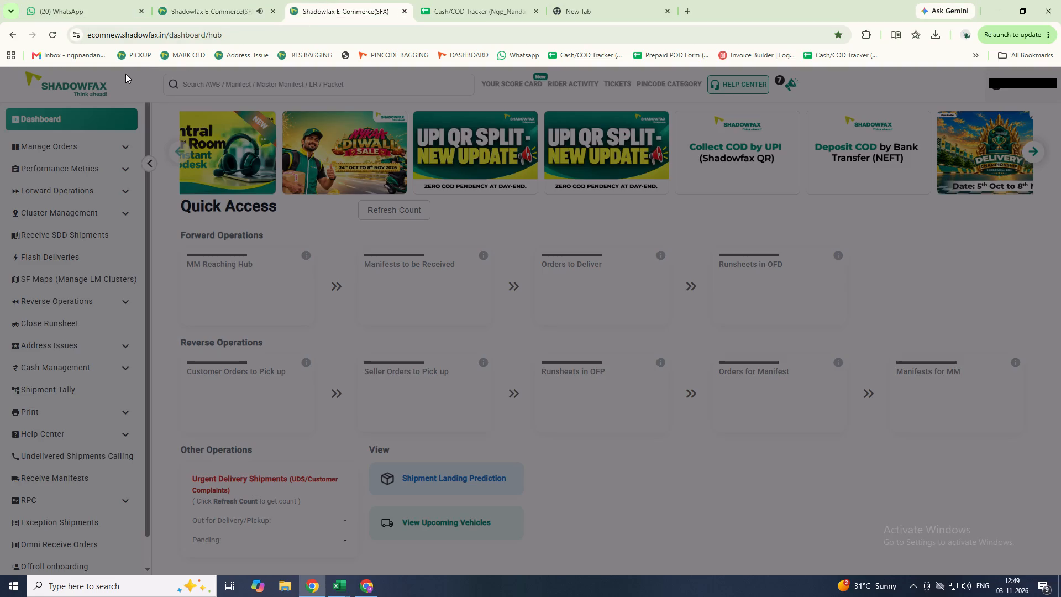
click(188, 54)
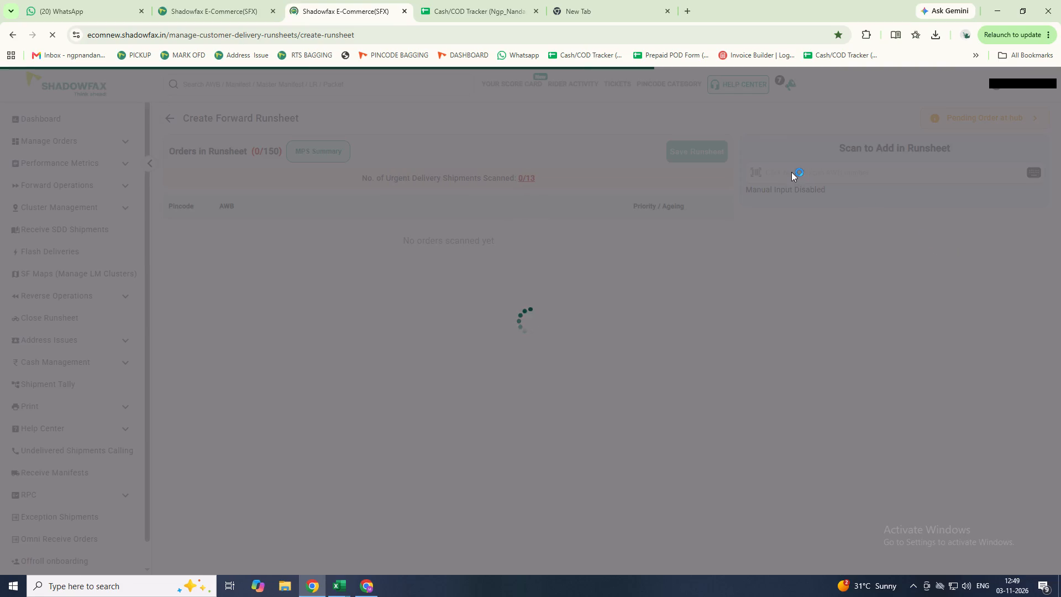
click(791, 172)
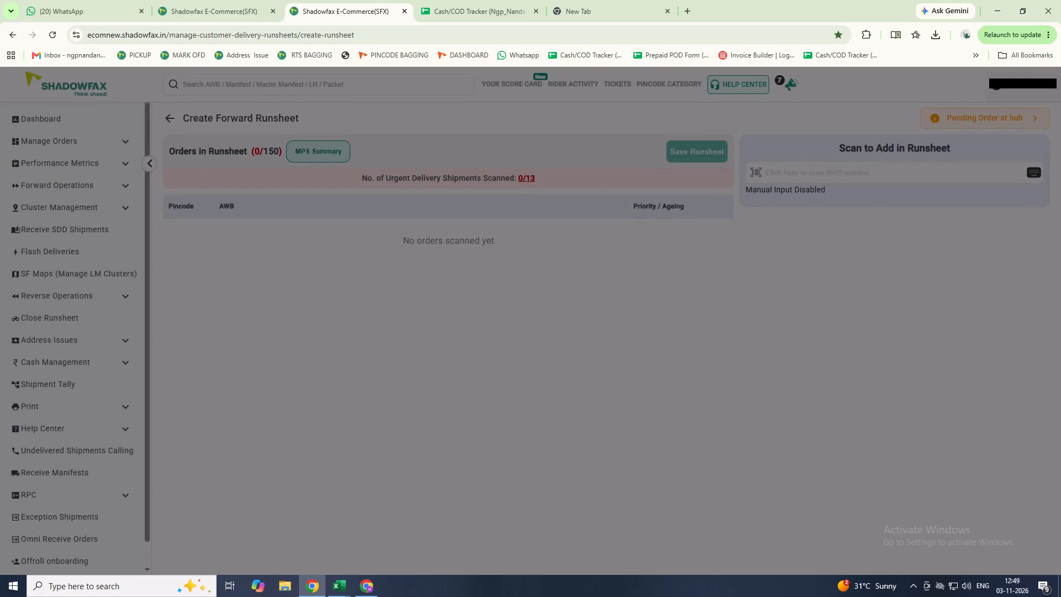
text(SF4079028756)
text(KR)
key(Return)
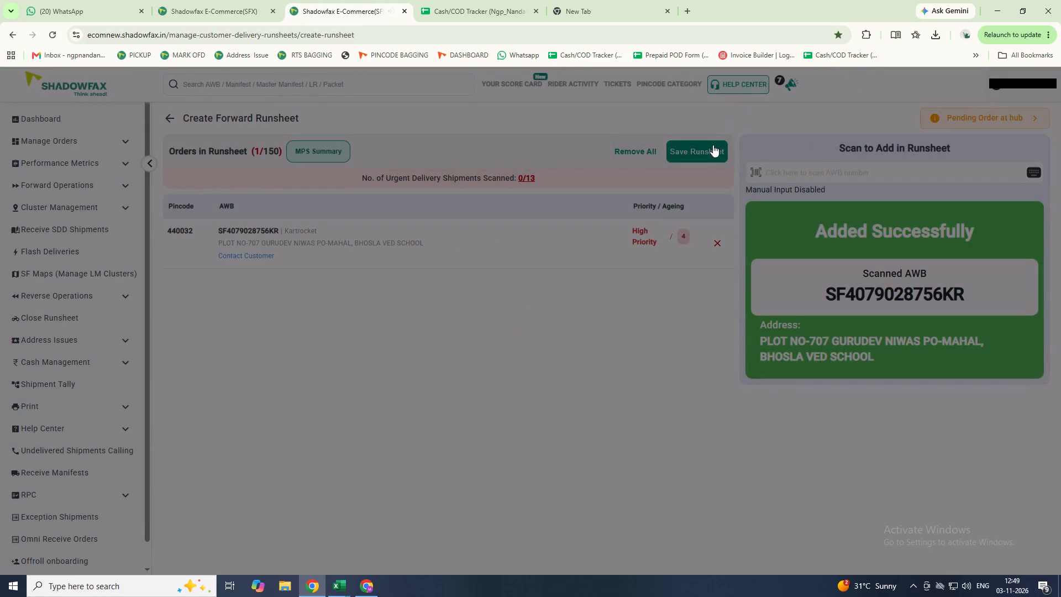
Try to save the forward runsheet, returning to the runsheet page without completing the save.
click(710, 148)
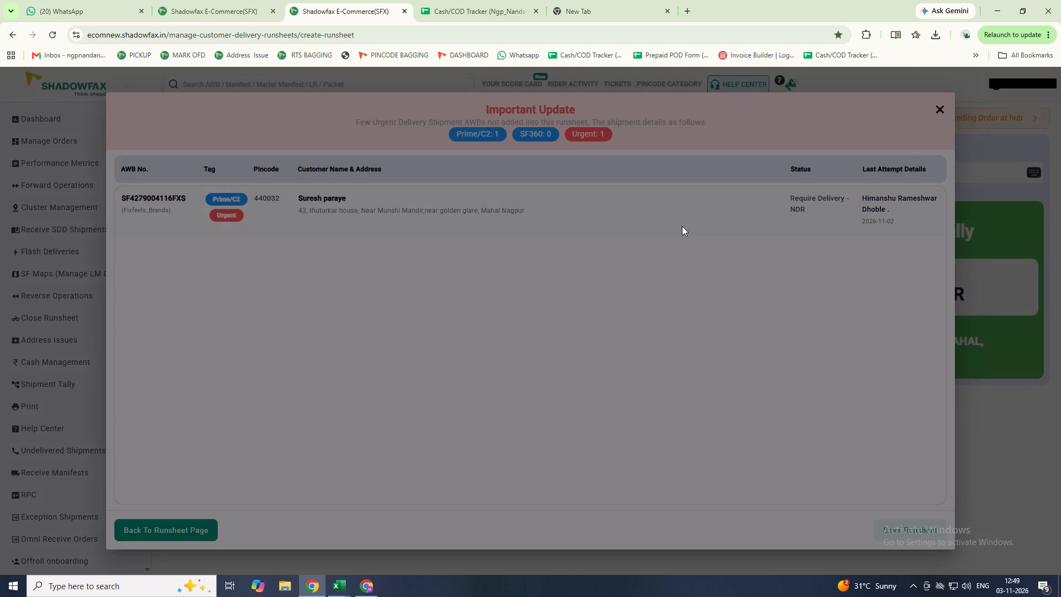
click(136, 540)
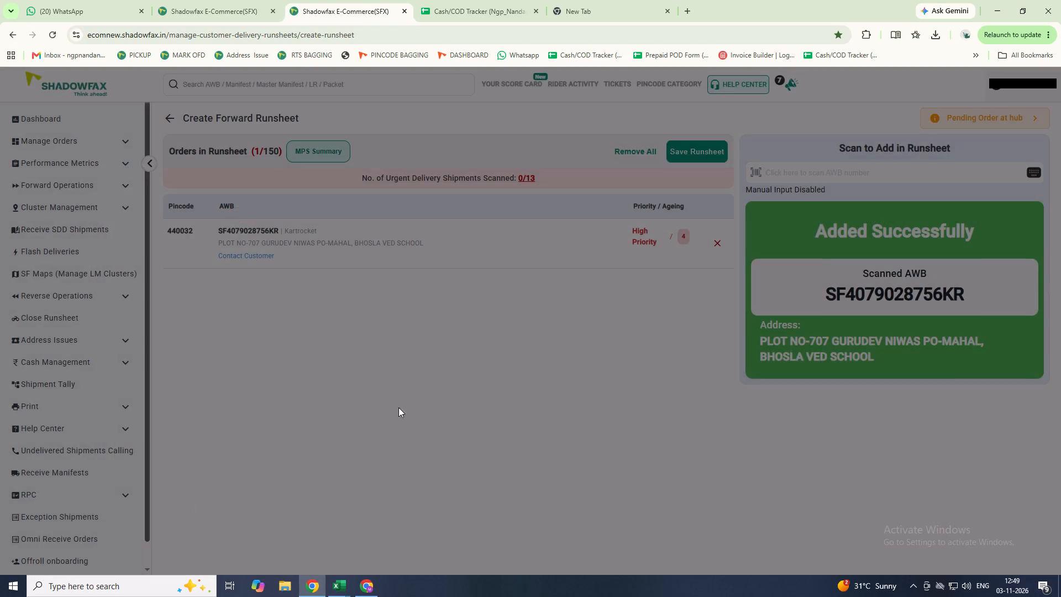
click(849, 176)
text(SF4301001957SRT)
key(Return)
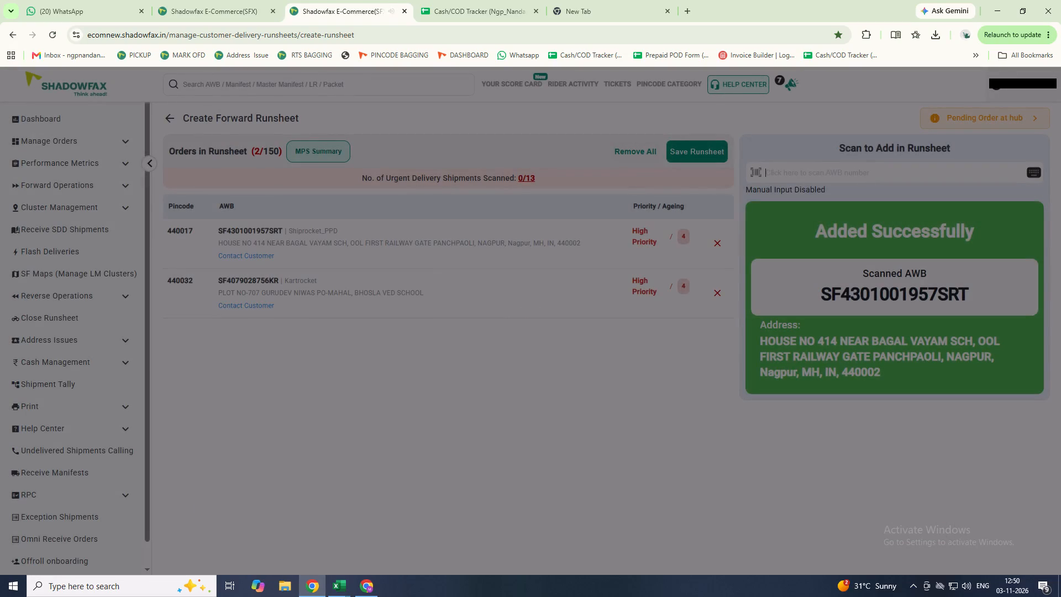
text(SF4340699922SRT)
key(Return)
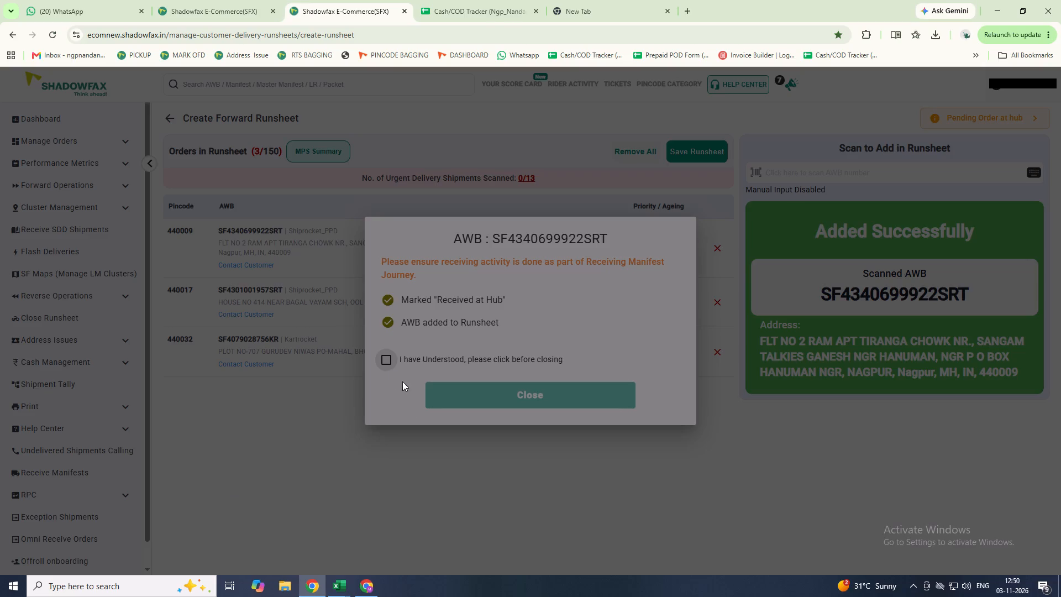
click(390, 362)
click(474, 390)
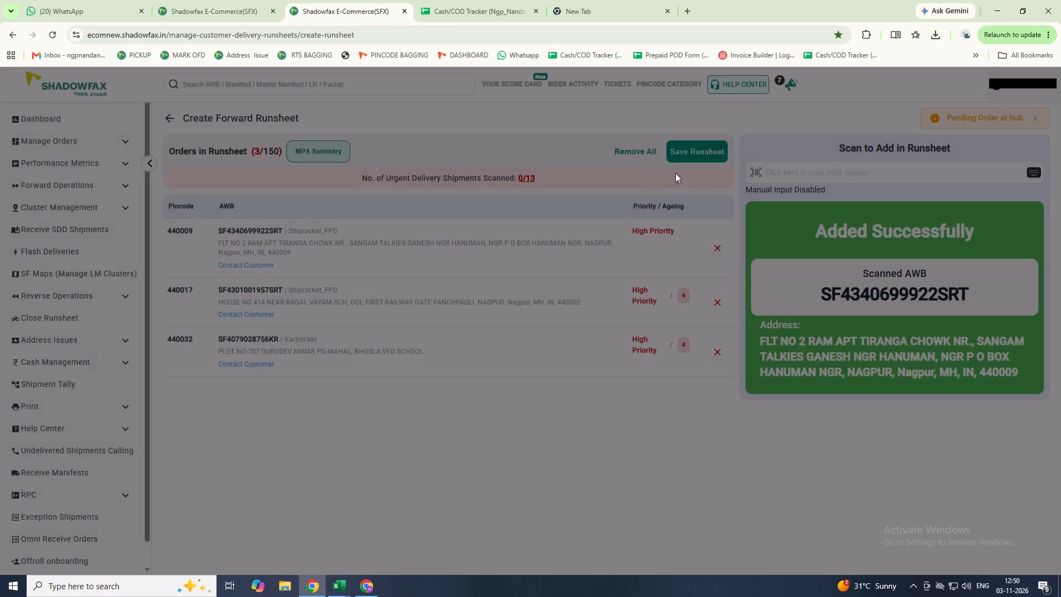
Save the forward runsheet despite the urgent delivery shipments left out of it.
double_click(709, 149)
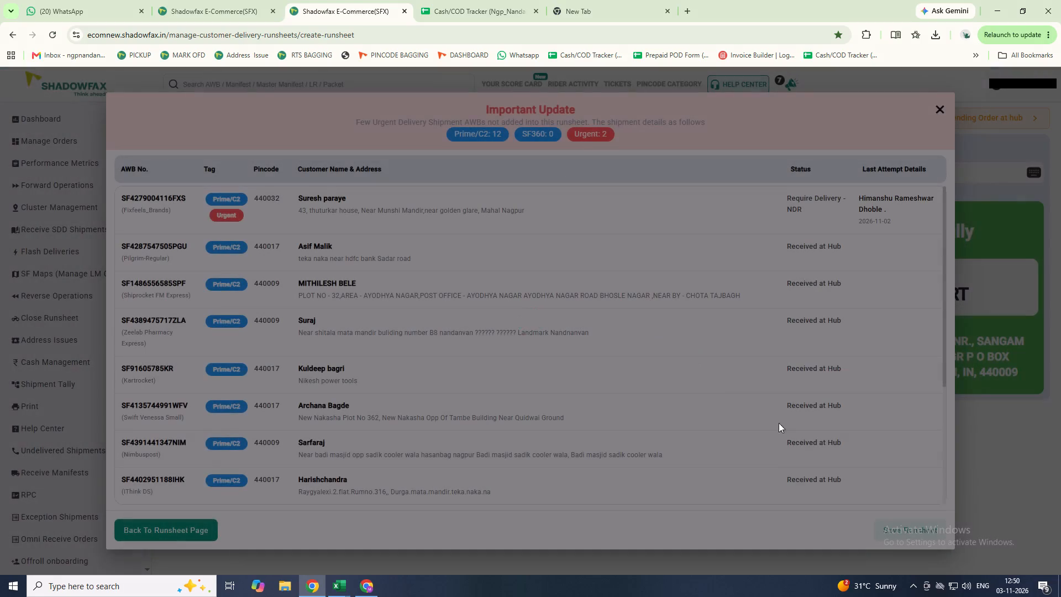
click(889, 538)
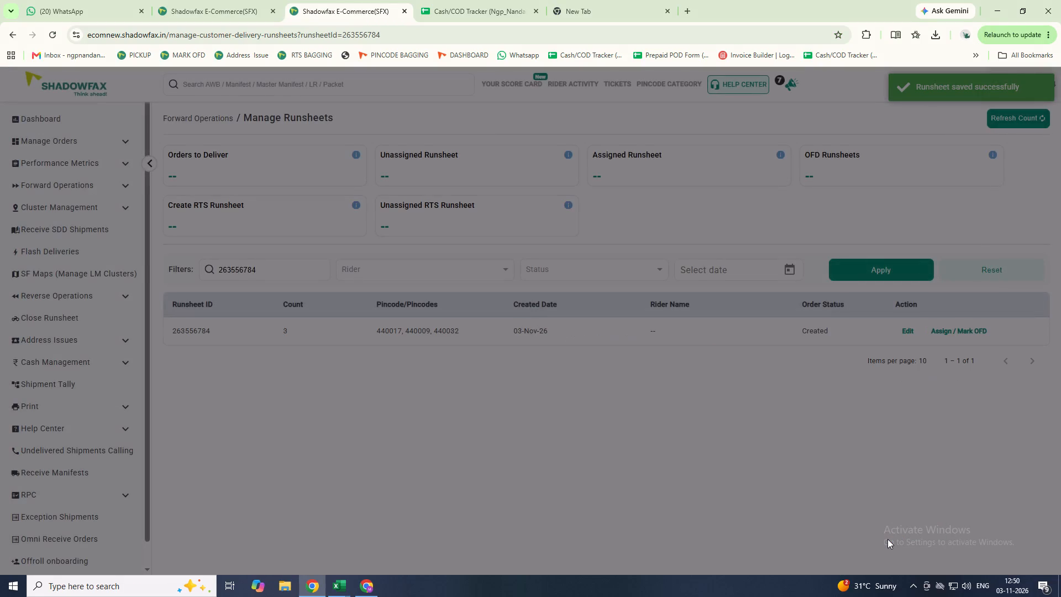
Start assigning the newly saved forward runsheet for OFD and open its rider selection.
click(974, 336)
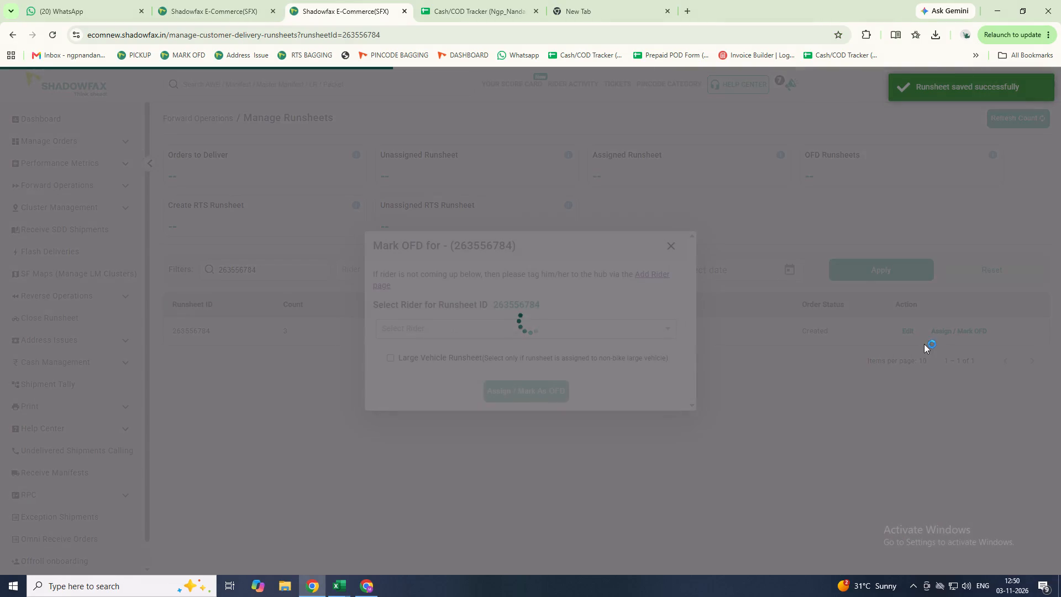
click(426, 324)
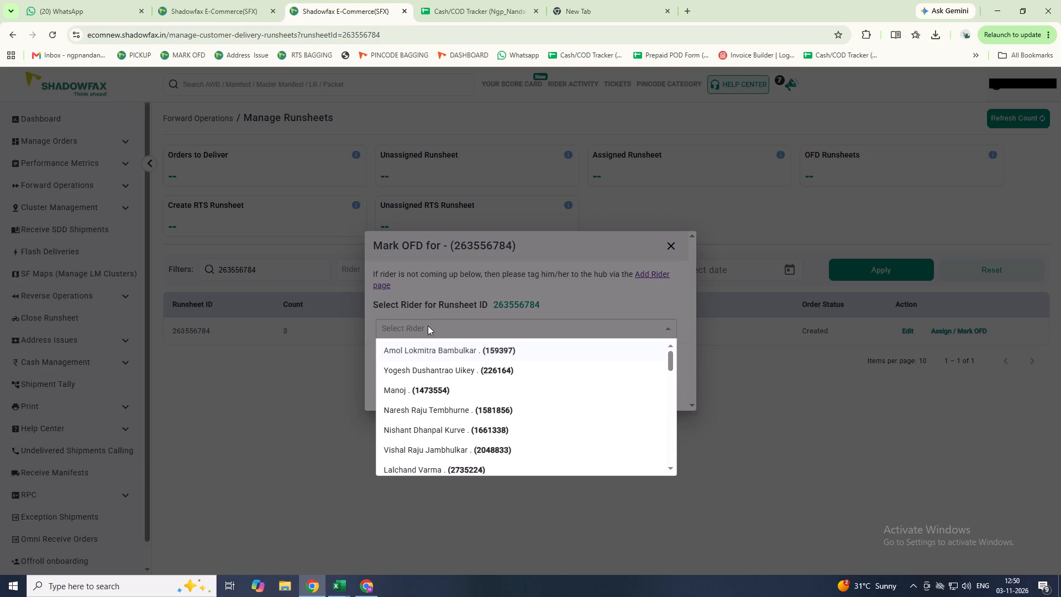
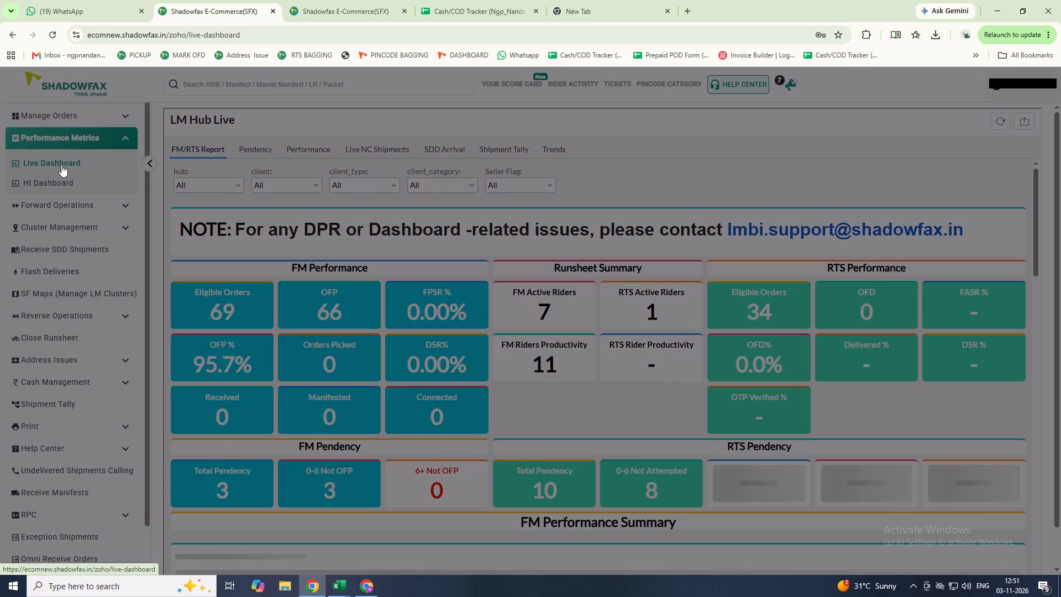
Review the Pendency and Performance reports of the LM Hub Live dashboard.
click(247, 144)
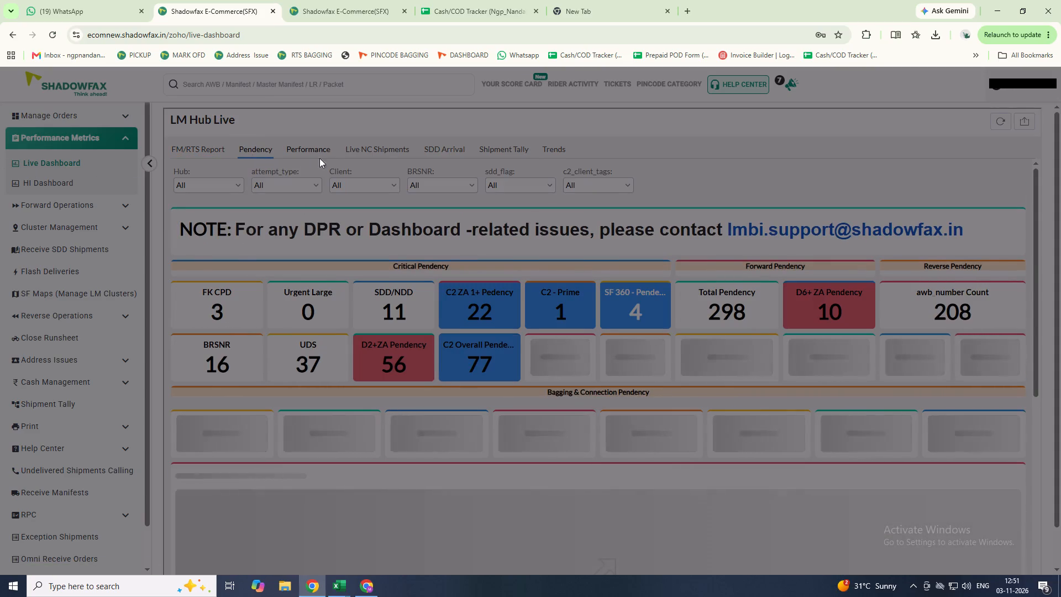
click(318, 145)
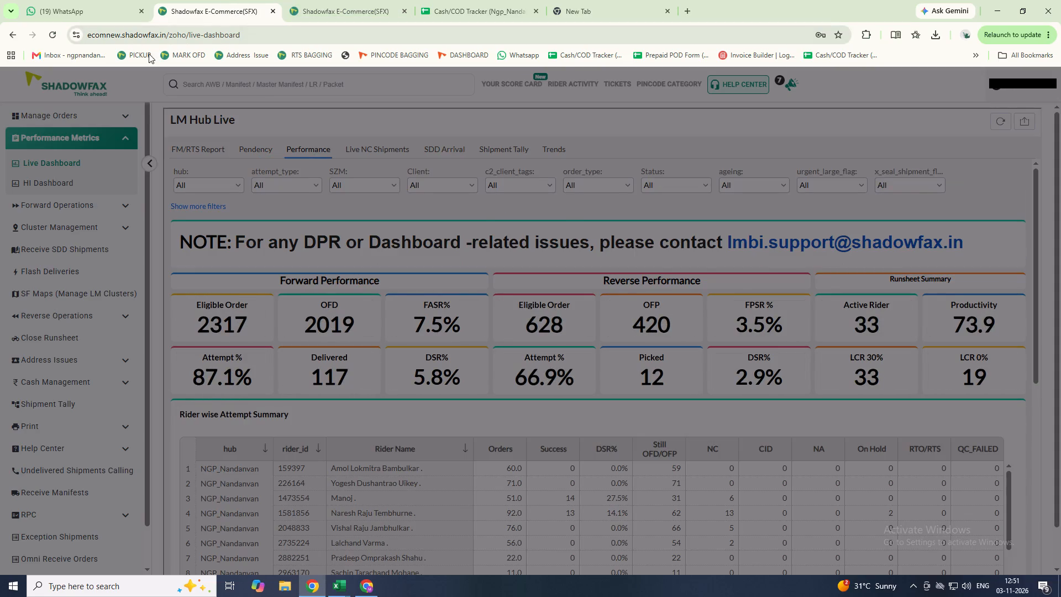
scroll(49, 127, up, 3)
click(48, 144)
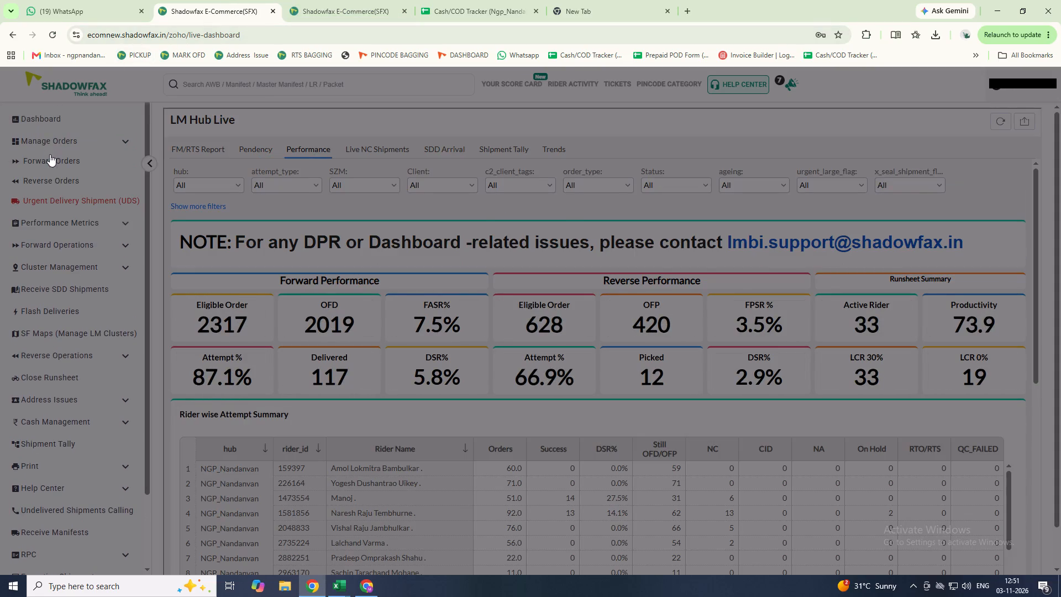
click(48, 160)
click(427, 162)
key(ctrl+v)
key(Return)
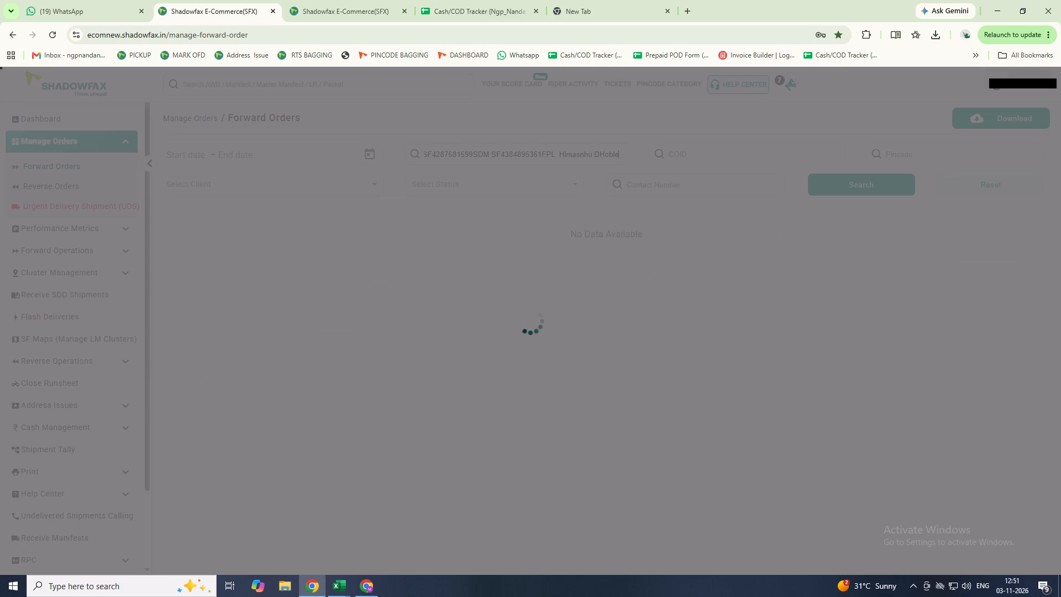
double_click(160, 242)
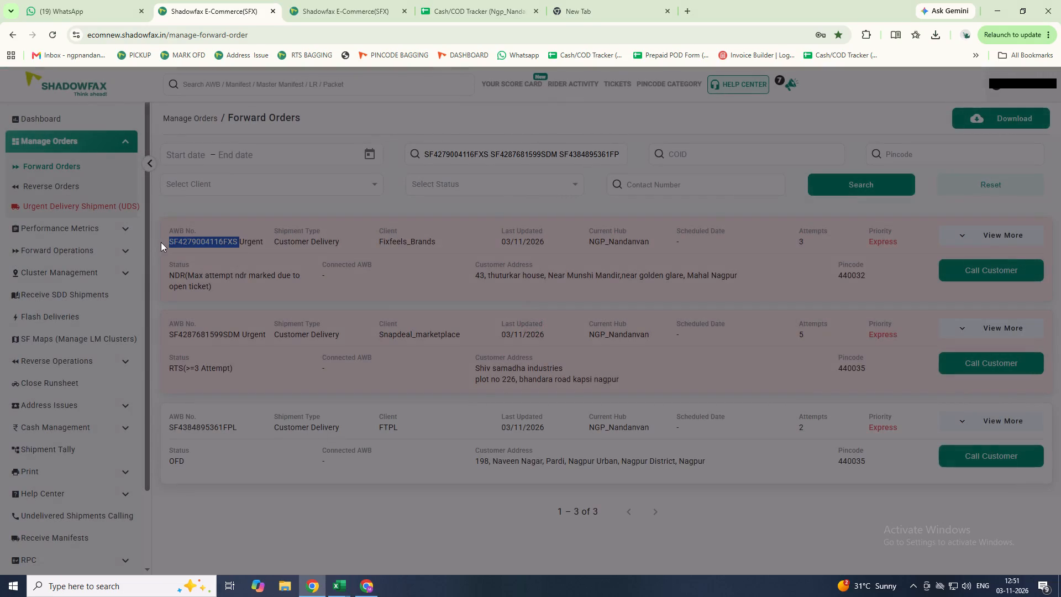
key(ctrl+f)
key(ctrl+x)
key(ctrl+f)
key(ctrl+x)
click(311, 0)
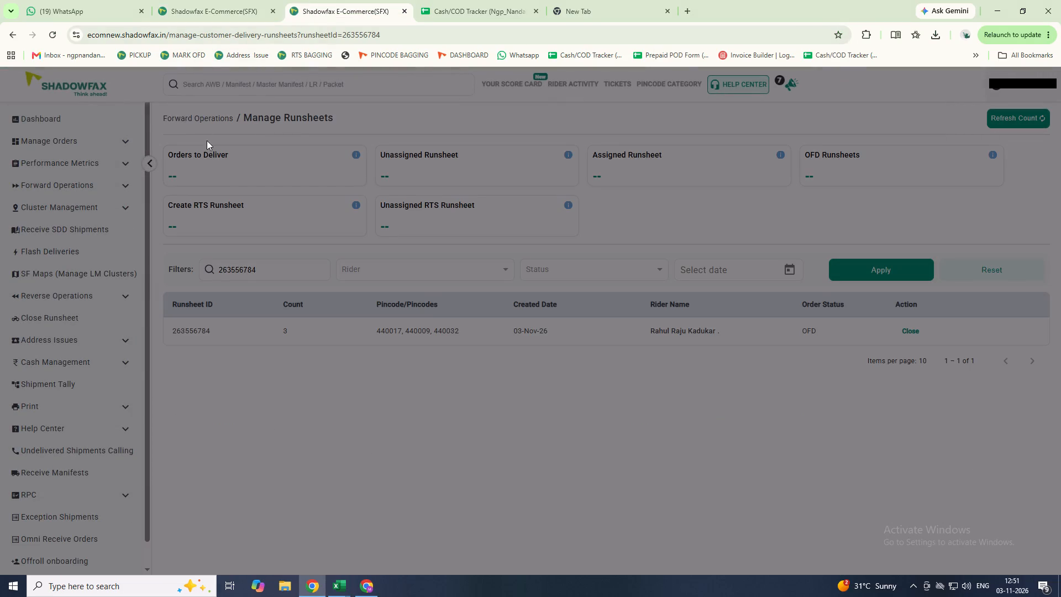
click(213, 155)
key(ctrl+f)
key(ctrl+v)
click(786, 174)
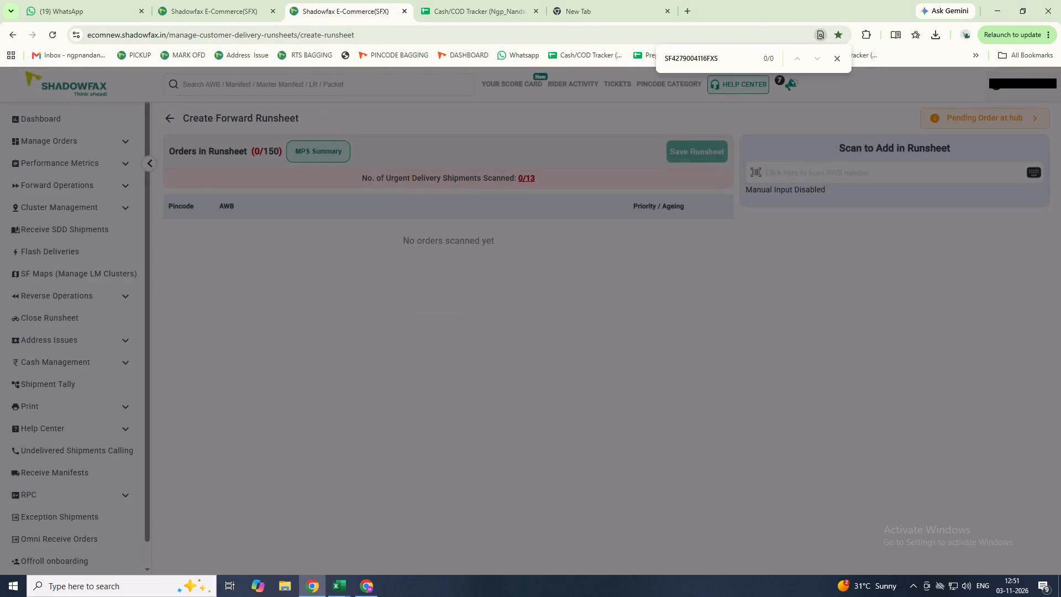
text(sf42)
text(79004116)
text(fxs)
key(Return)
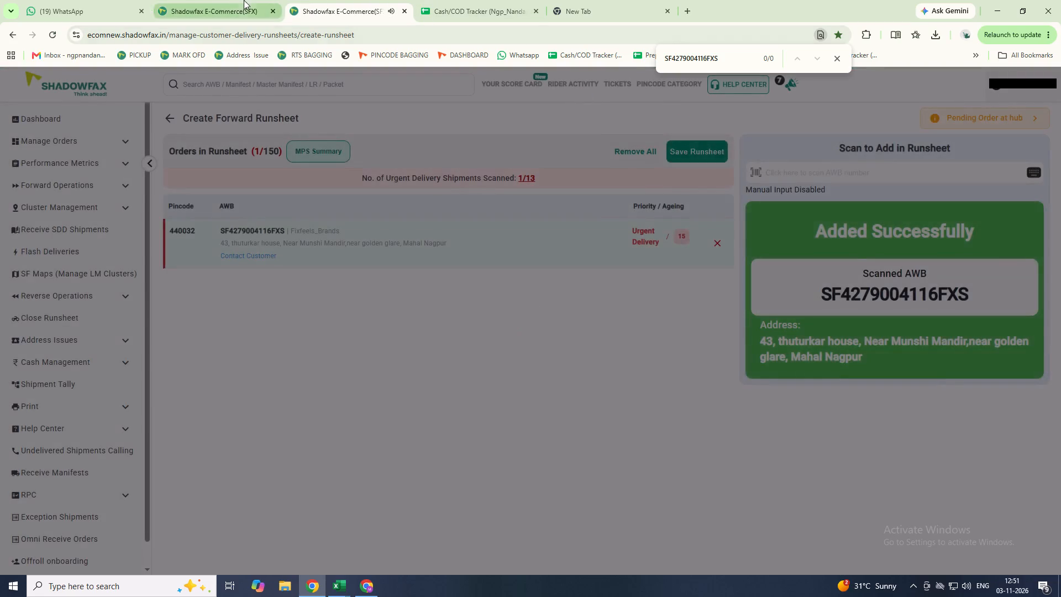
click(228, 0)
double_click(159, 334)
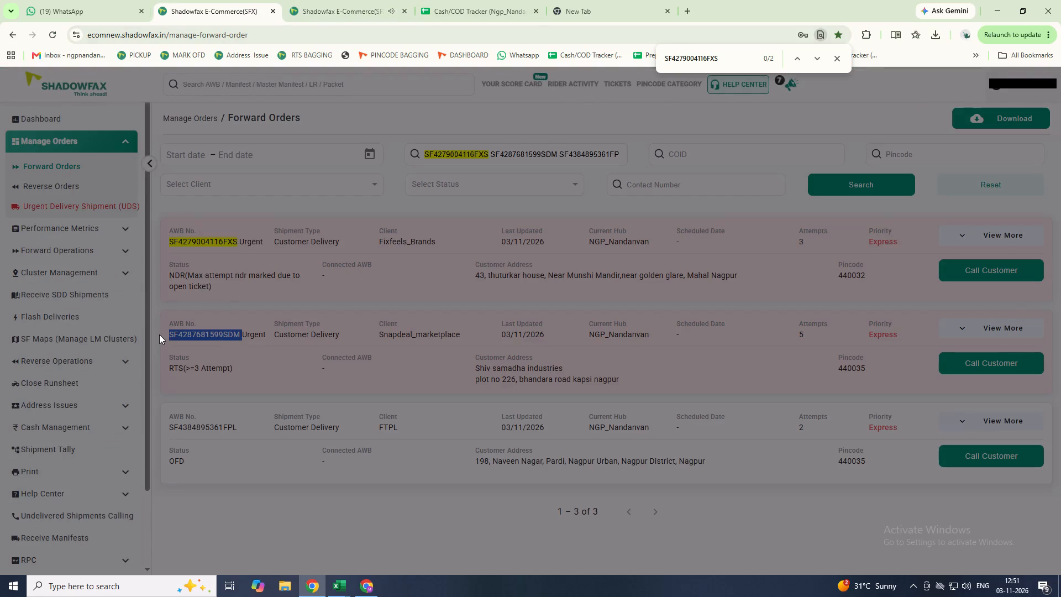
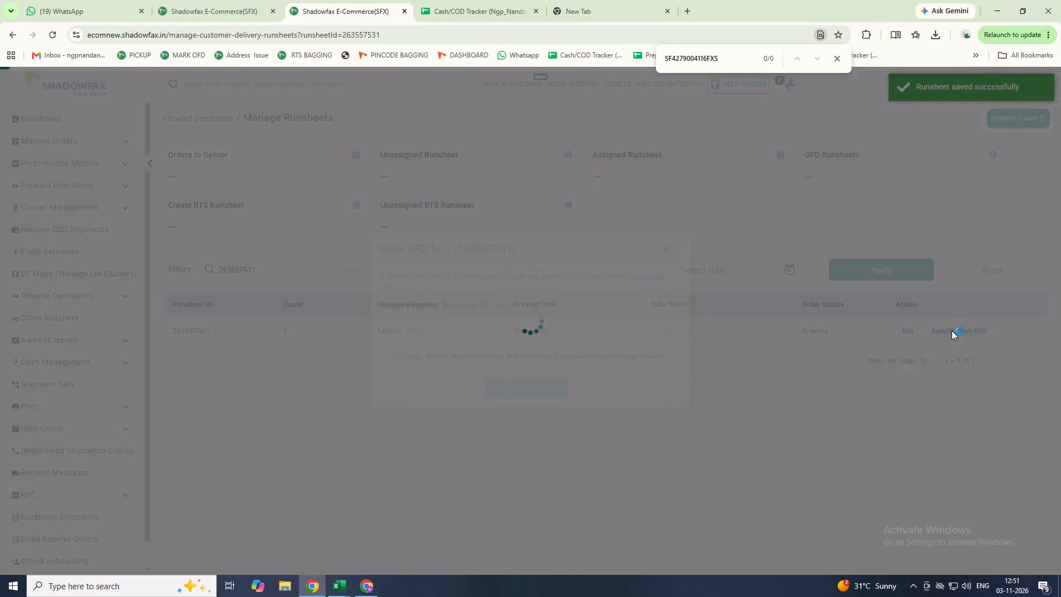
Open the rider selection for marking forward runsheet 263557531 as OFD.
double_click(419, 331)
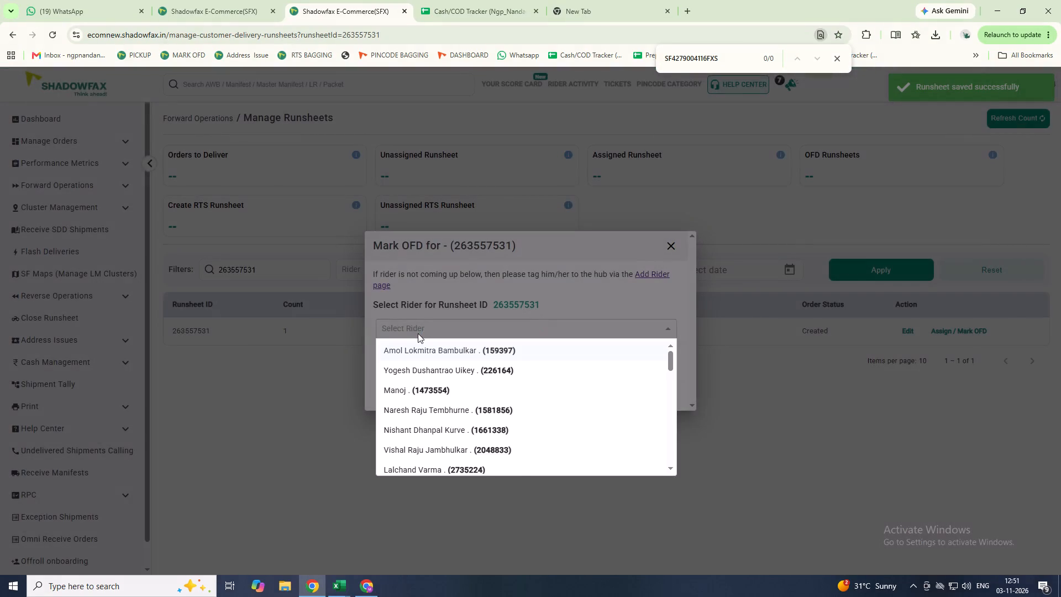
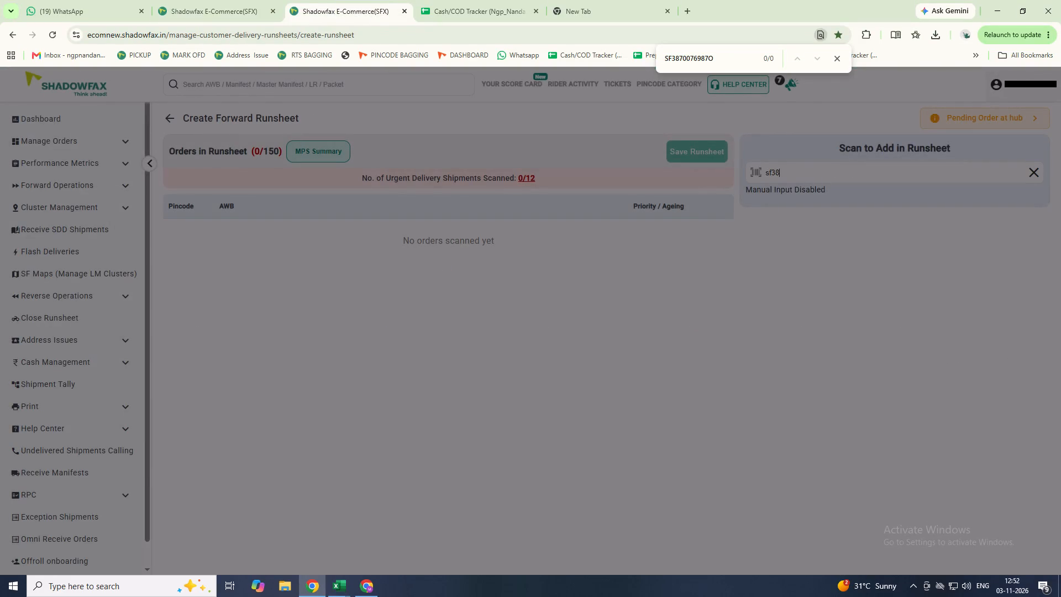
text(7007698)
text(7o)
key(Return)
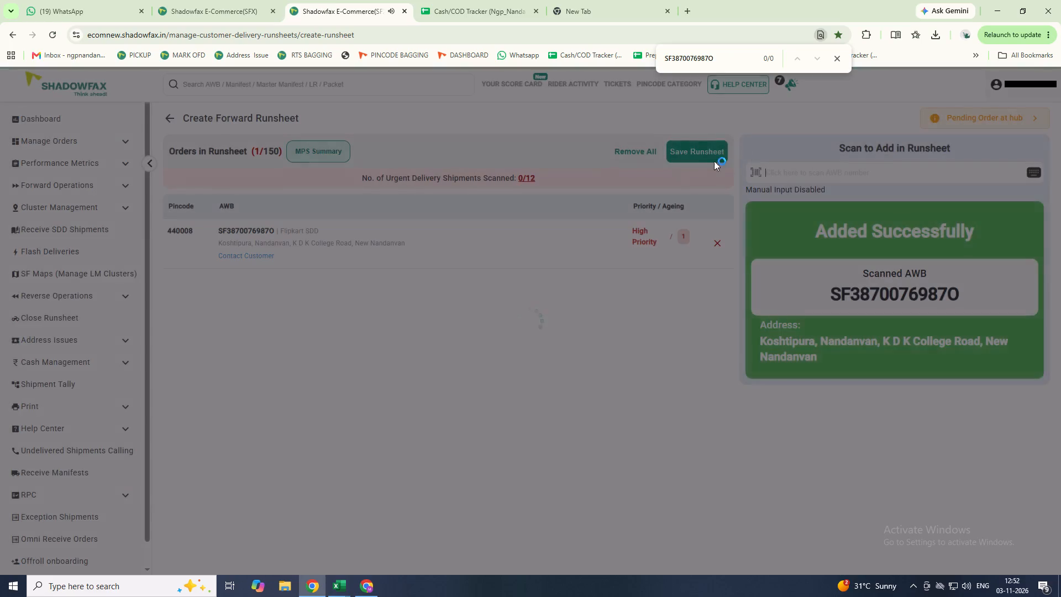
click(700, 160)
double_click(886, 531)
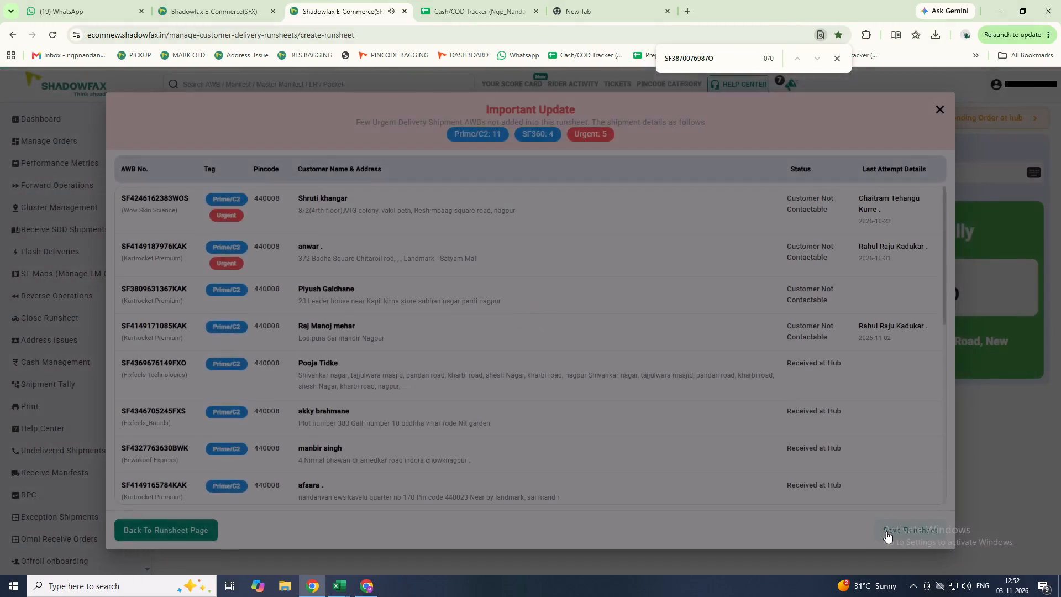
Assign the newly saved forward runsheet to the rider Mayur and mark it as OFD.
click(959, 333)
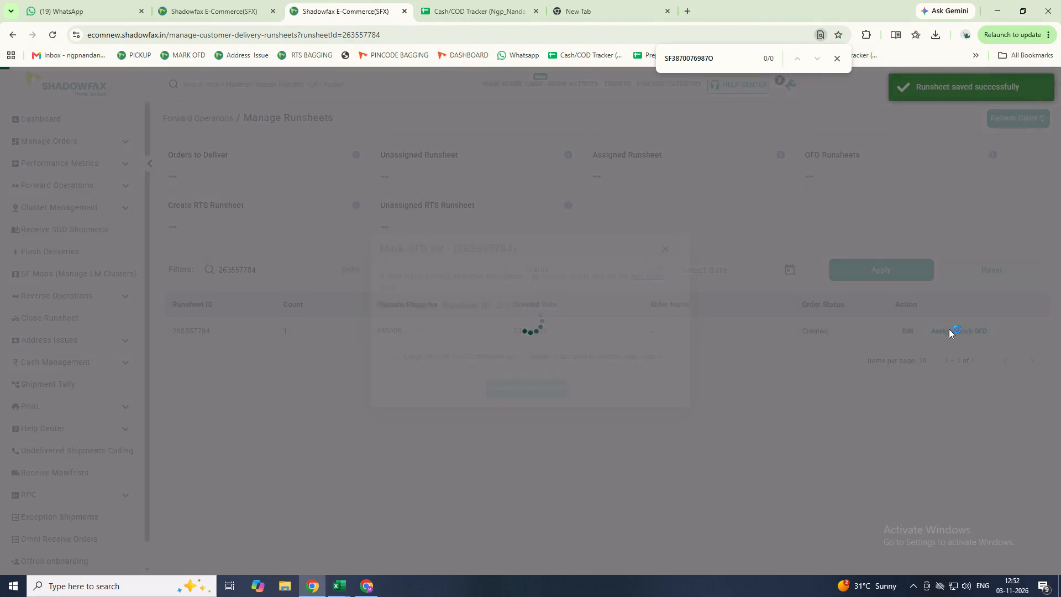
click(536, 328)
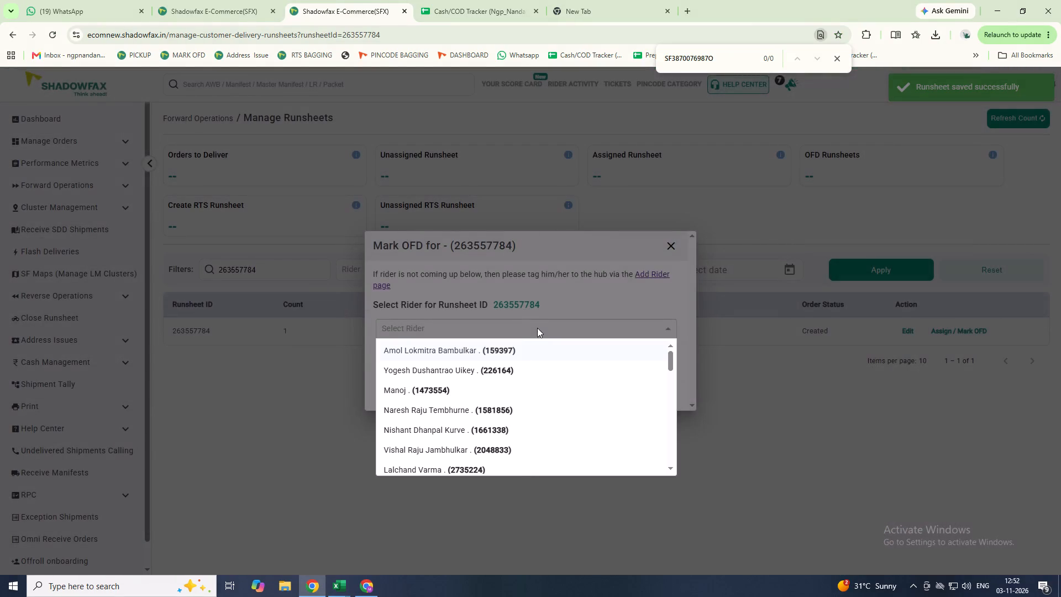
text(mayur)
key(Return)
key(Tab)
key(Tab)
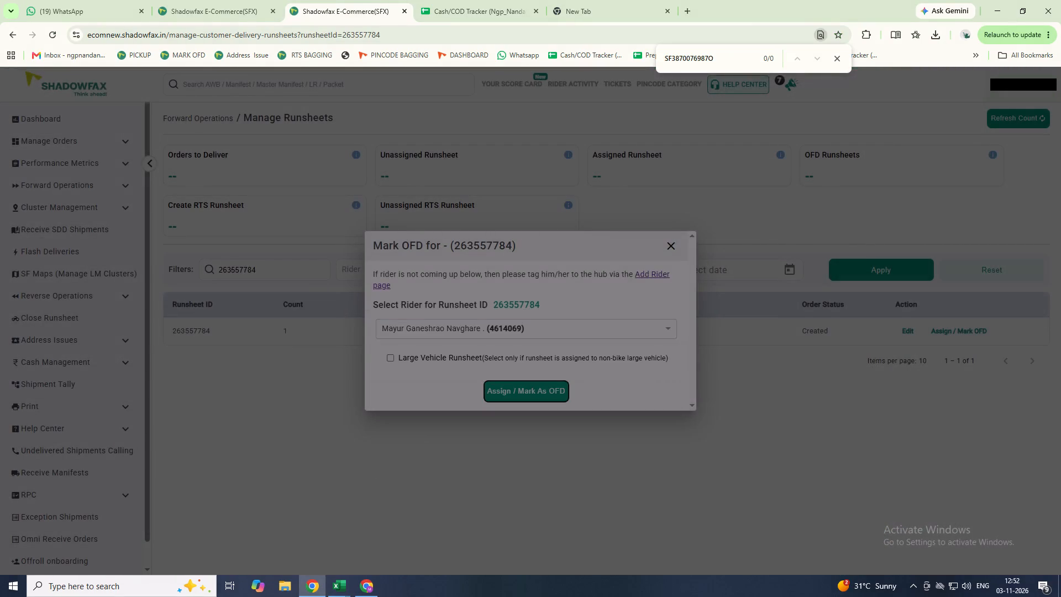
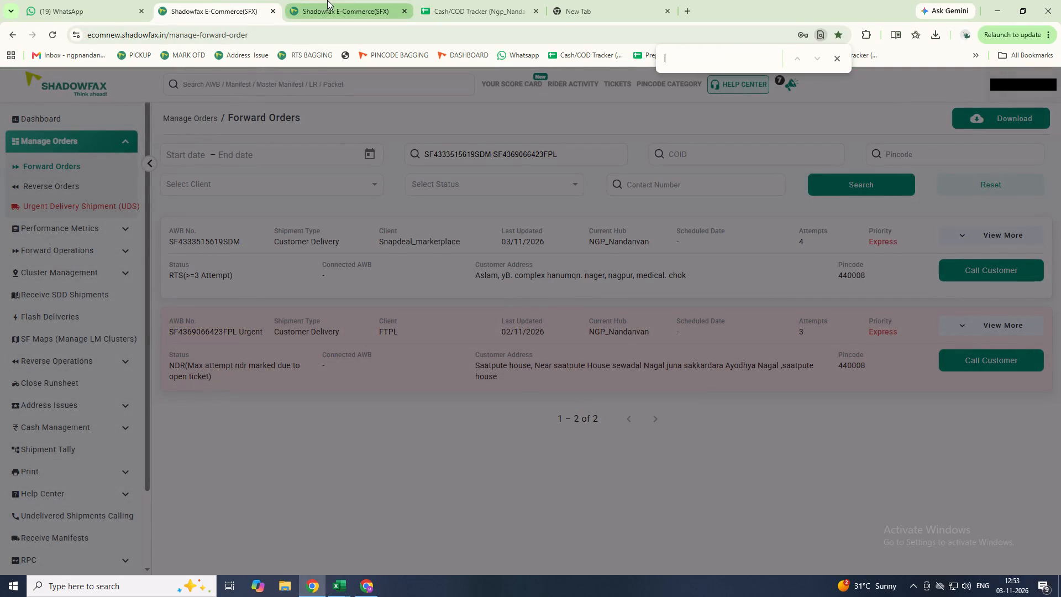
click(329, 2)
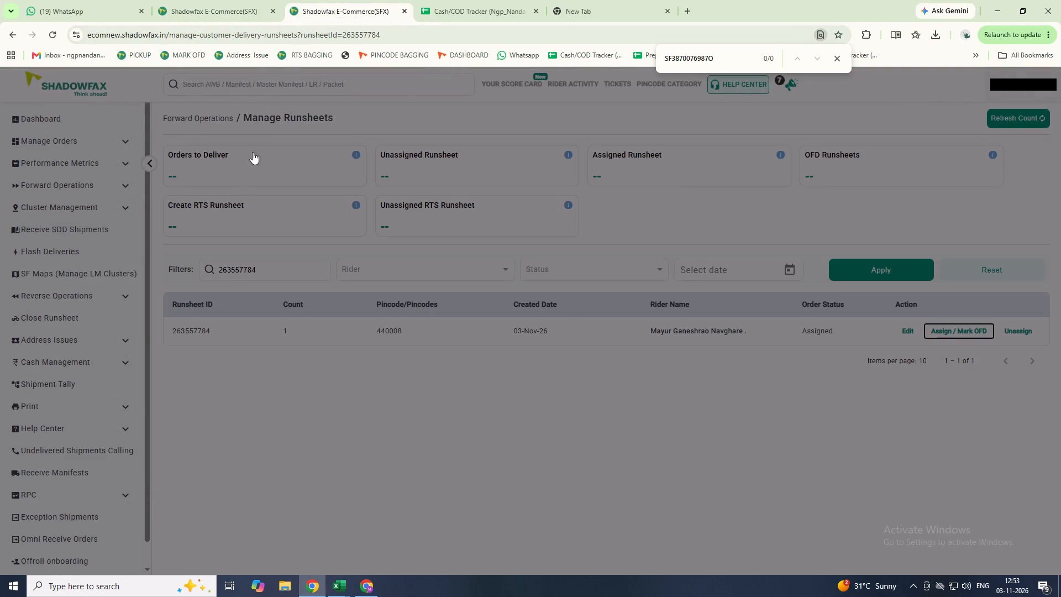
double_click(249, 179)
key(ctrl+f)
key(ctrl+v)
click(780, 174)
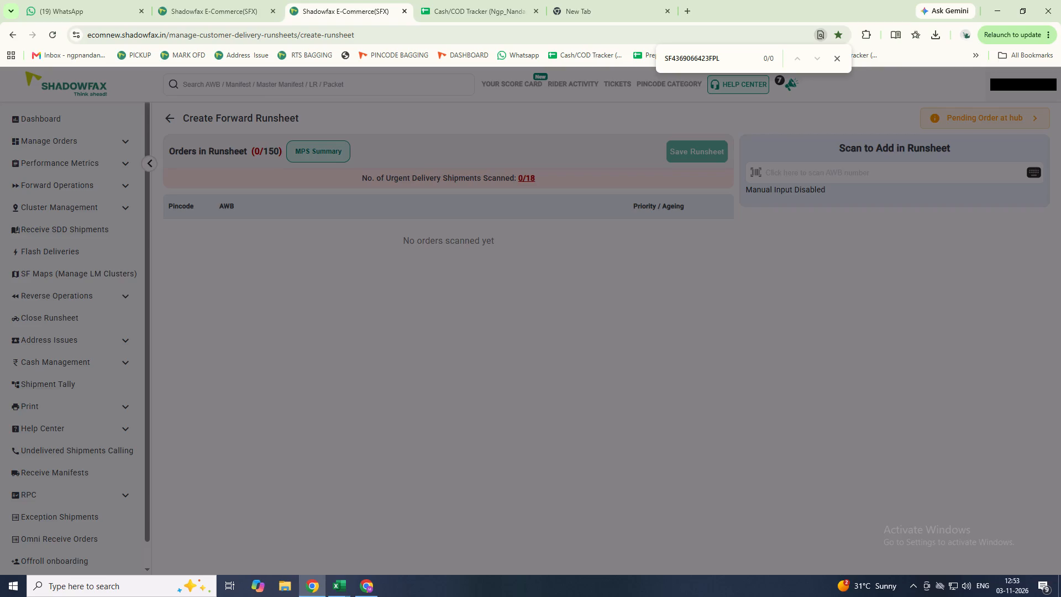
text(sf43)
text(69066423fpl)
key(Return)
click(705, 151)
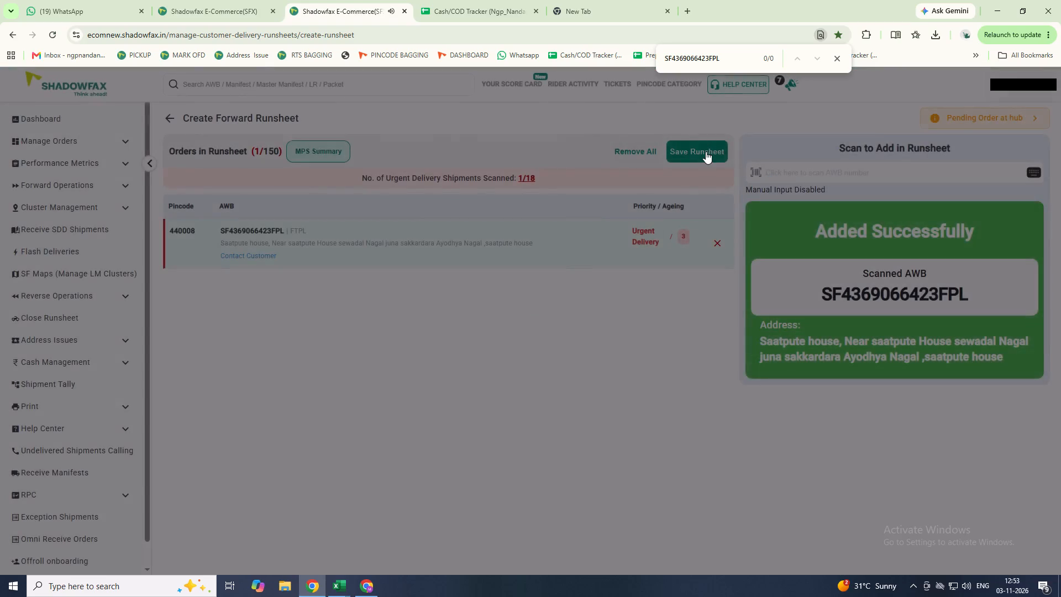
click(882, 528)
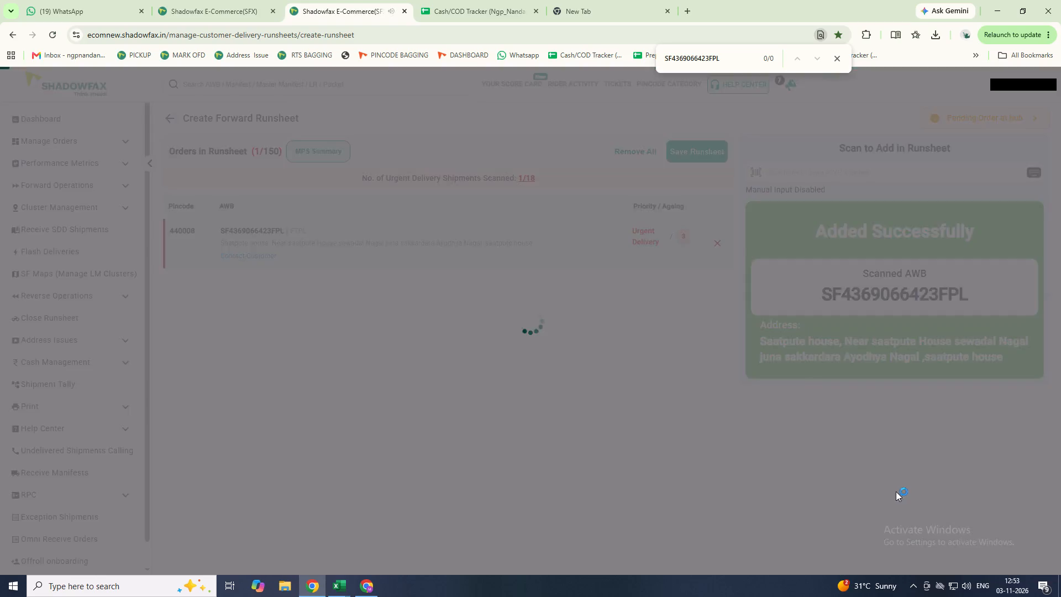
Assign the second listed rider to the newly saved forward runsheet and mark it as OFD.
click(937, 336)
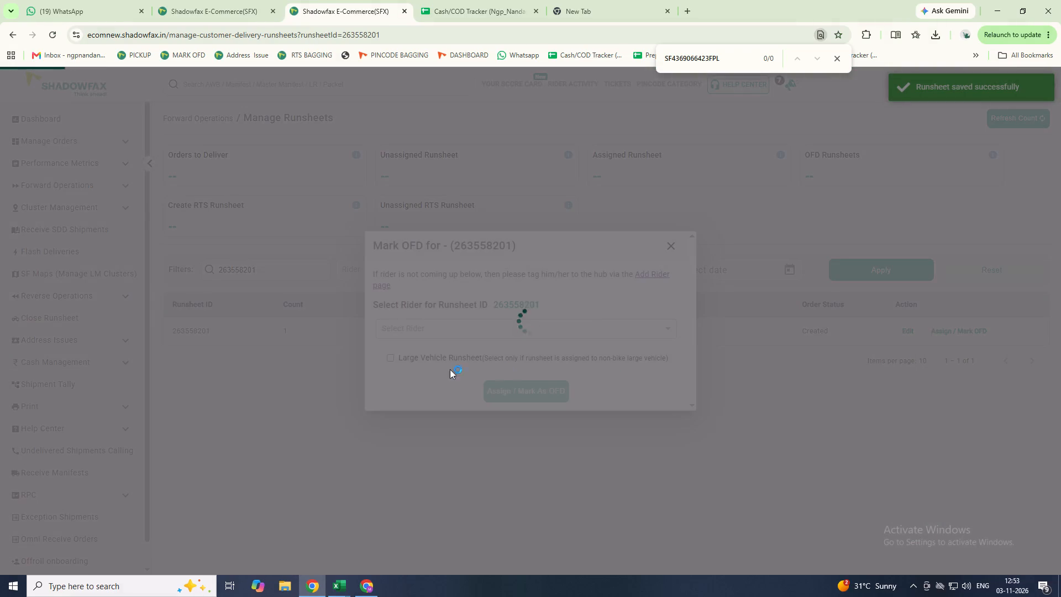
click(395, 329)
double_click(395, 329)
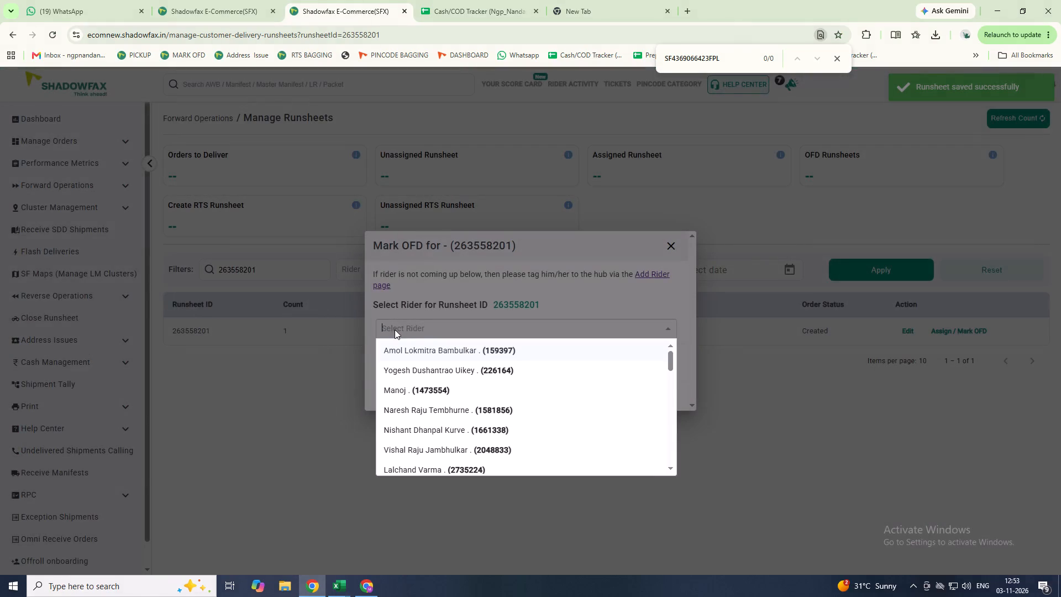
click(400, 364)
click(494, 388)
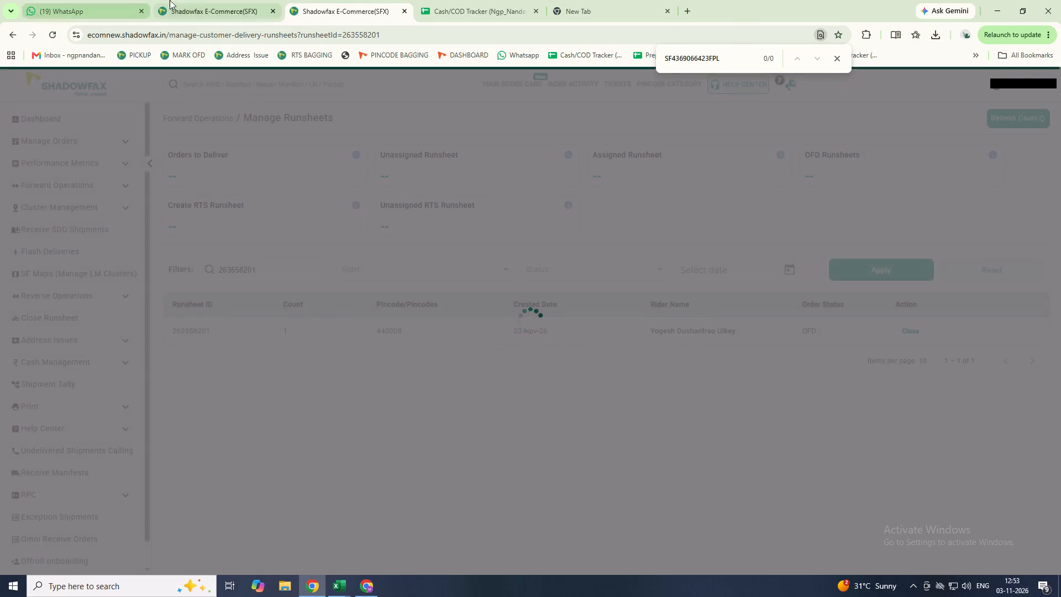
Clear the two AWB numbers from the AWB filter on the Forward Orders page.
click(207, 0)
click(451, 151)
key(ctrl+a)
key(ctrl+x)
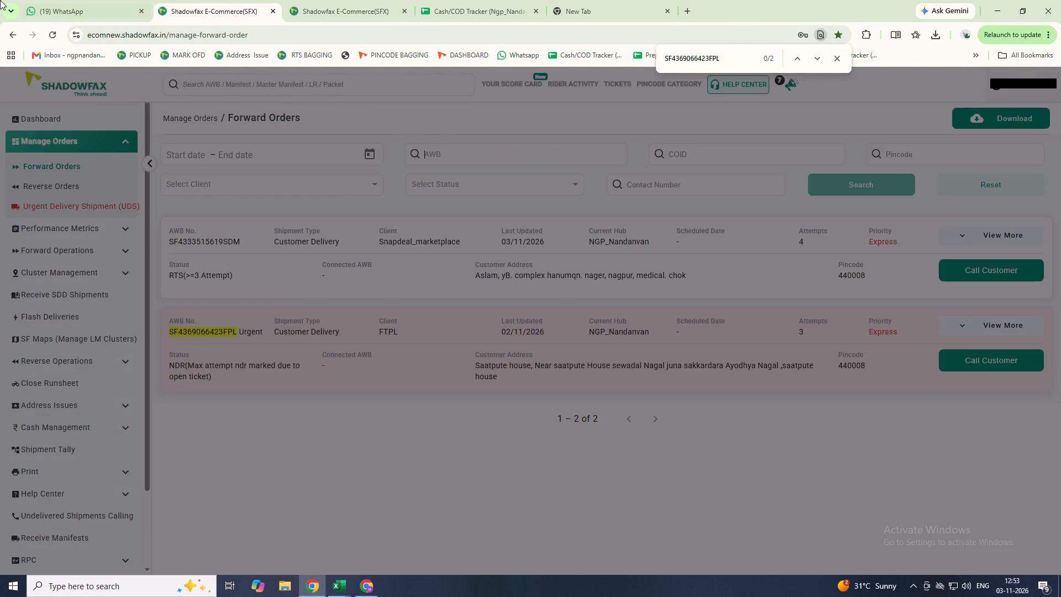
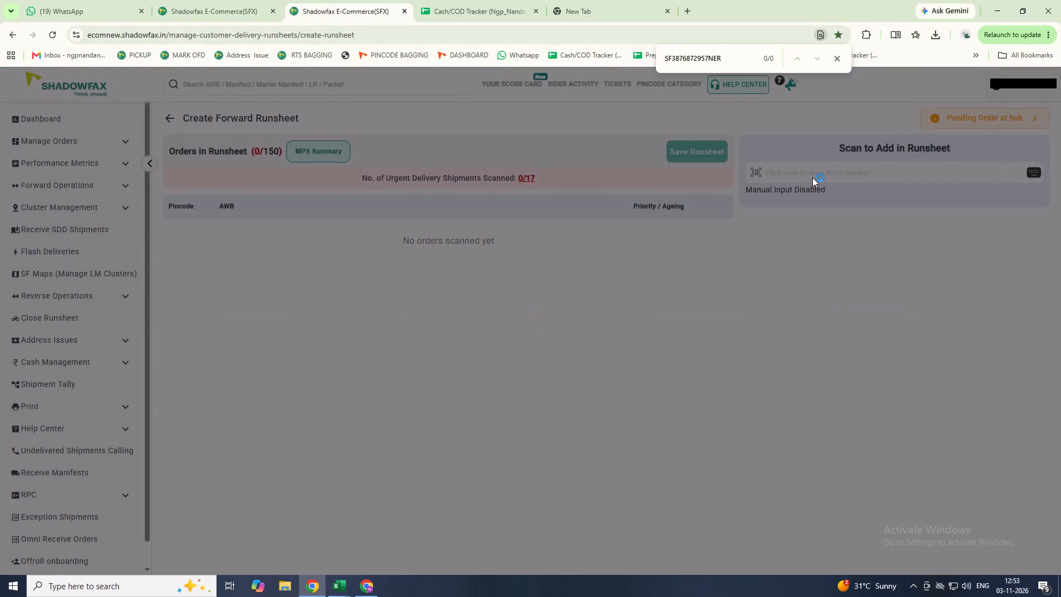
click(812, 177)
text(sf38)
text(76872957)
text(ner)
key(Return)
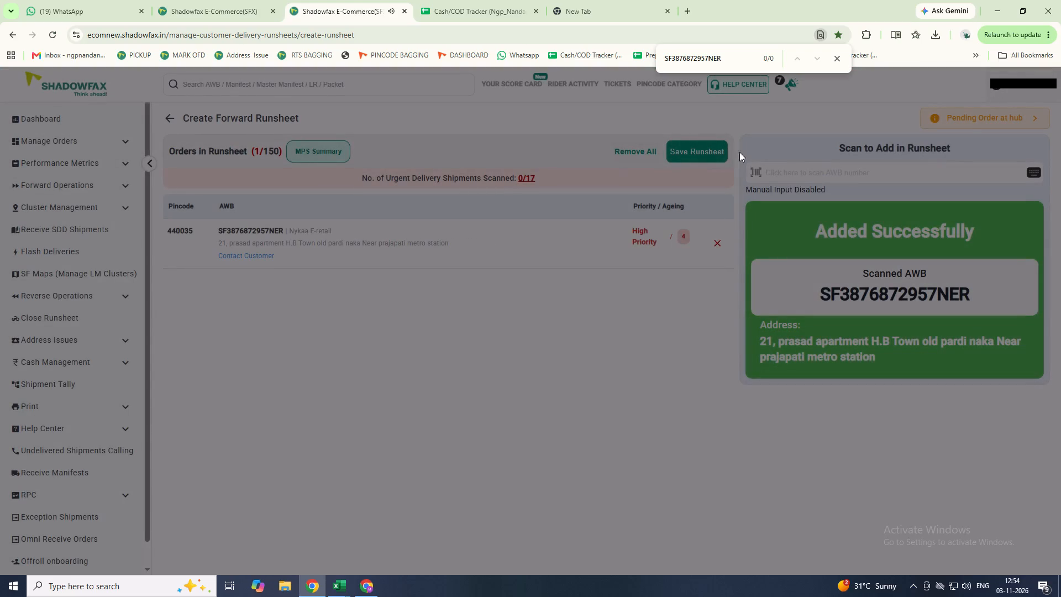
click(686, 153)
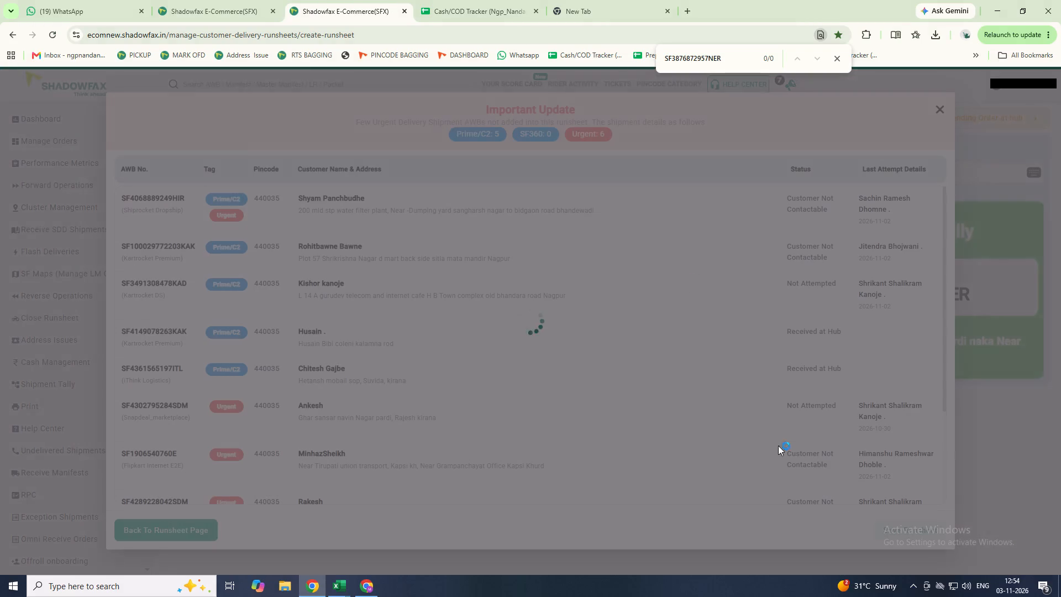
click(899, 527)
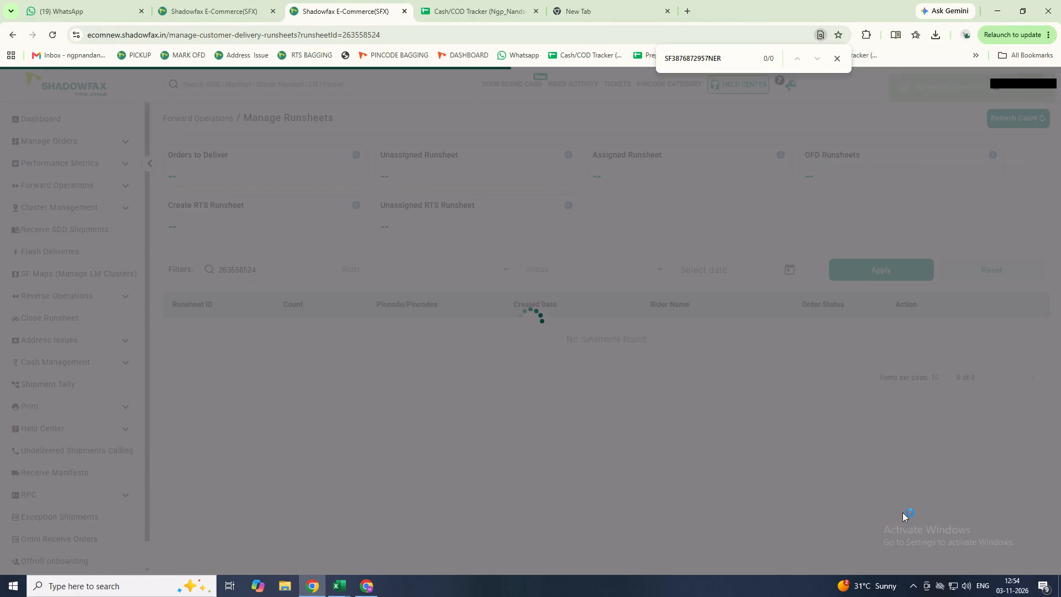
Start assigning a rider to the new forward runsheet for OFD marking, filtering the rider list by "k".
click(978, 334)
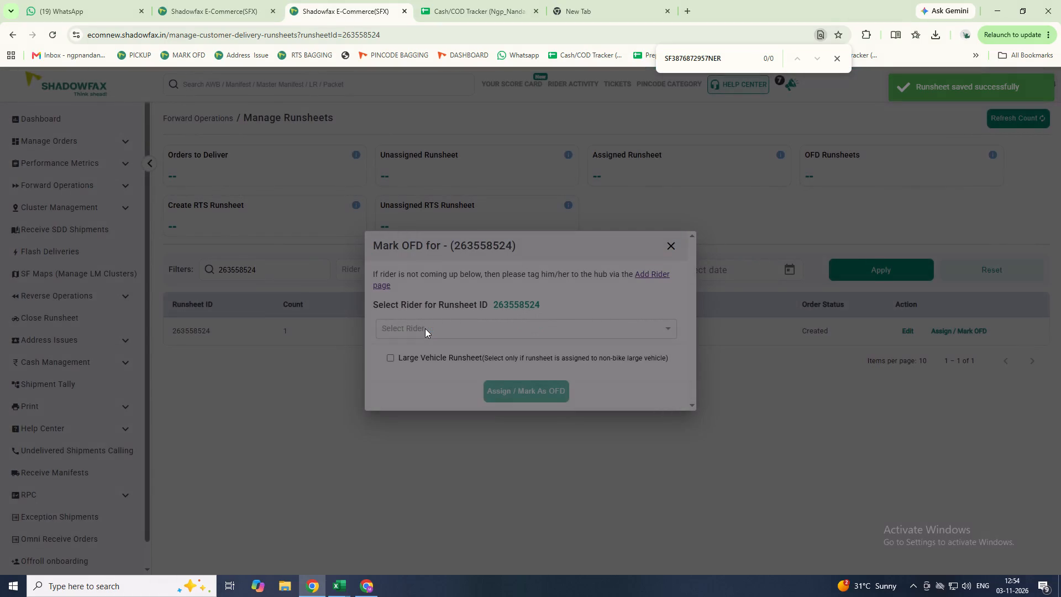
click(425, 328)
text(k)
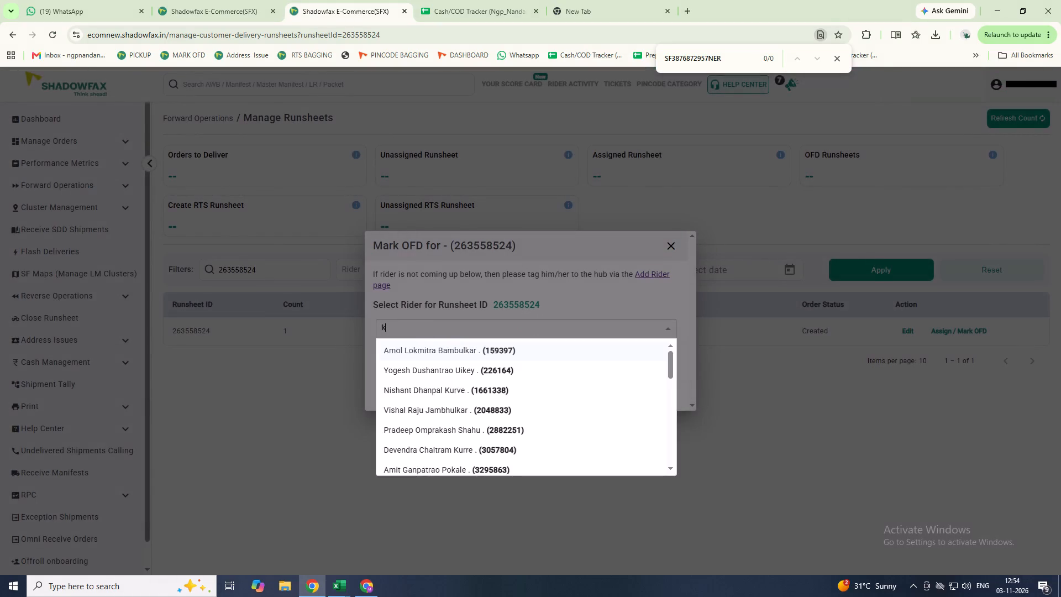
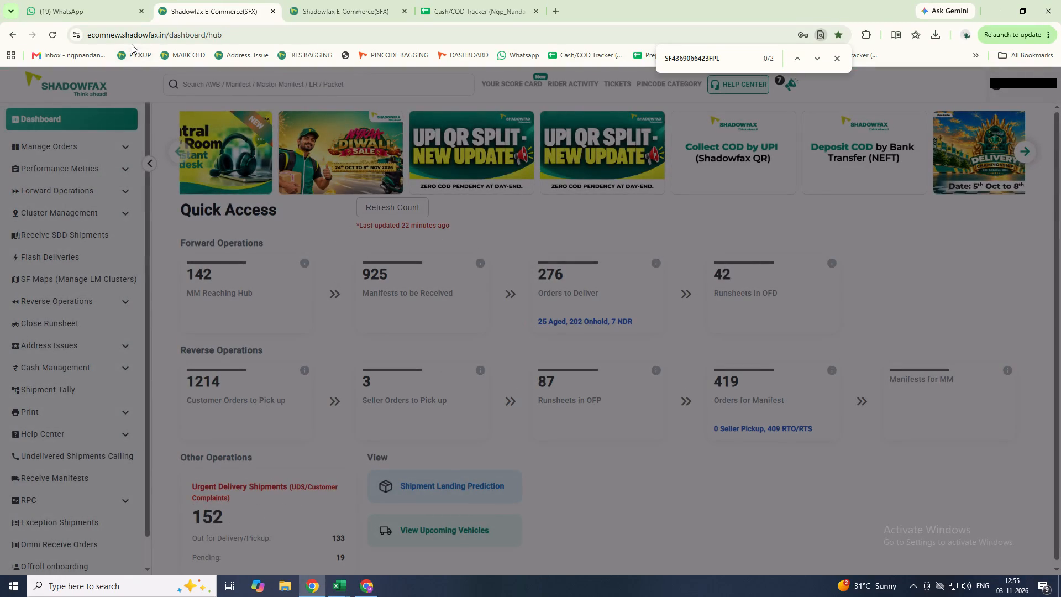
Open the customer pickup runsheets dashboard under Reverse Operations from the hub dashboard.
click(128, 52)
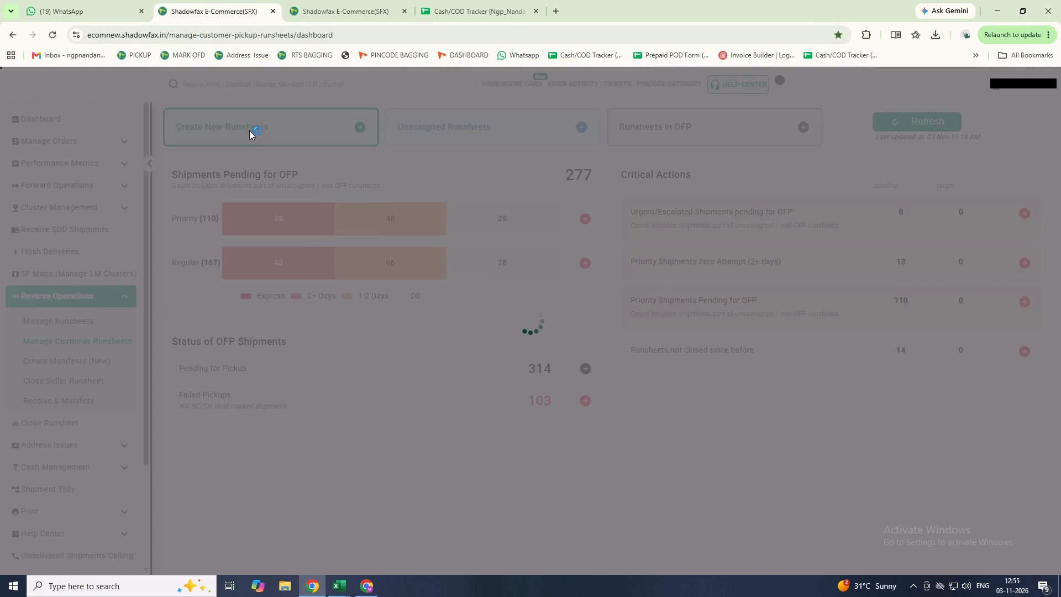
Start a new customer pickup runsheet with orders for pincodes 440008, 440009, 440017, 440032, 440035 and 440038, sorted by ascending ageing.
click(251, 135)
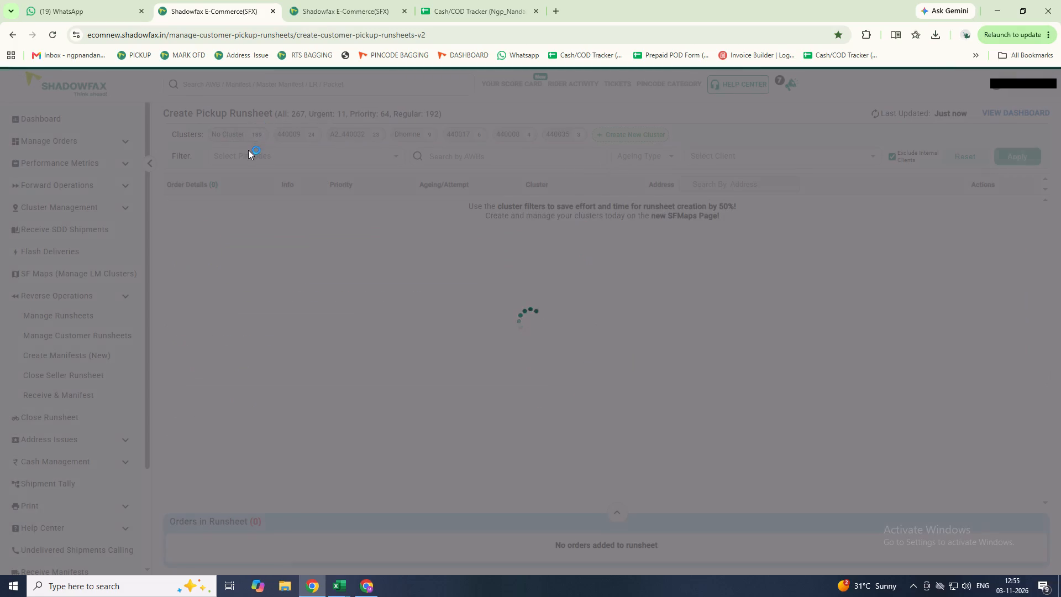
click(247, 153)
click(228, 184)
click(227, 179)
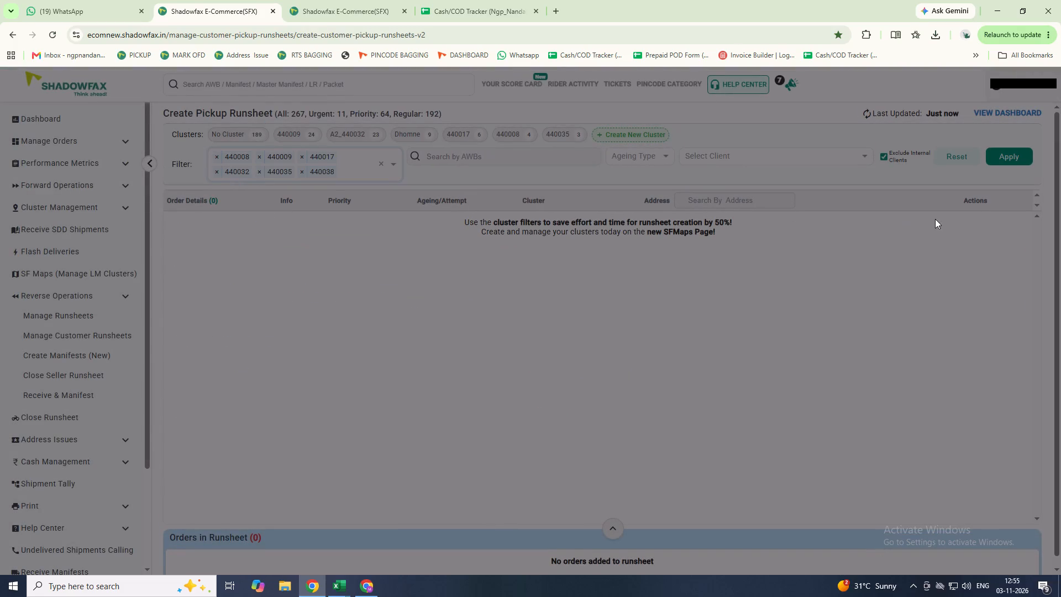
click(1018, 159)
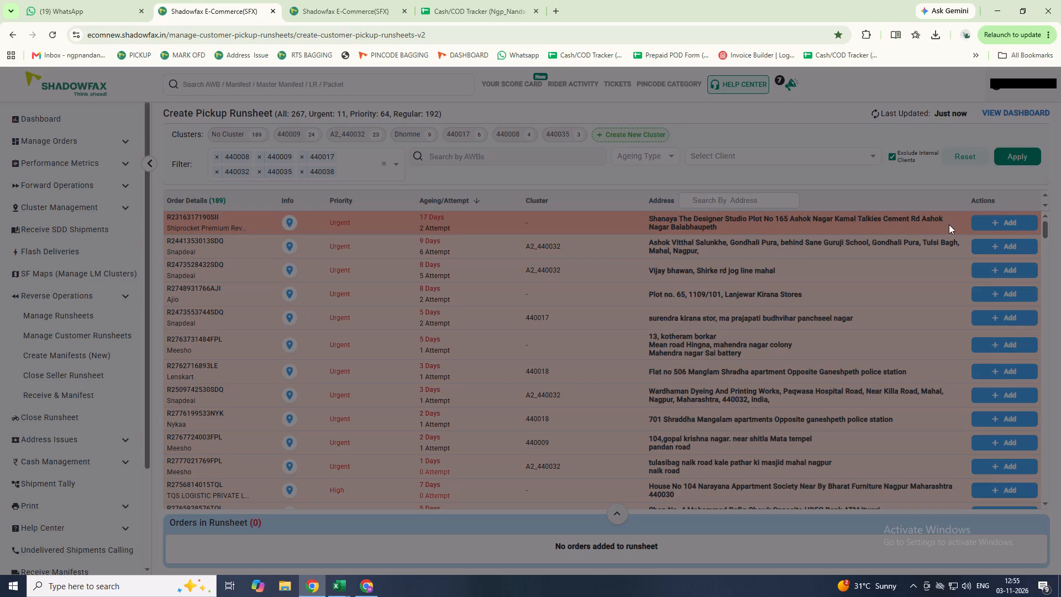
click(464, 198)
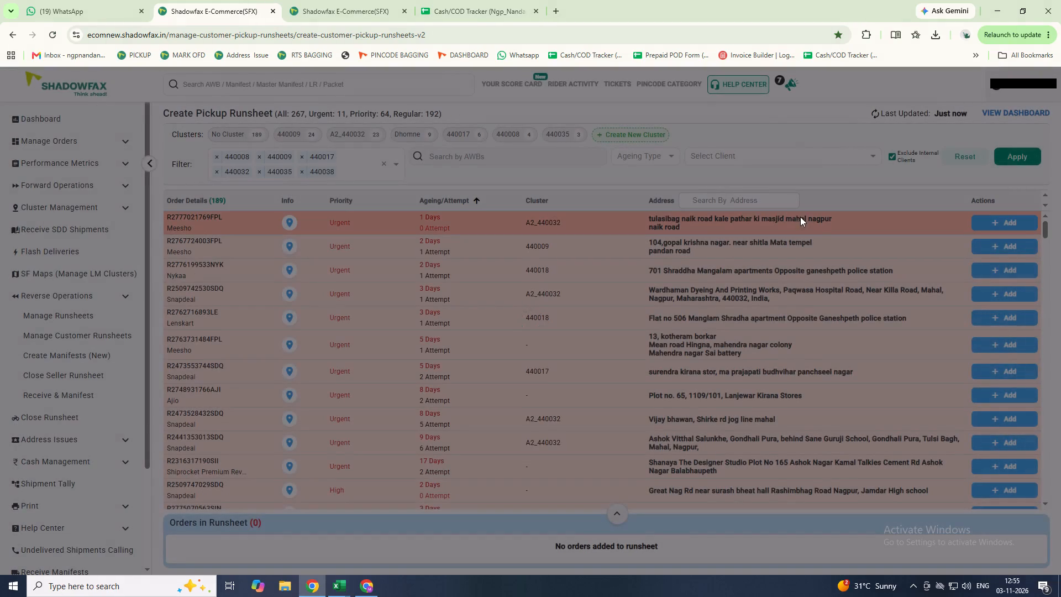
click(1000, 226)
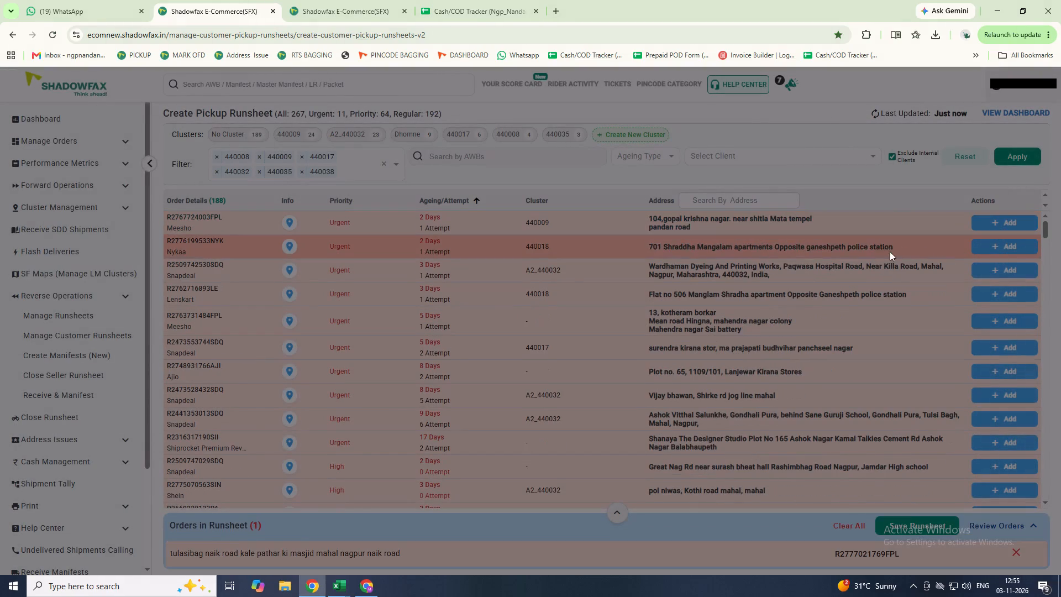
click(1004, 294)
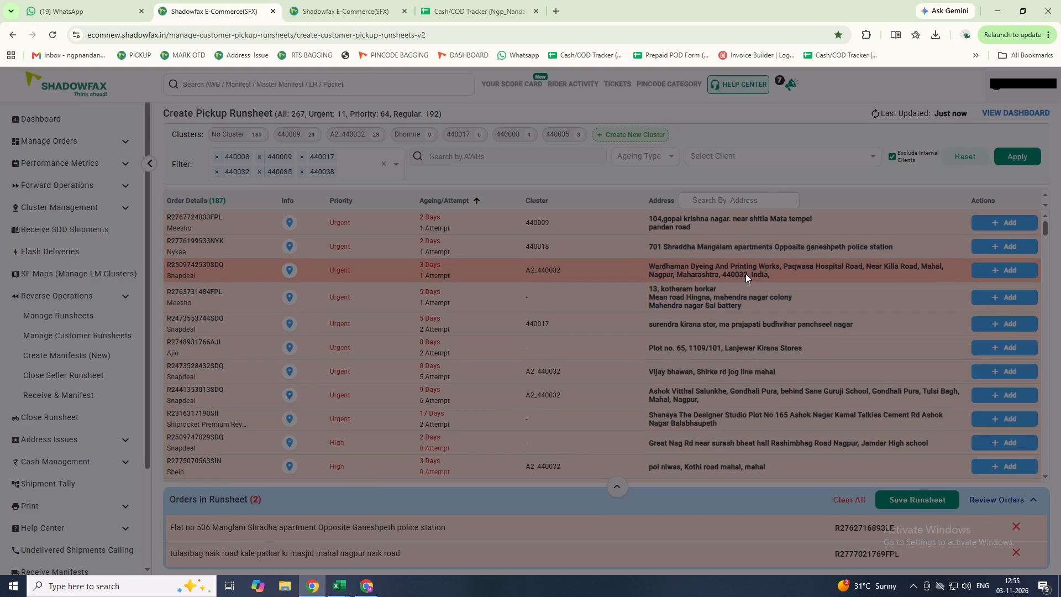
click(994, 274)
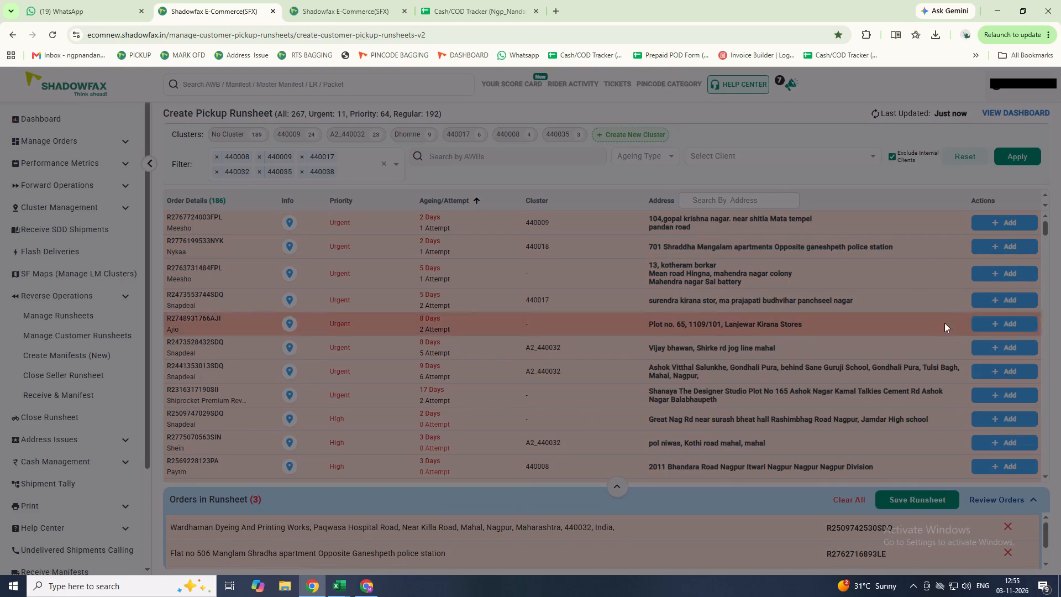
click(1010, 247)
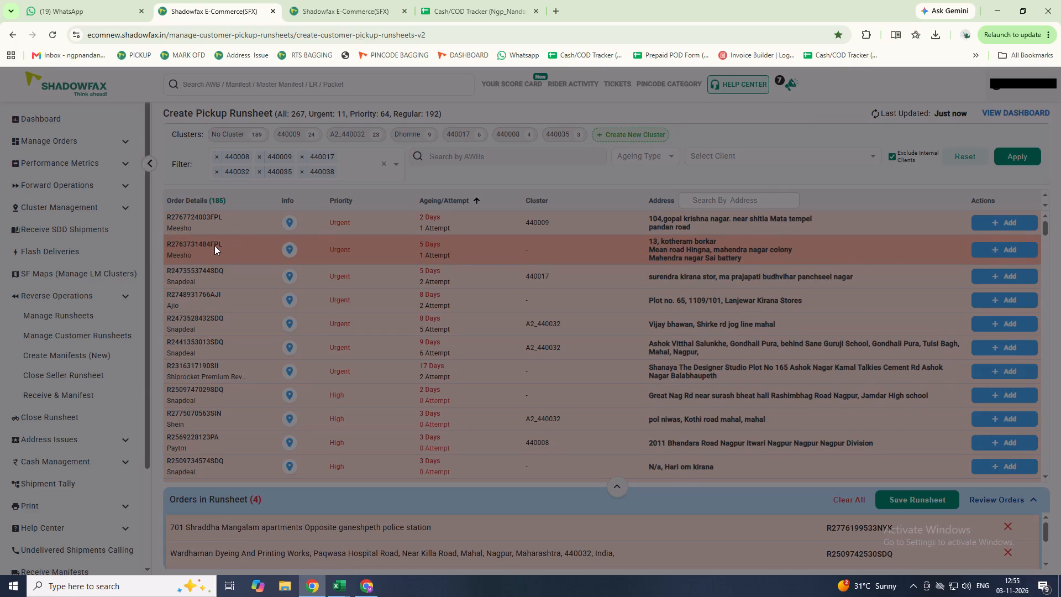
double_click(213, 244)
key(ctrl+f)
key(ctrl+x)
key(ctrl+f)
key(ctrl+x)
click(329, 1)
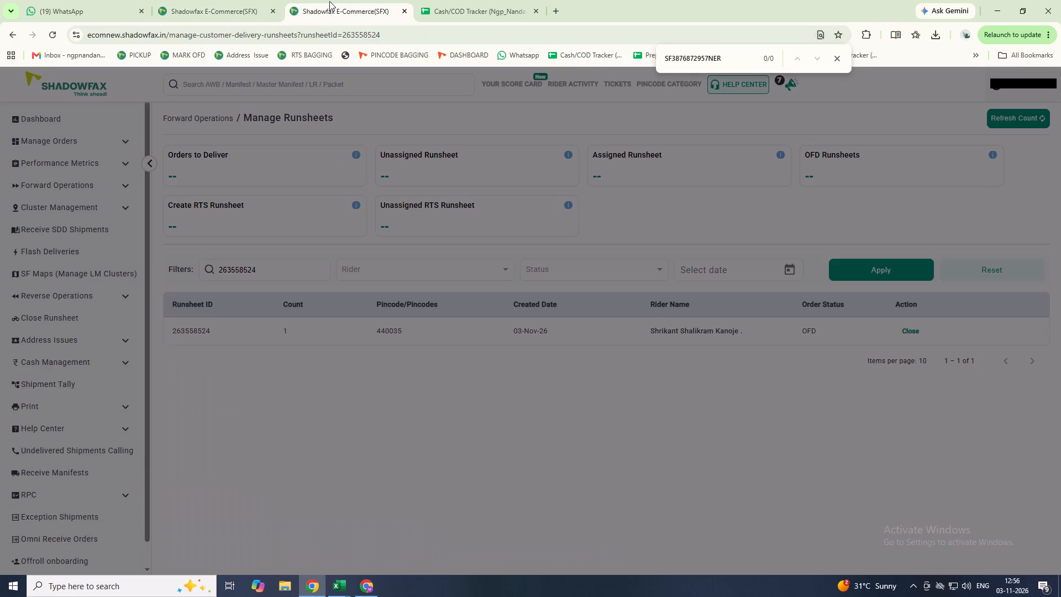
click(237, 54)
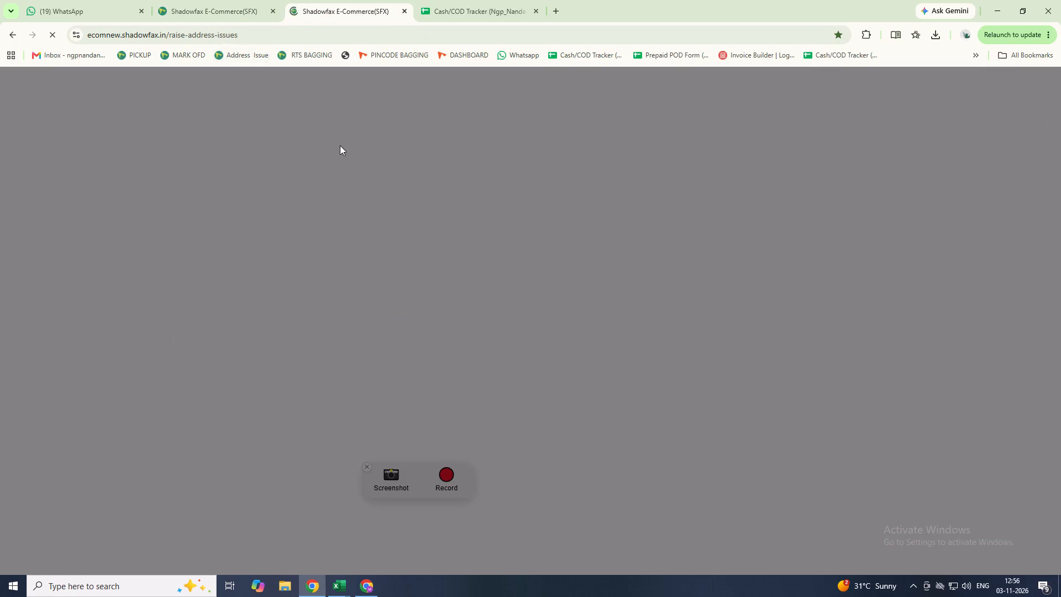
key(ctrl+v)
key(Return)
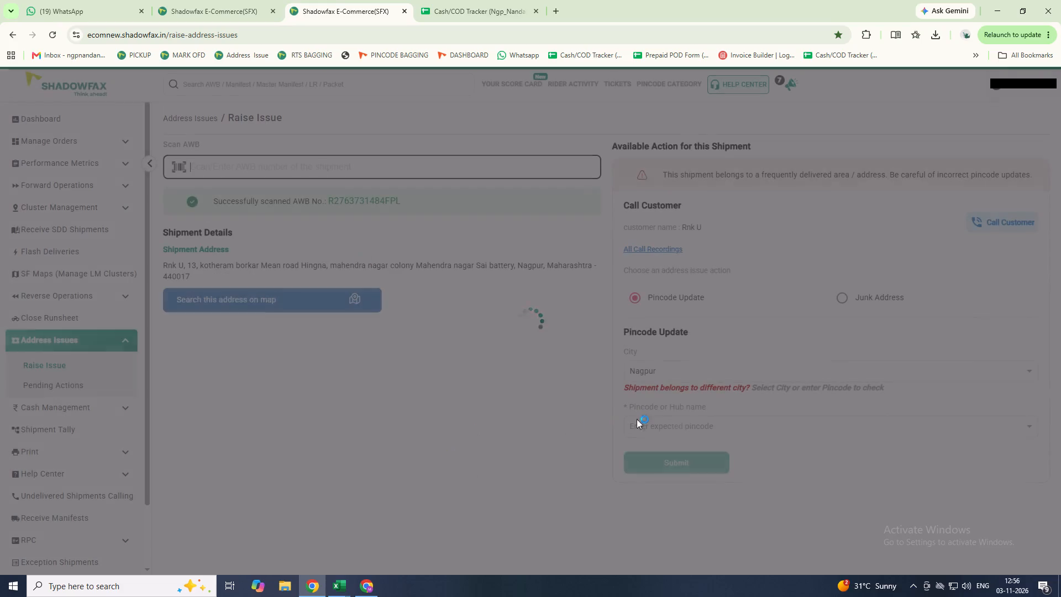
click(676, 422)
text(016)
key(Return)
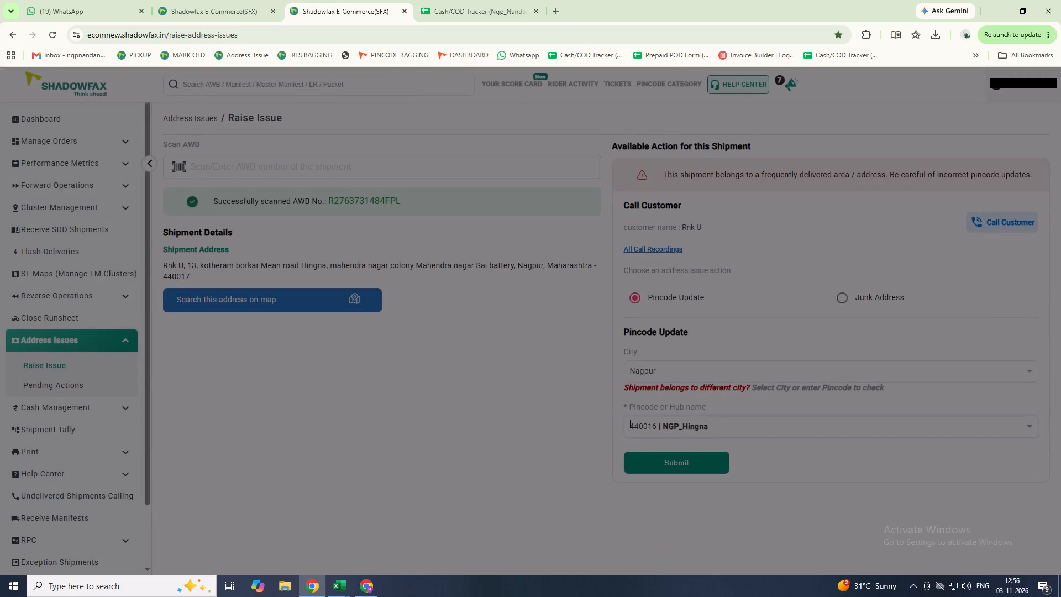
key(Tab)
key(Return)
key(Tab)
key(Return)
click(249, 0)
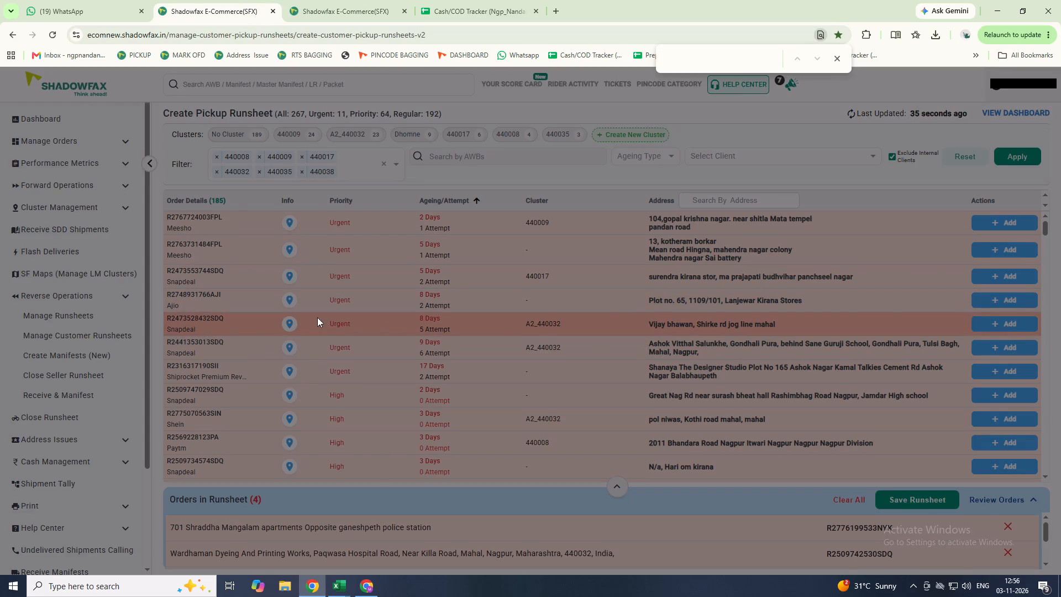
click(297, 319)
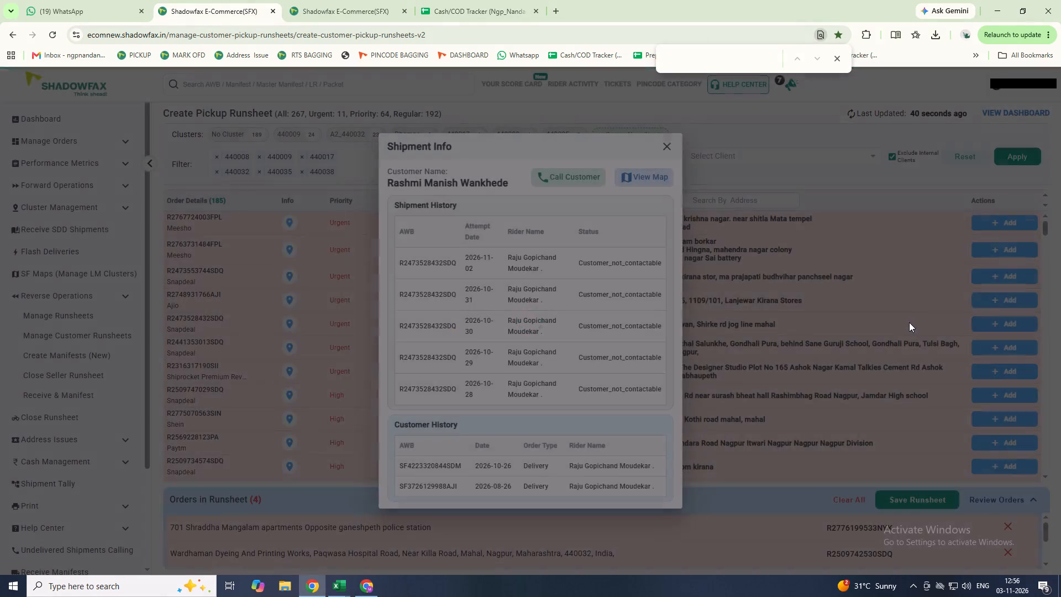
click(901, 320)
click(984, 318)
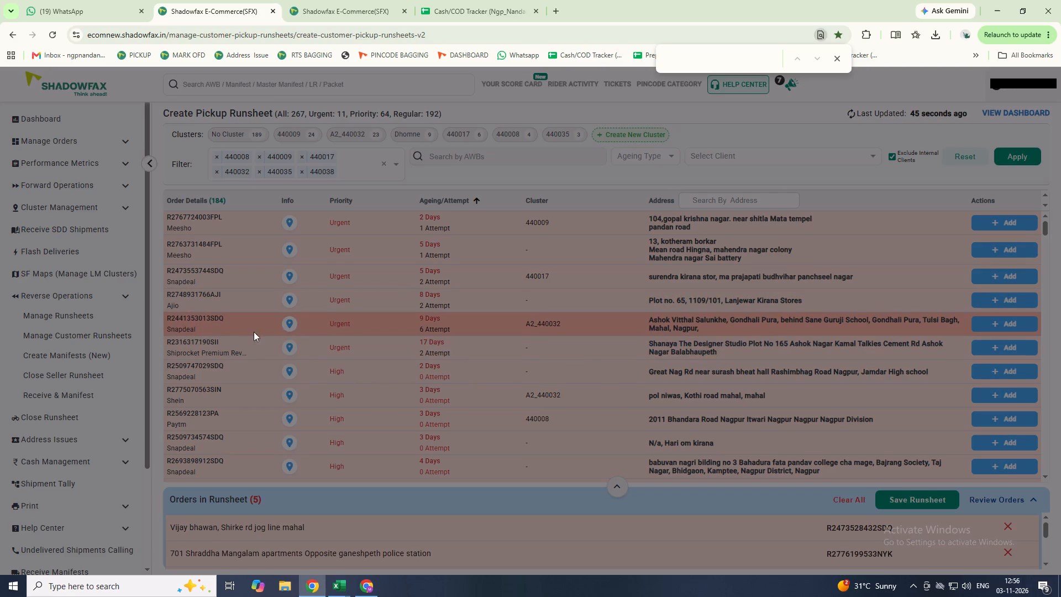
click(292, 327)
click(813, 318)
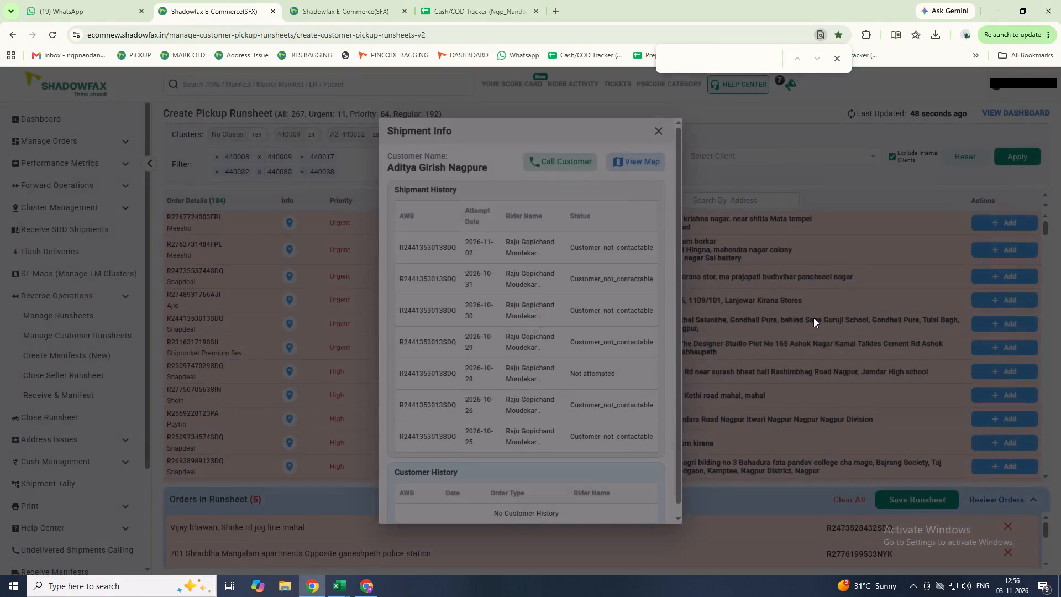
click(1013, 324)
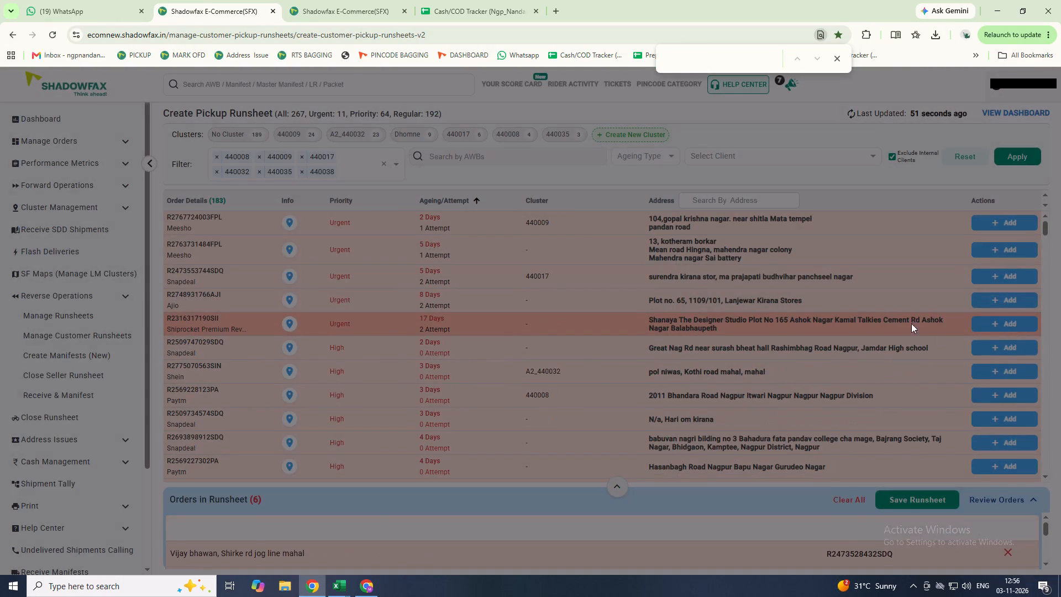
click(997, 371)
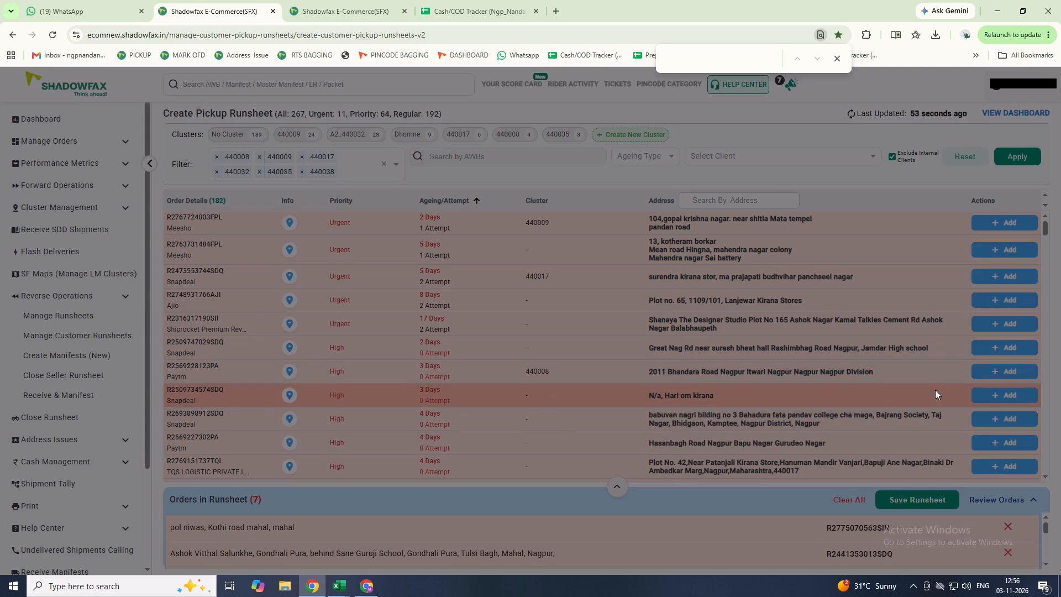
Look through the remaining orders, reset the pincode filter and list only the orders of cluster A2_440032.
scroll(912, 421, down, 2)
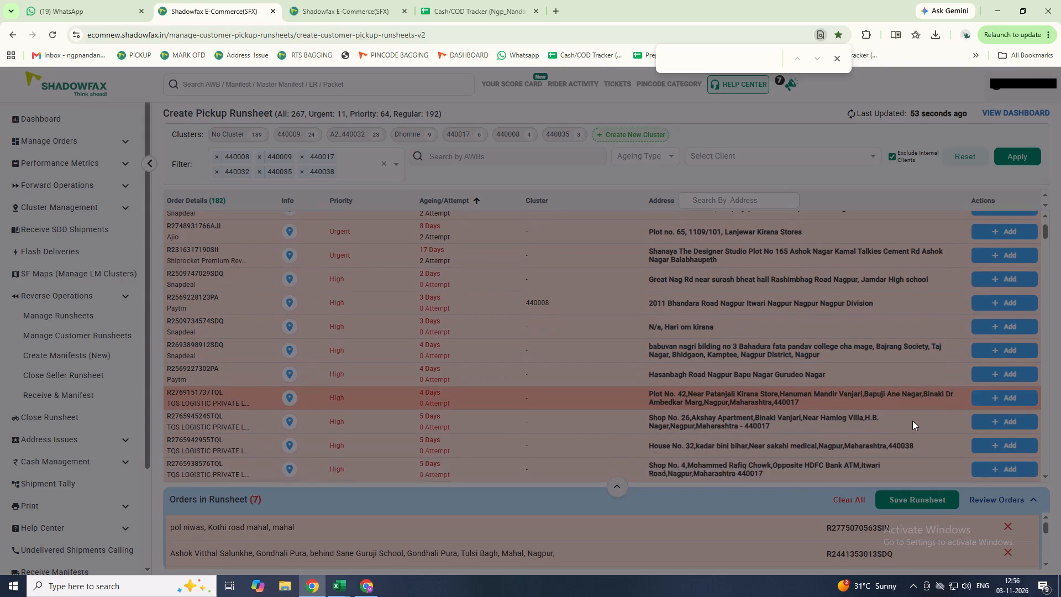
scroll(912, 421, down, 1)
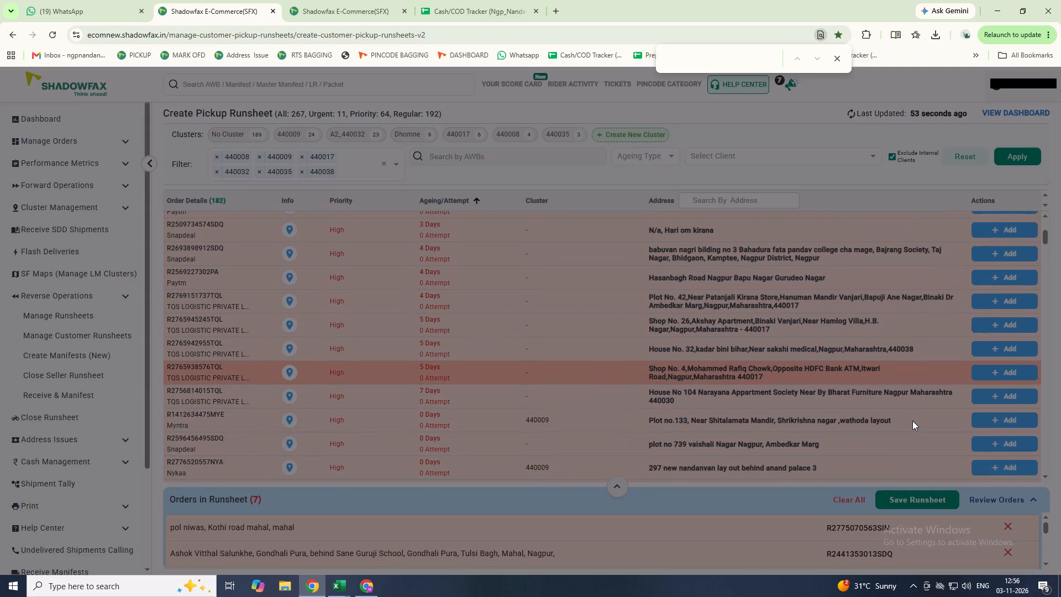
scroll(912, 421, down, 2)
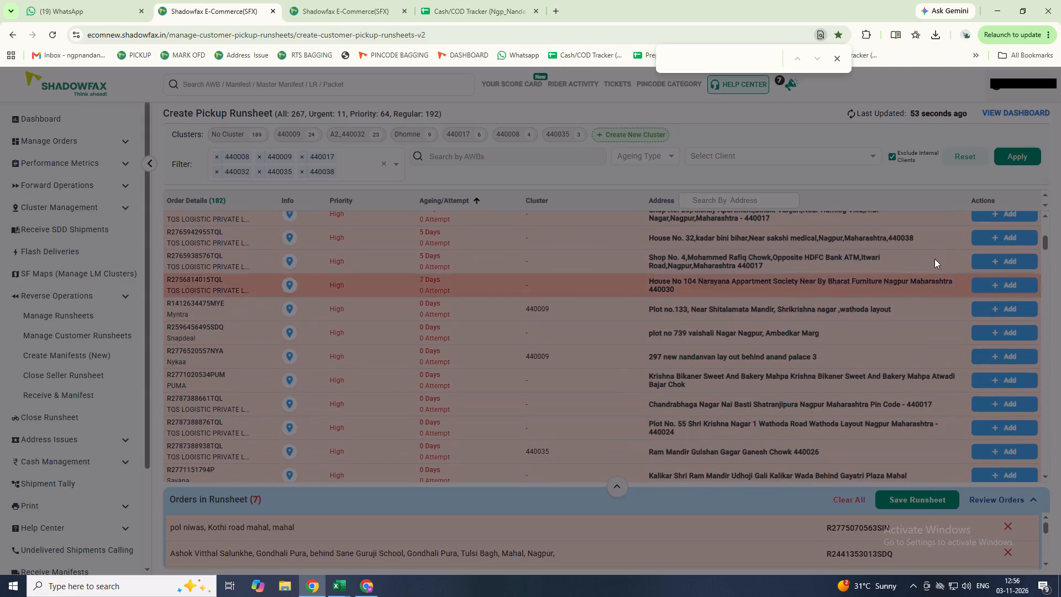
click(959, 155)
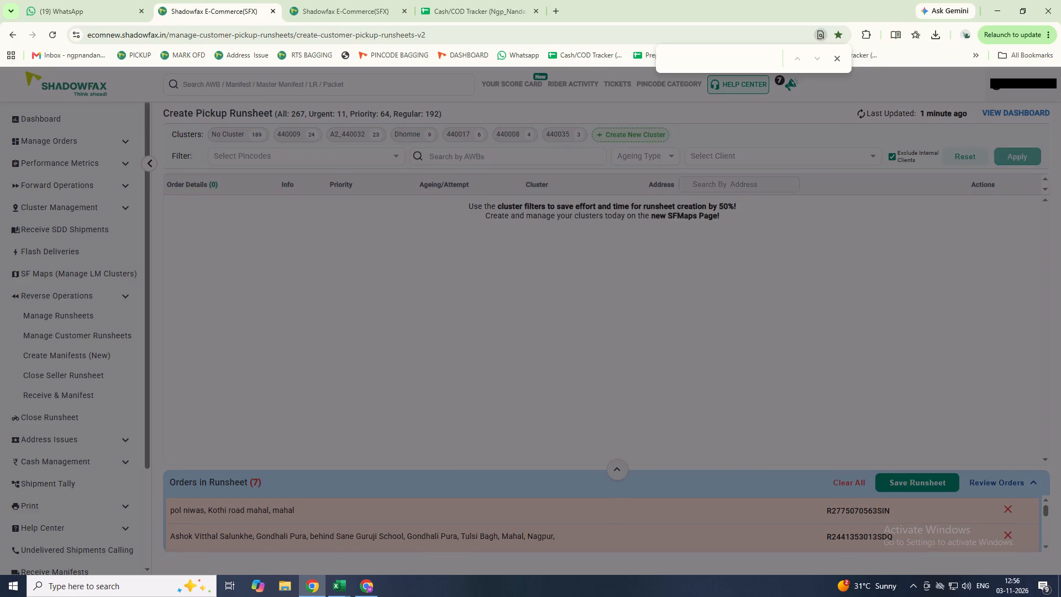
click(354, 129)
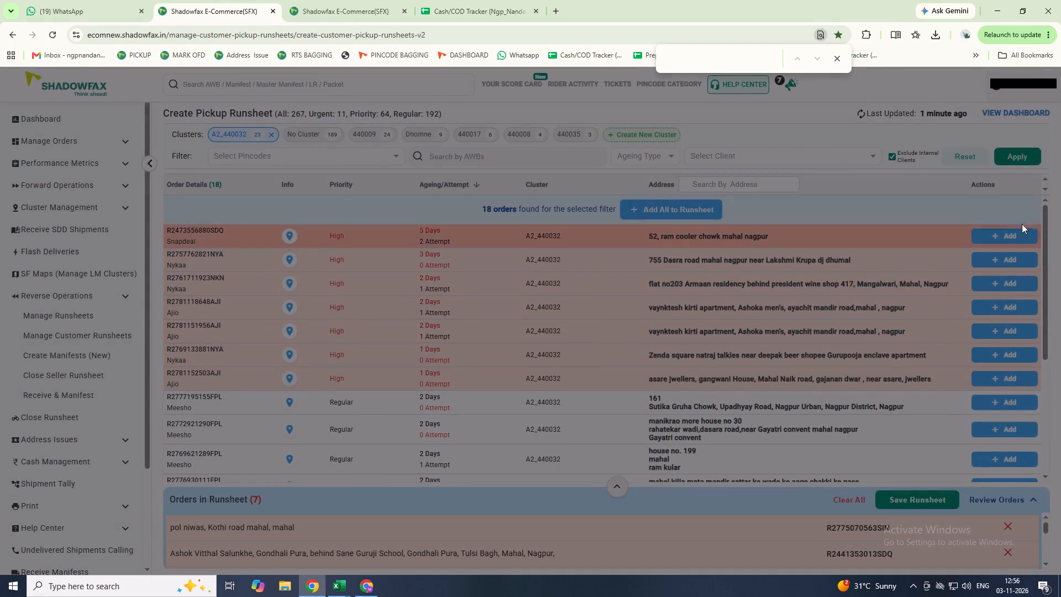
double_click(1009, 236)
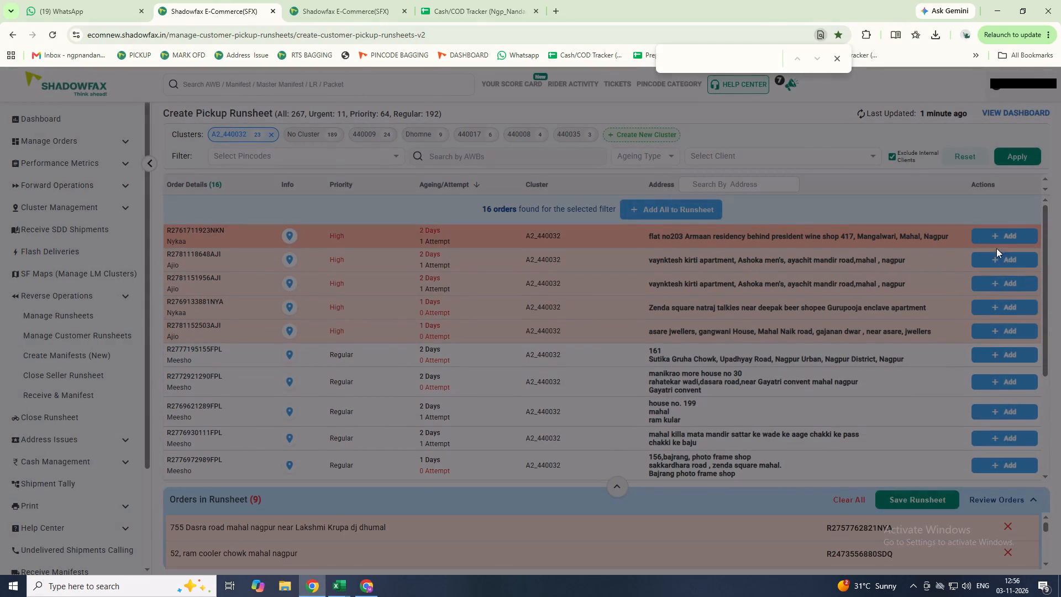
scroll(943, 369, down, 1)
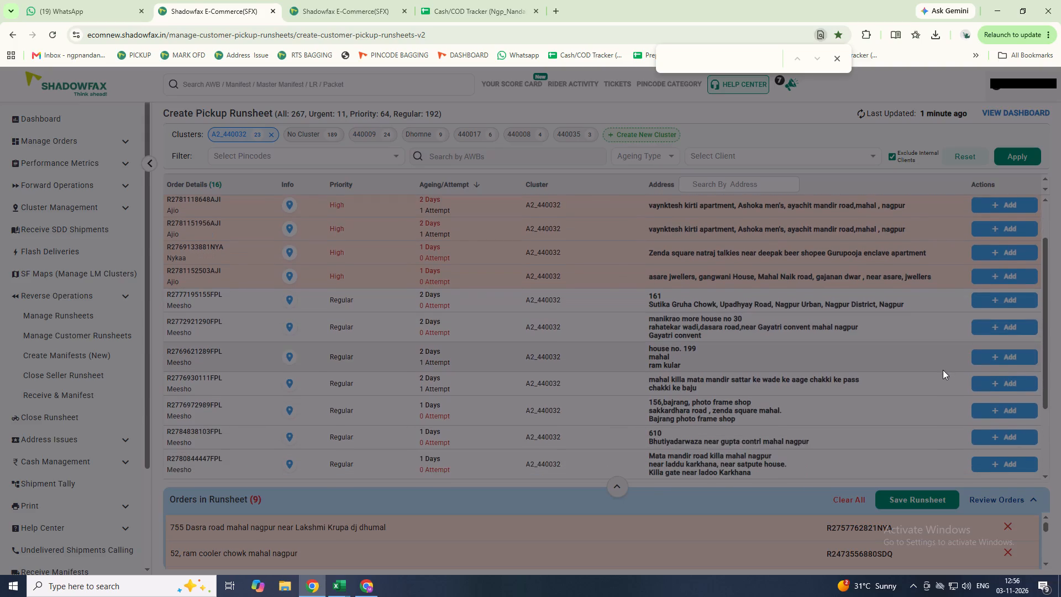
double_click(994, 324)
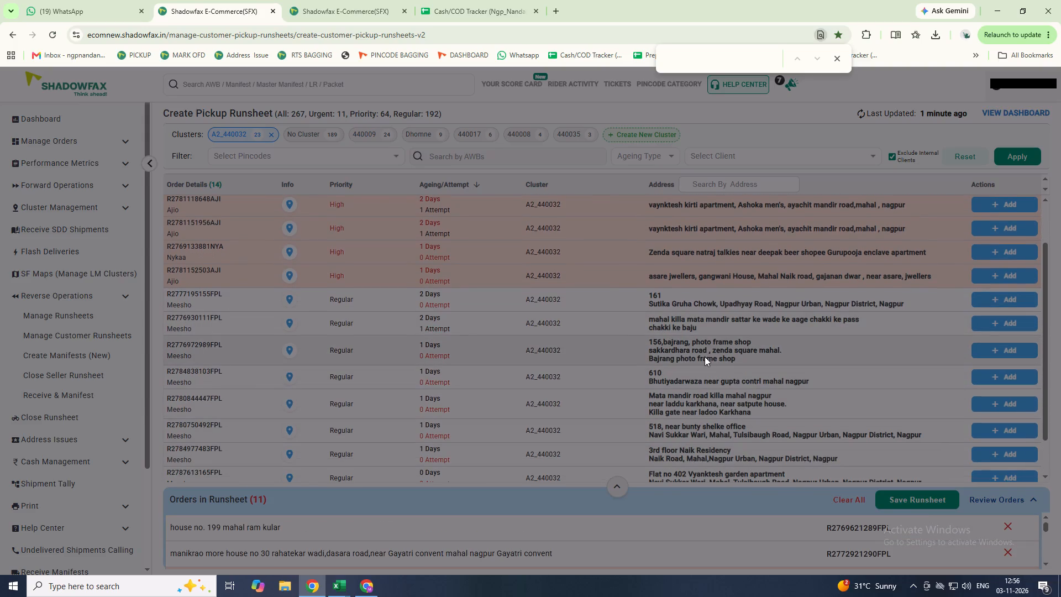
click(986, 320)
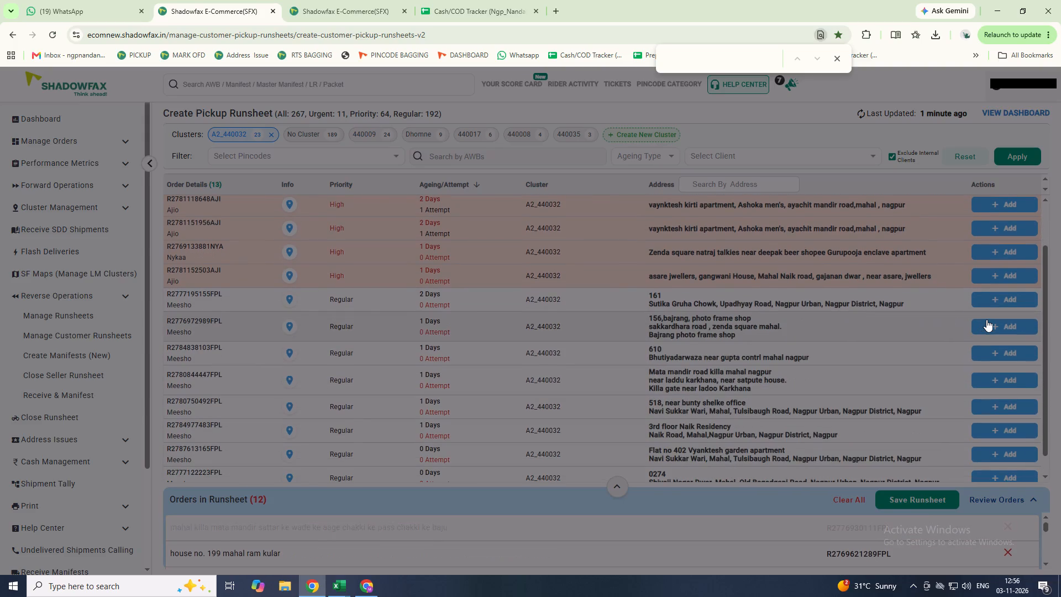
click(286, 300)
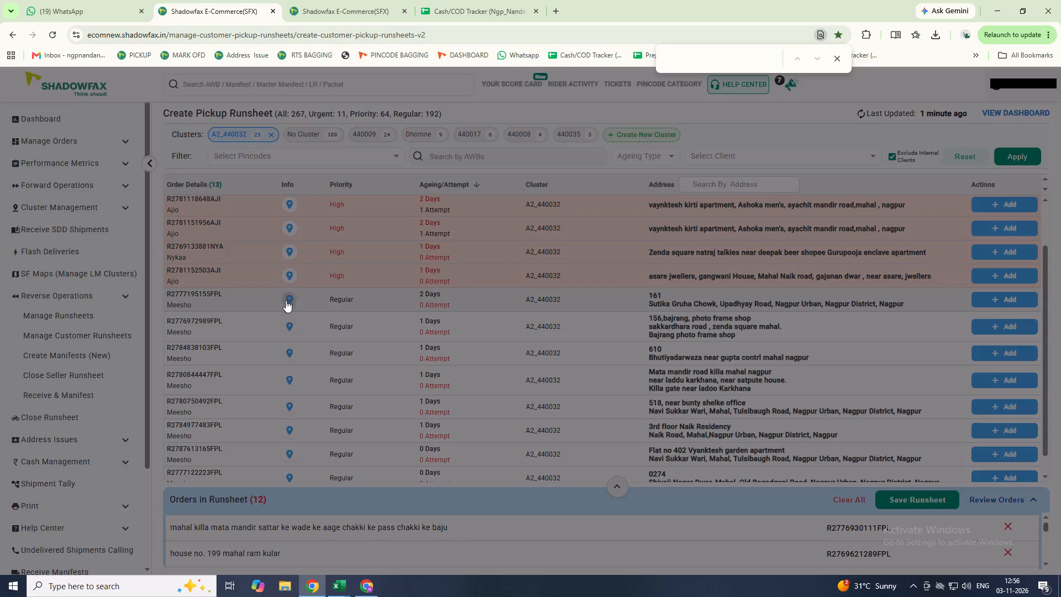
click(763, 274)
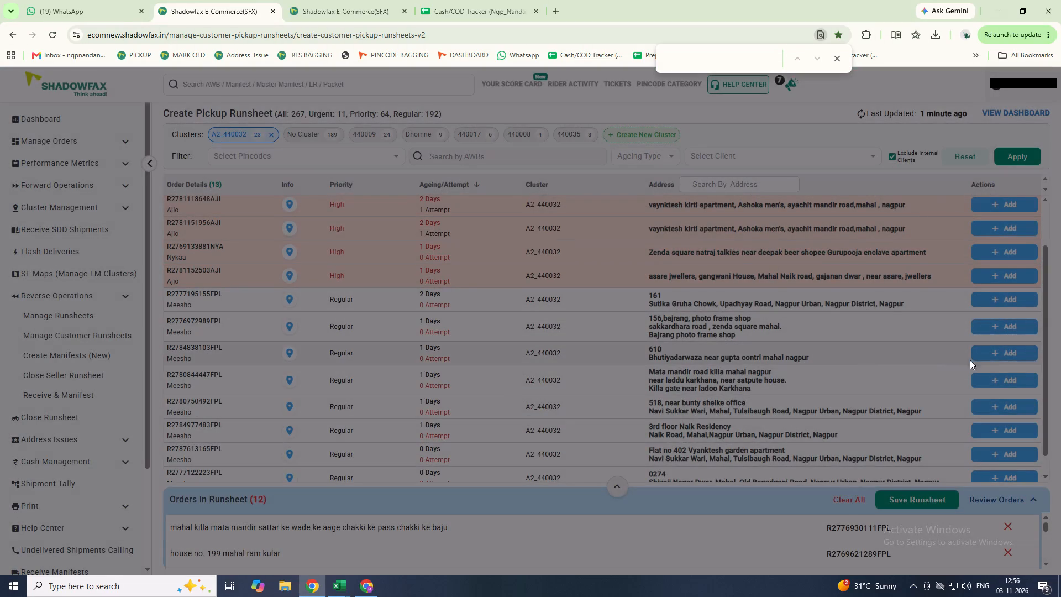
click(1004, 356)
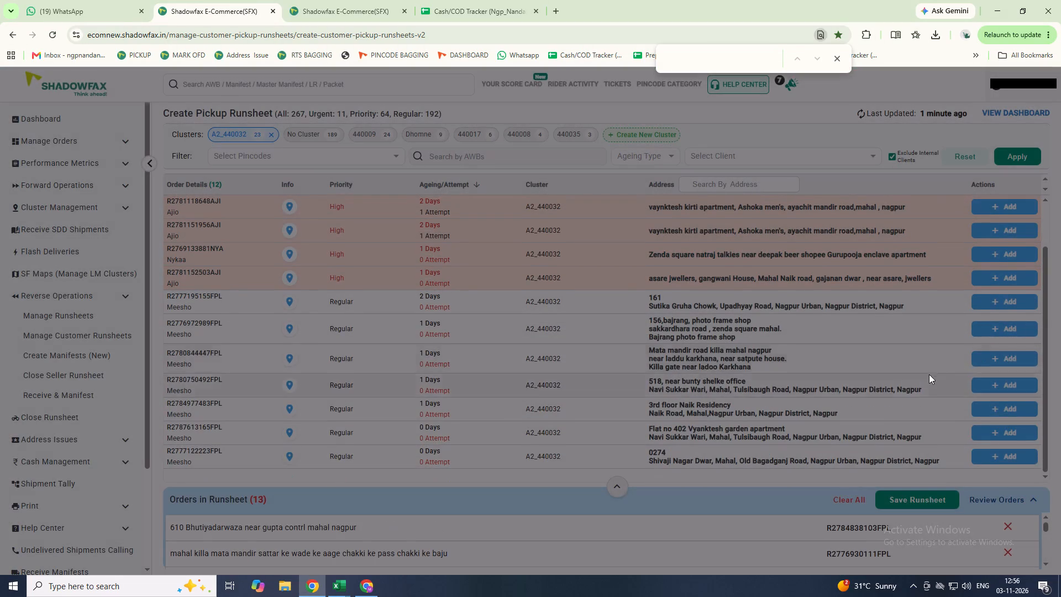
click(993, 385)
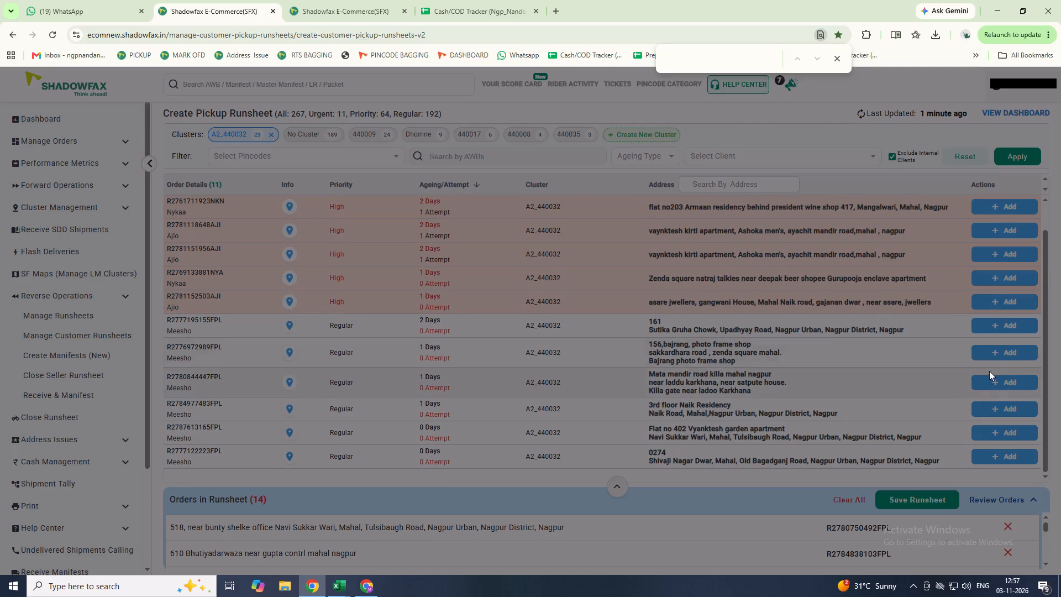
click(992, 352)
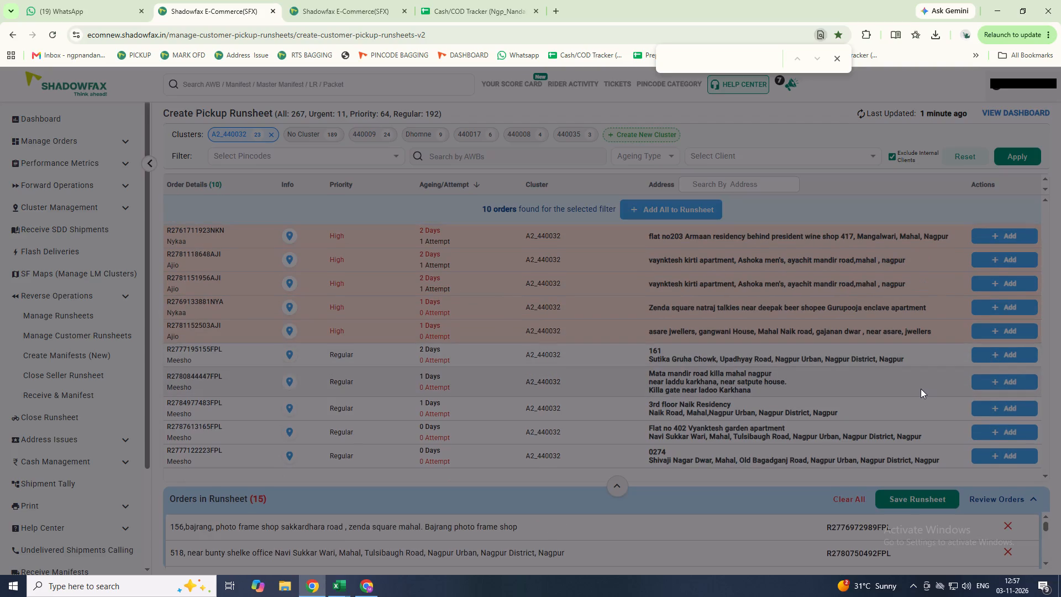
scroll(920, 392, down, 1)
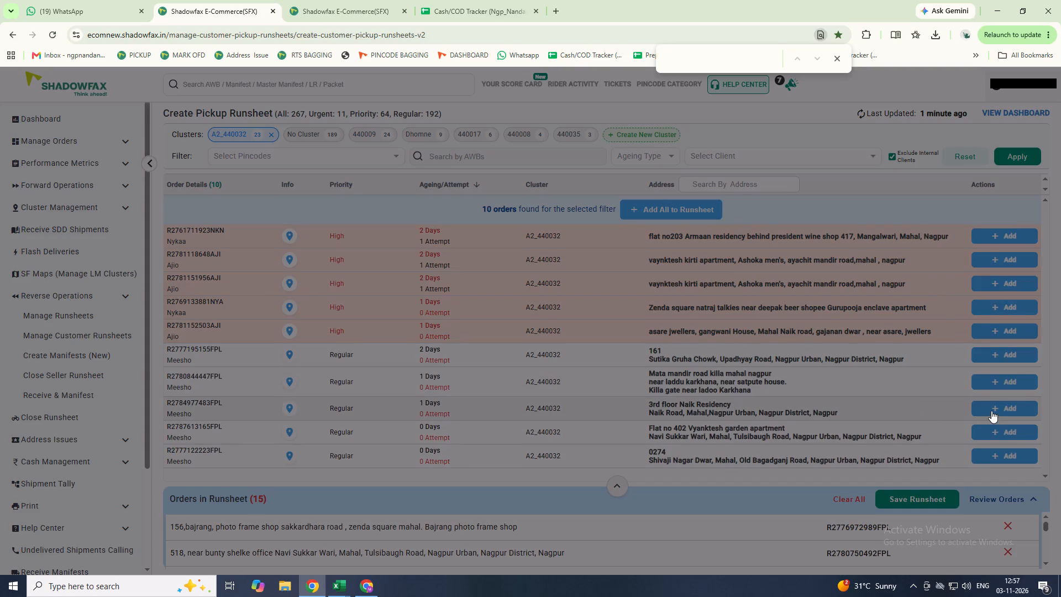
click(993, 408)
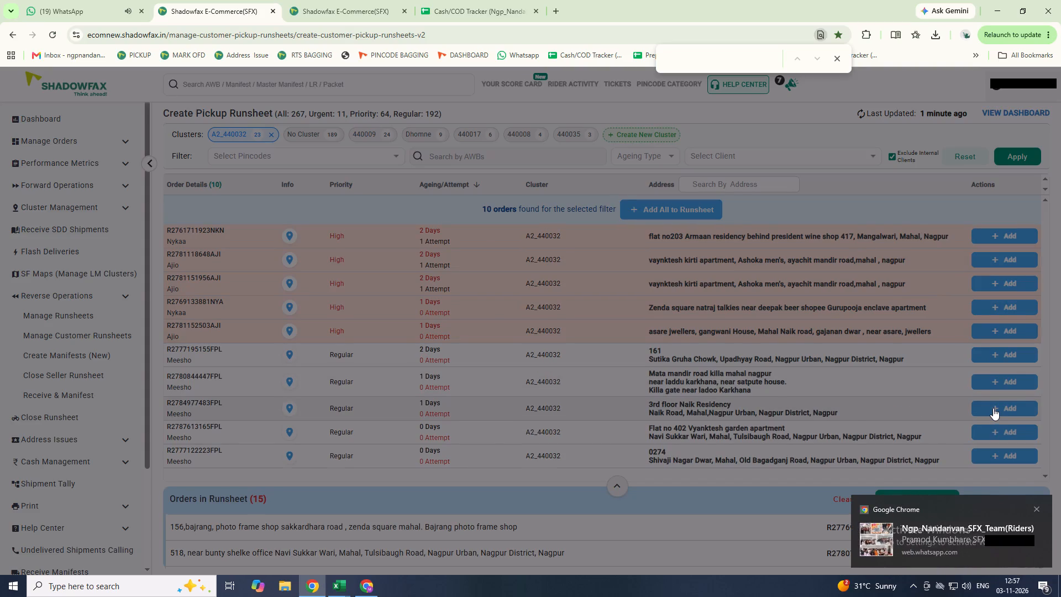
click(993, 408)
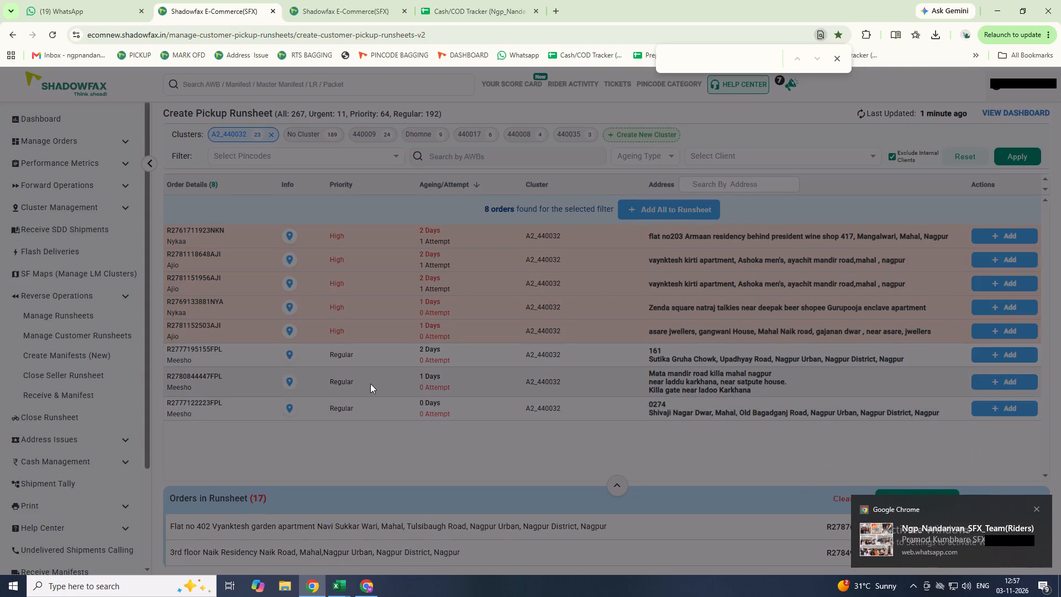
click(298, 380)
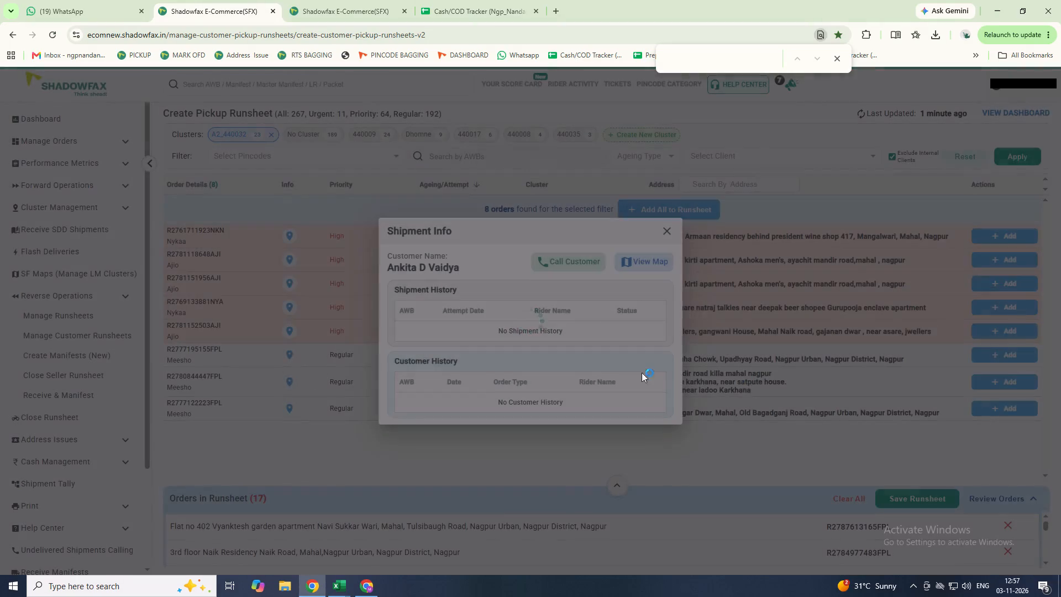
click(753, 384)
click(988, 384)
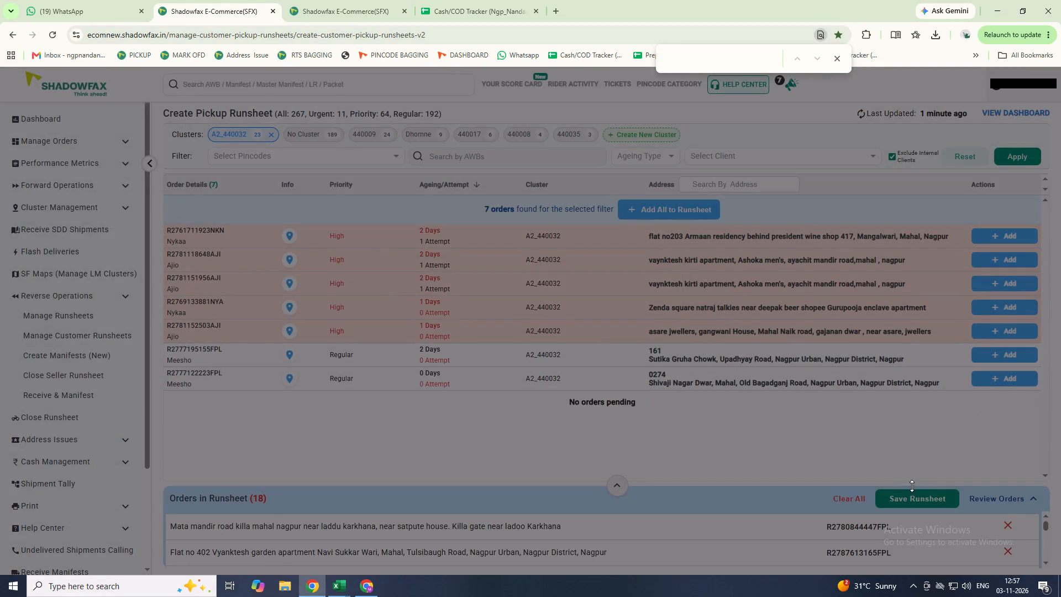
Save the customer pickup runsheet containing the selected A2_440032 cluster orders.
click(912, 486)
click(914, 513)
click(916, 496)
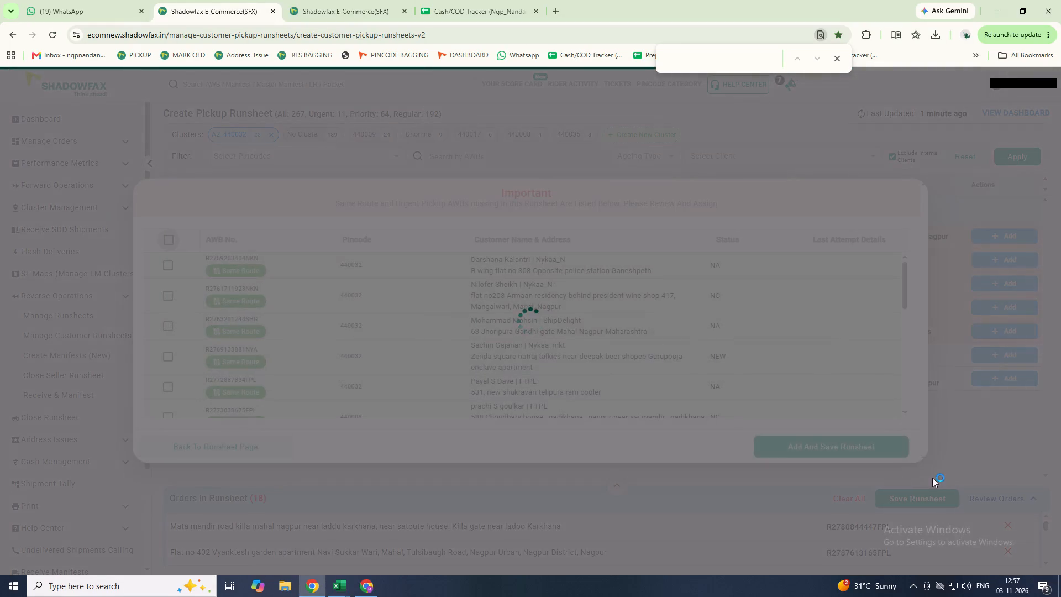
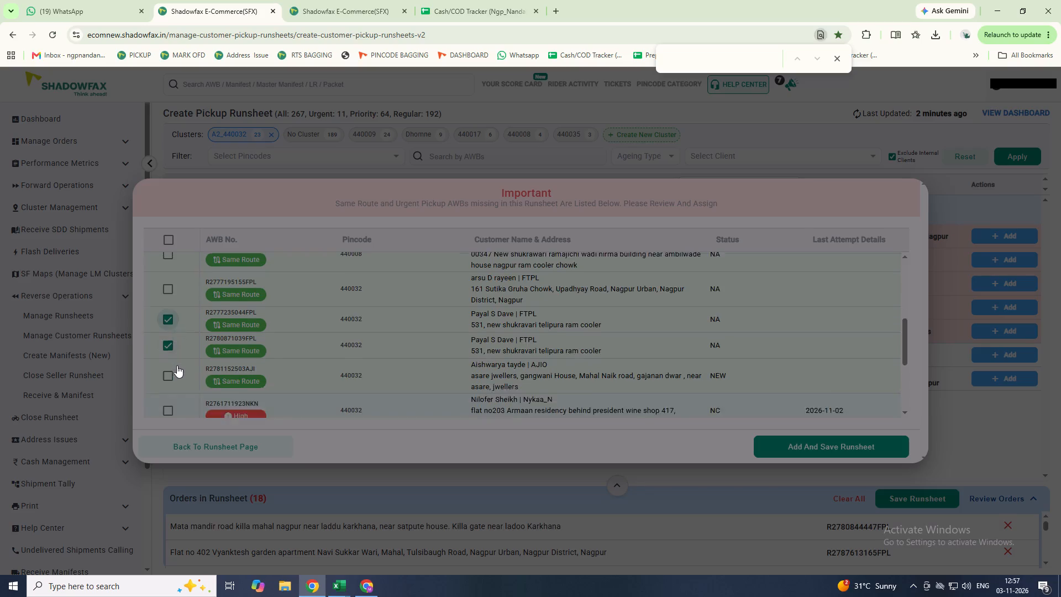
scroll(177, 365, up, 1)
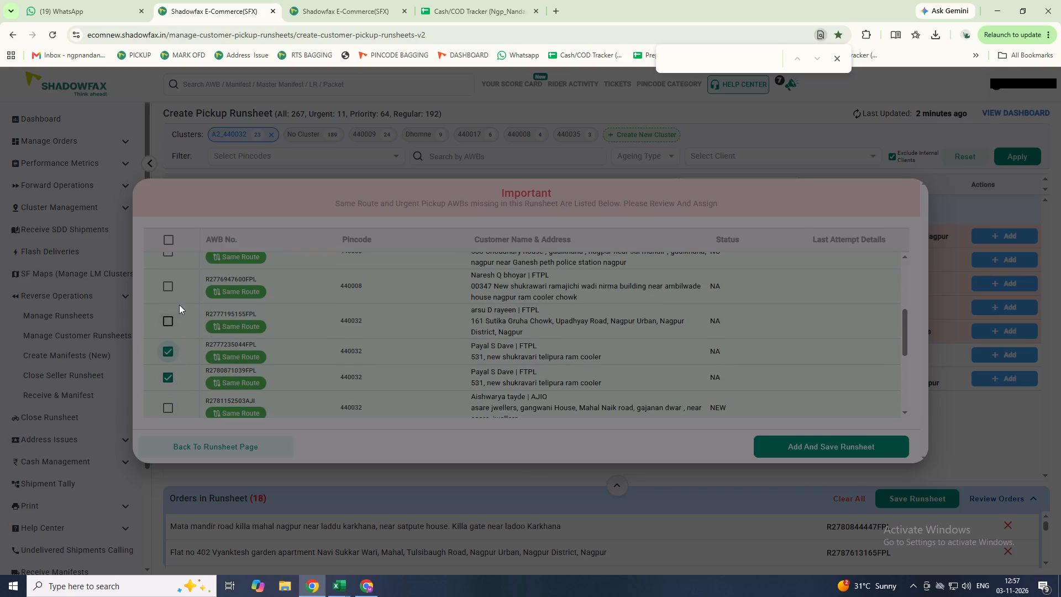
click(176, 285)
scroll(204, 318, up, 1)
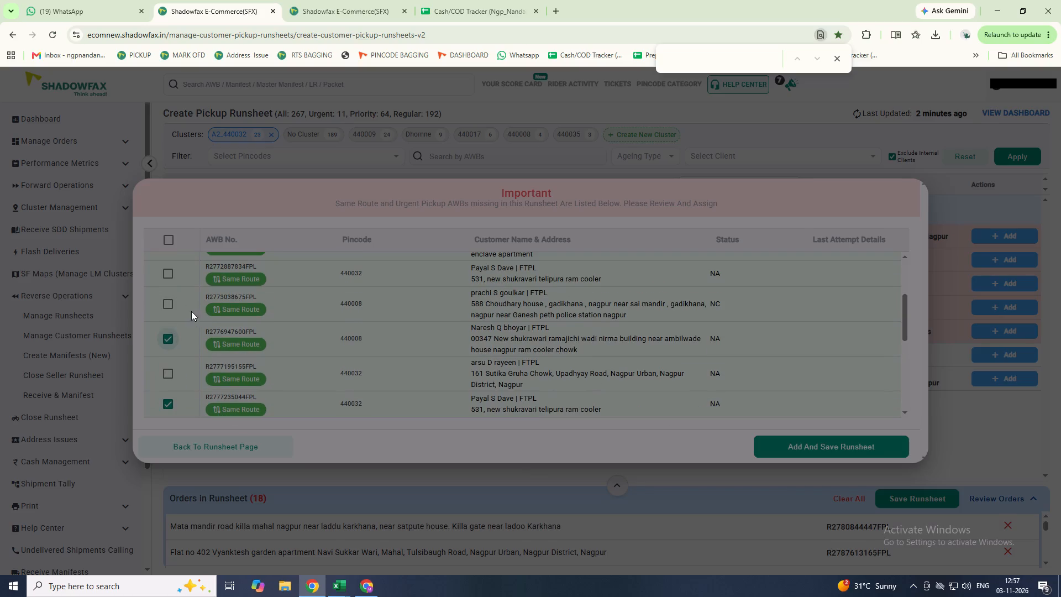
click(183, 309)
click(178, 307)
click(172, 286)
scroll(185, 303, up, 1)
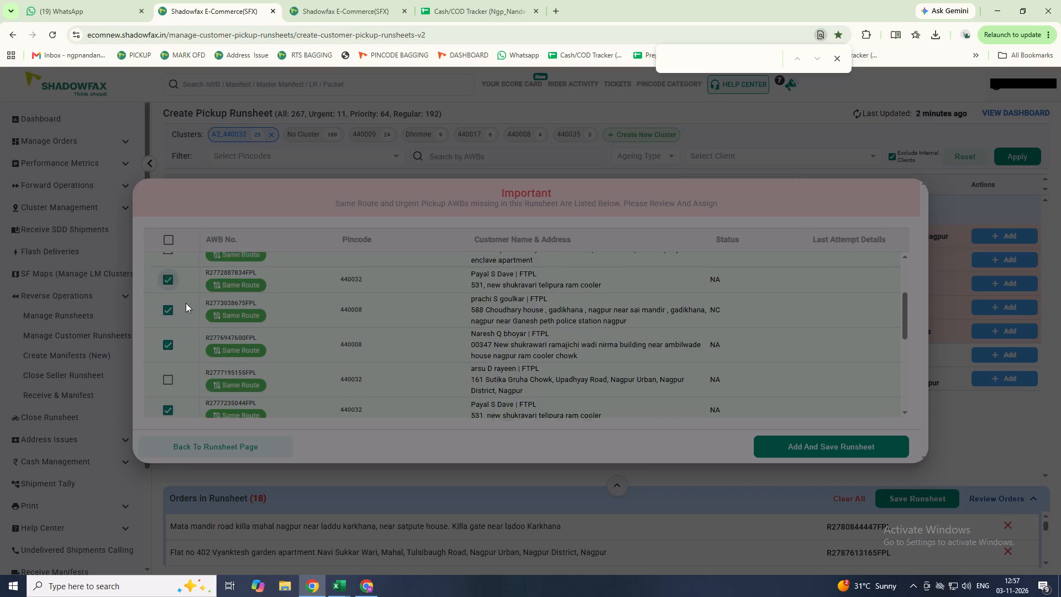
scroll(174, 302, up, 1)
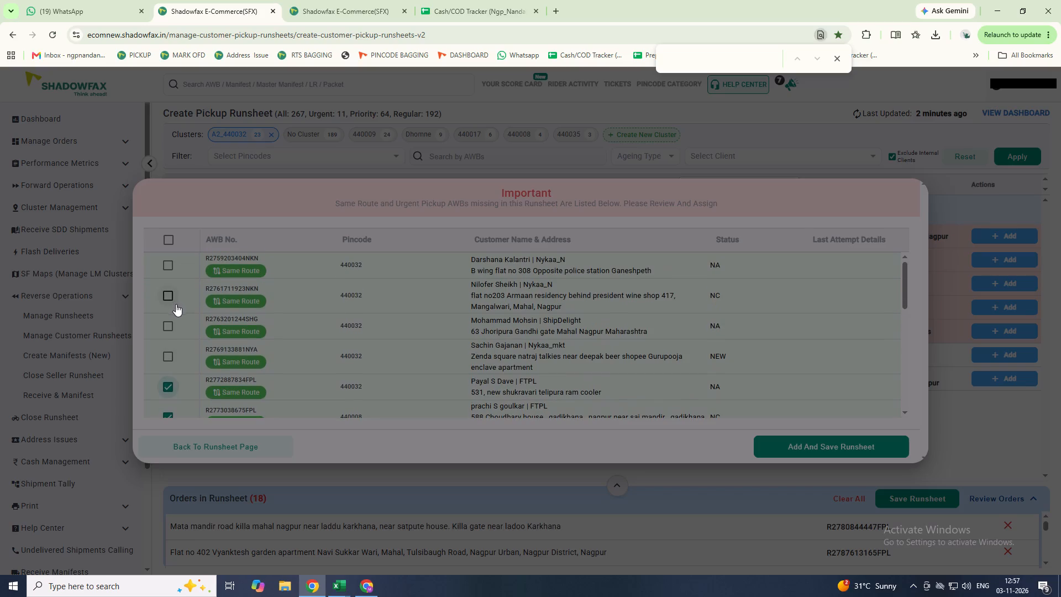
scroll(169, 324, up, 1)
scroll(357, 282, up, 1)
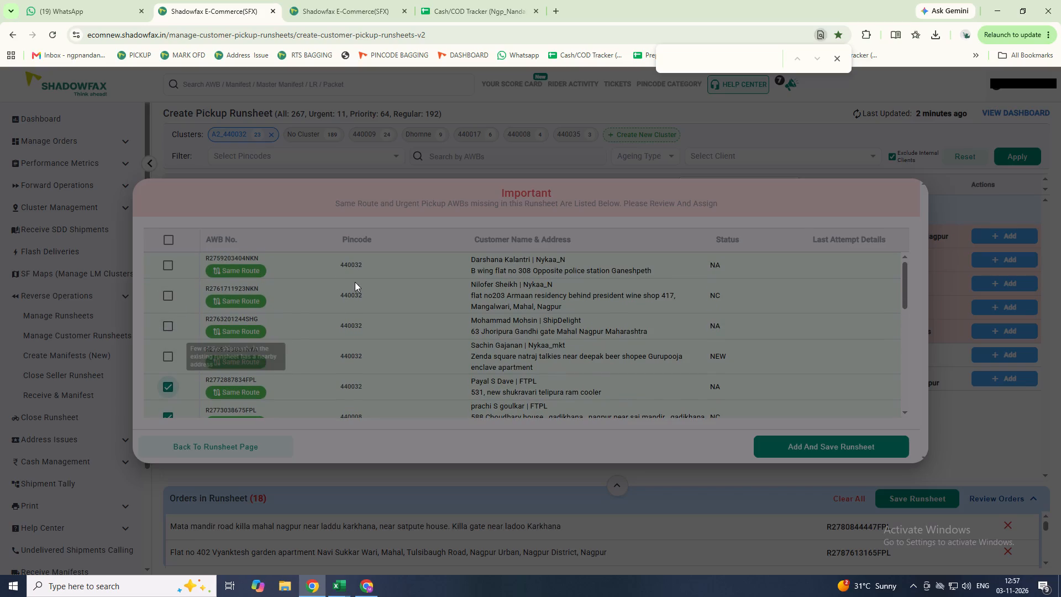
click(176, 269)
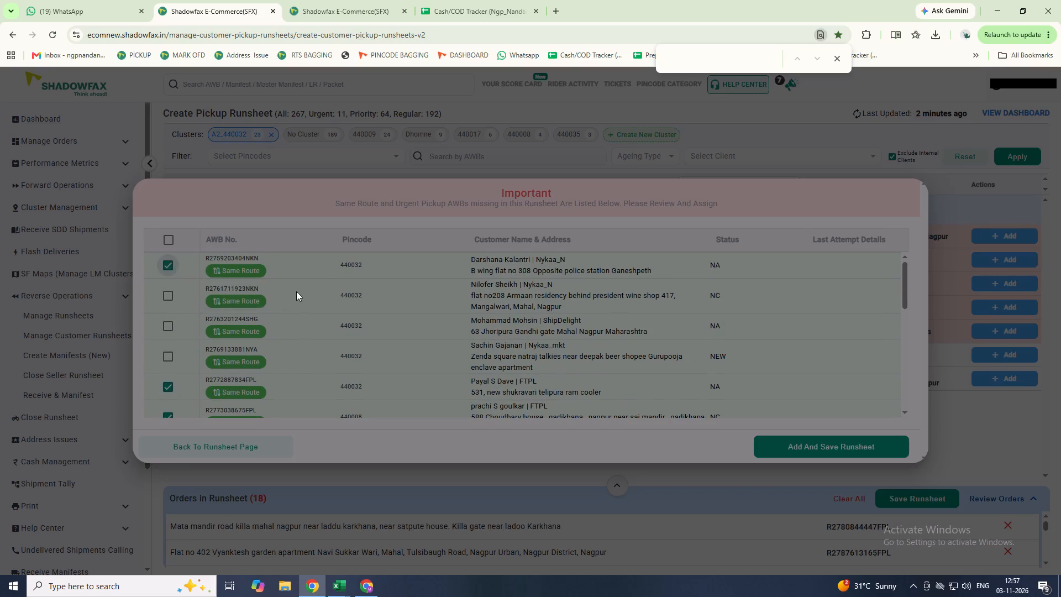
click(862, 447)
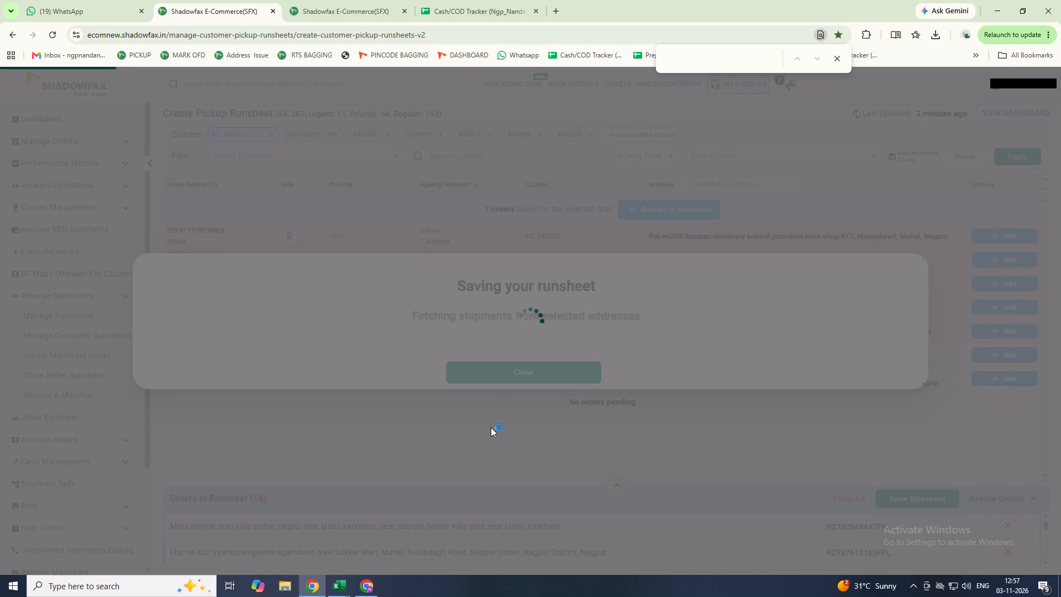
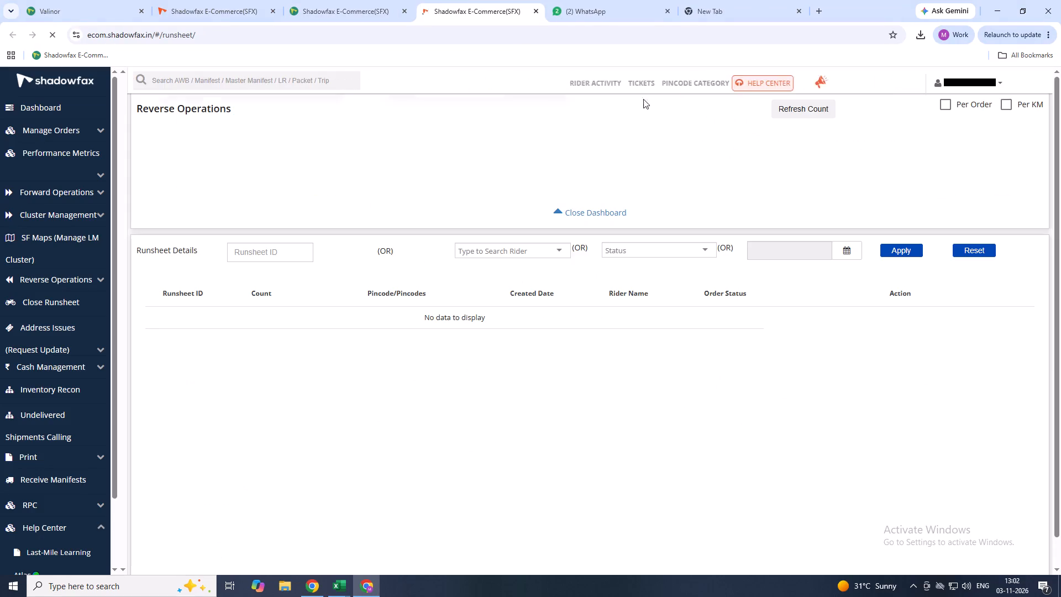
In the seller runsheets browser tab, create a seller pickup runsheet from the Regular-slot orders of sort code 0032.
click(475, 145)
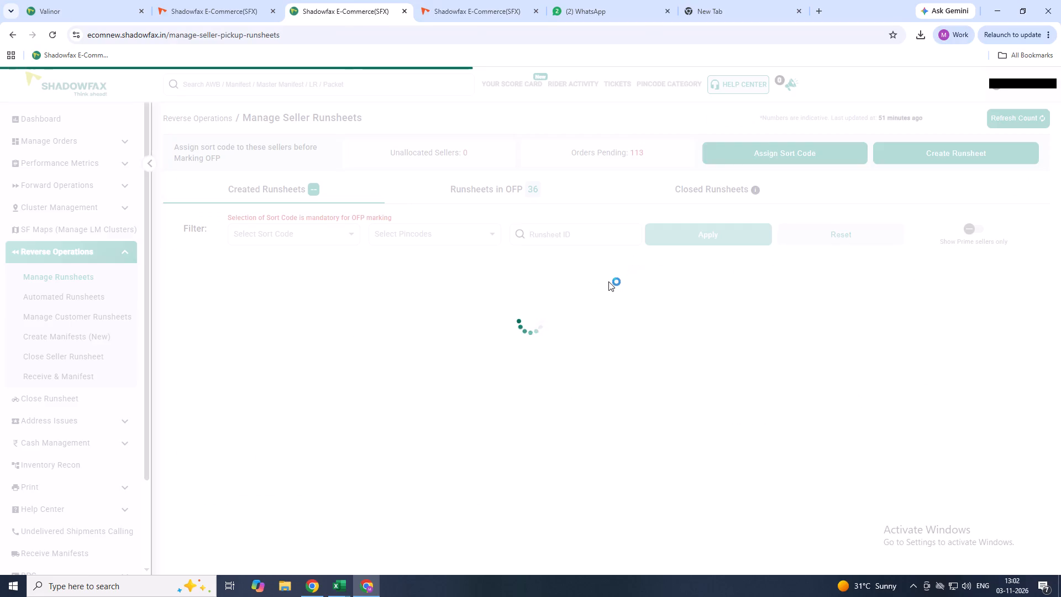
click(902, 150)
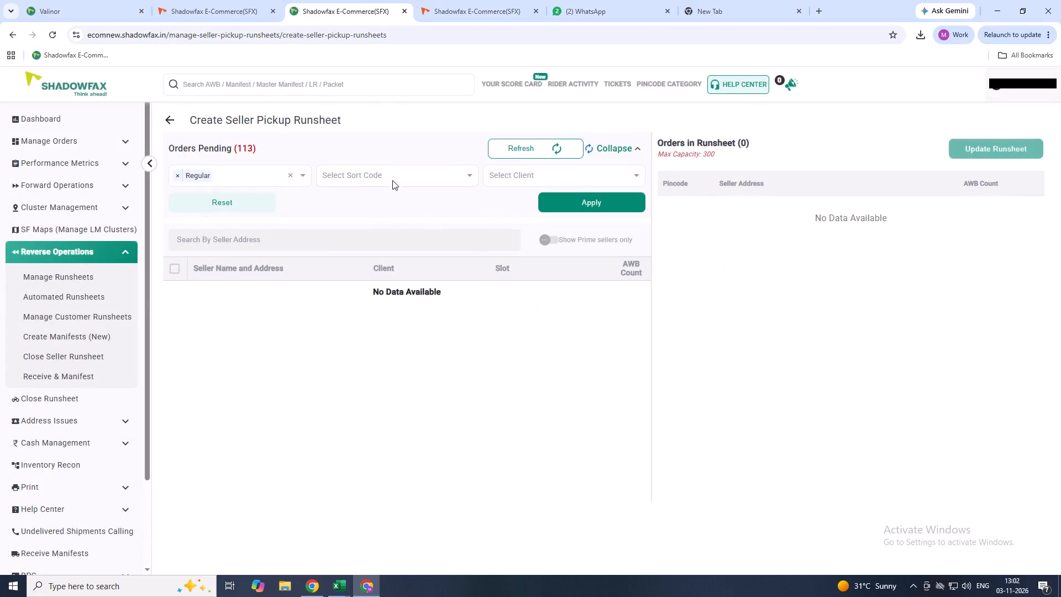
click(392, 179)
click(389, 234)
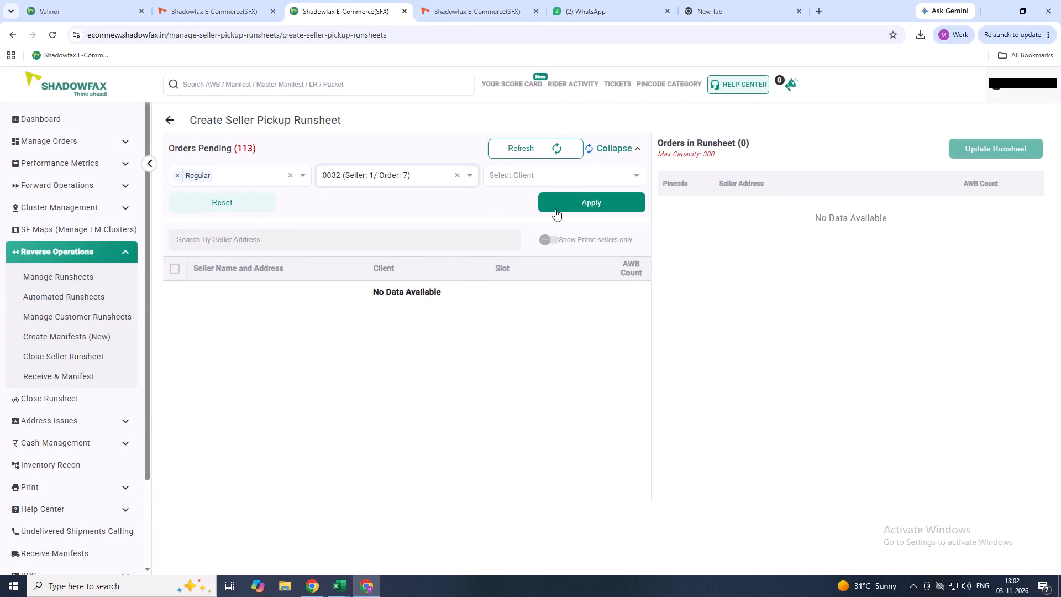
click(555, 209)
click(604, 282)
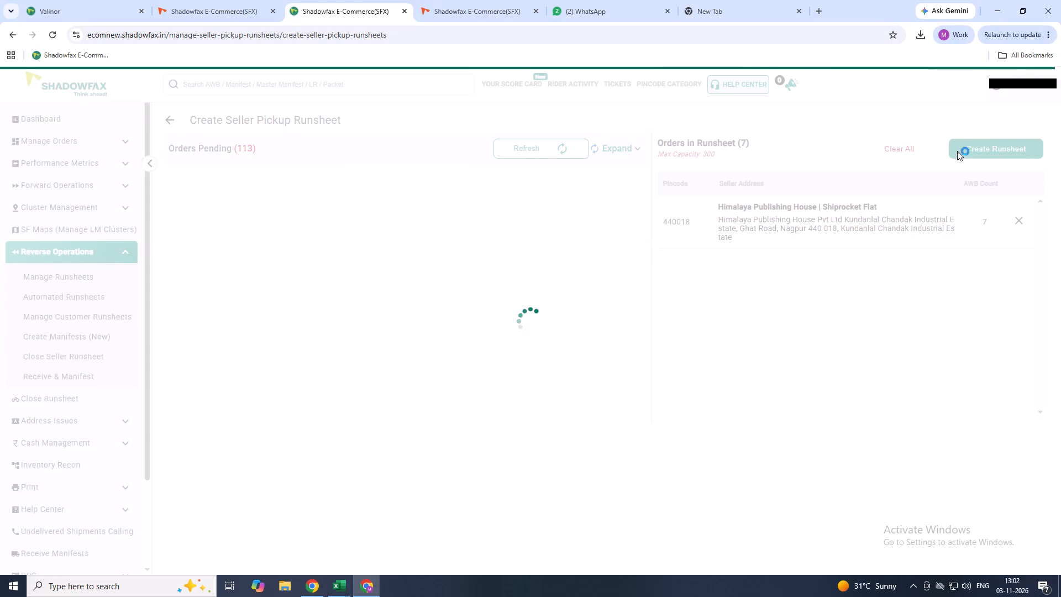
click(977, 146)
click(978, 148)
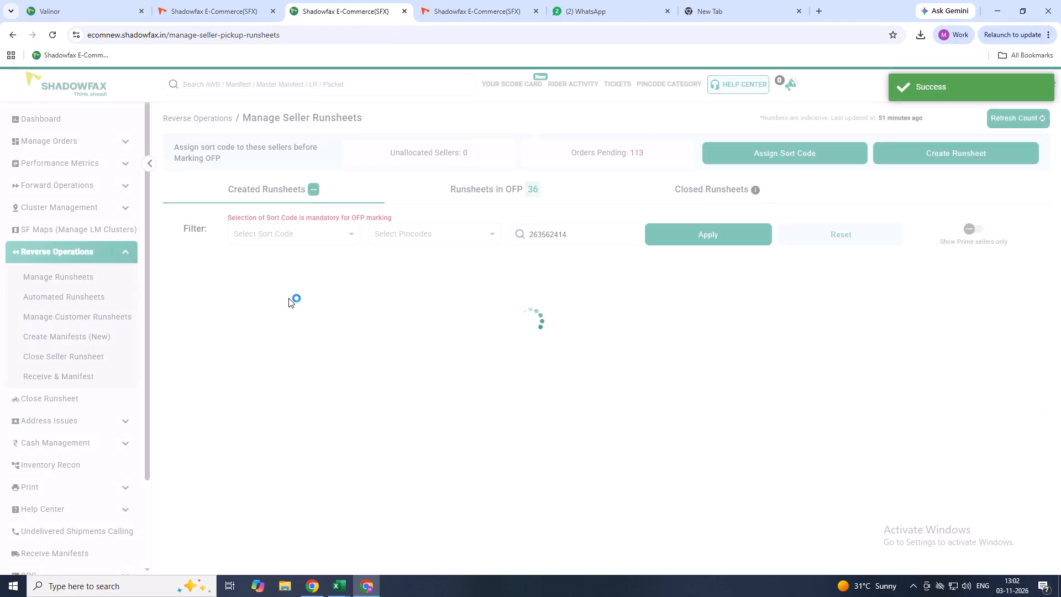
Select the new runsheet under sort code 0032, assign the fourth listed rider and mark it OFP.
click(177, 271)
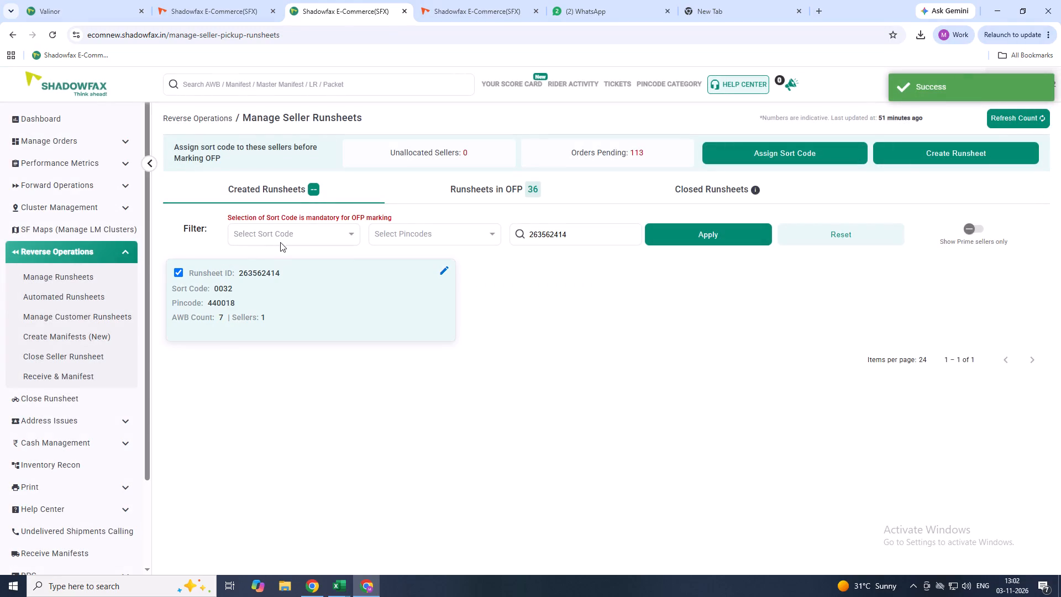
click(342, 237)
click(261, 313)
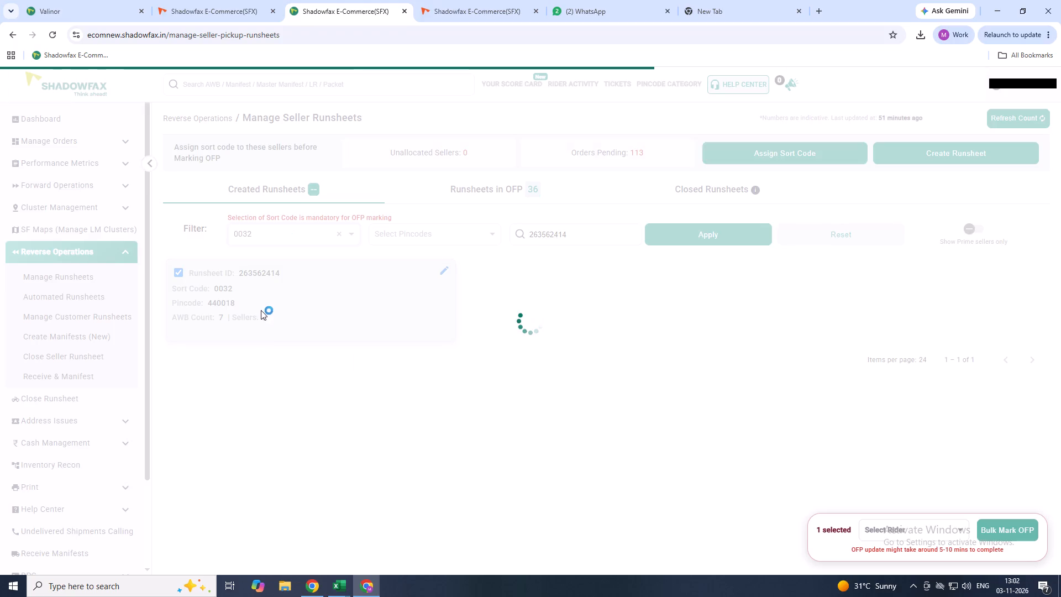
click(898, 537)
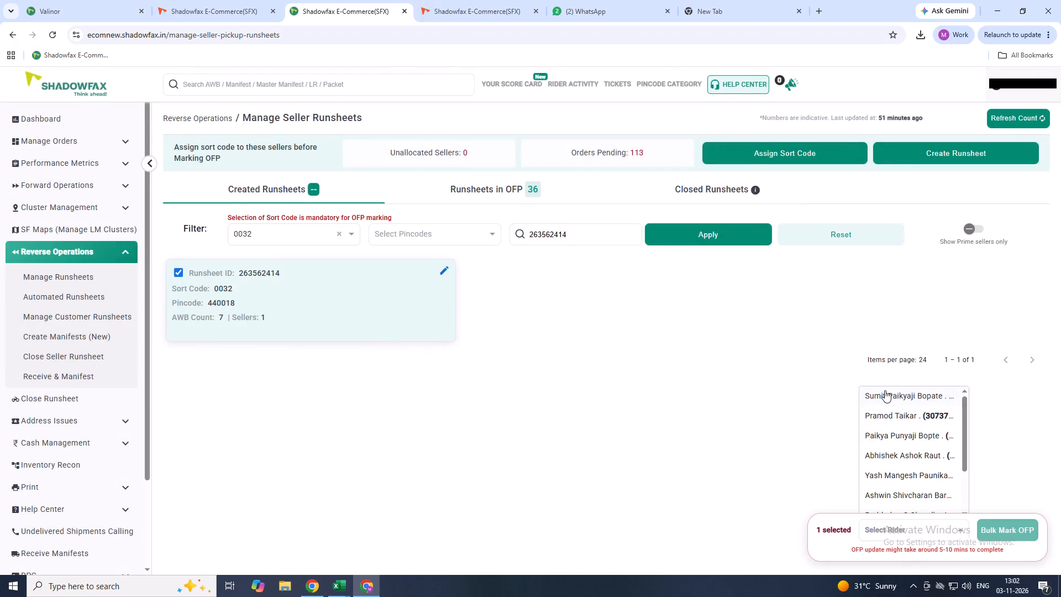
click(896, 454)
click(1014, 525)
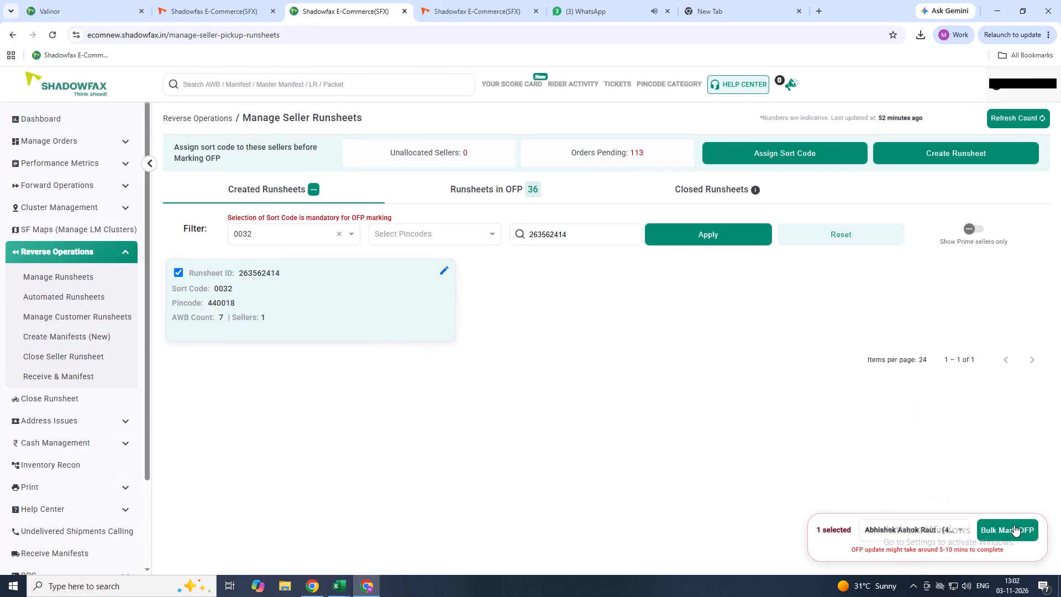
click(522, 383)
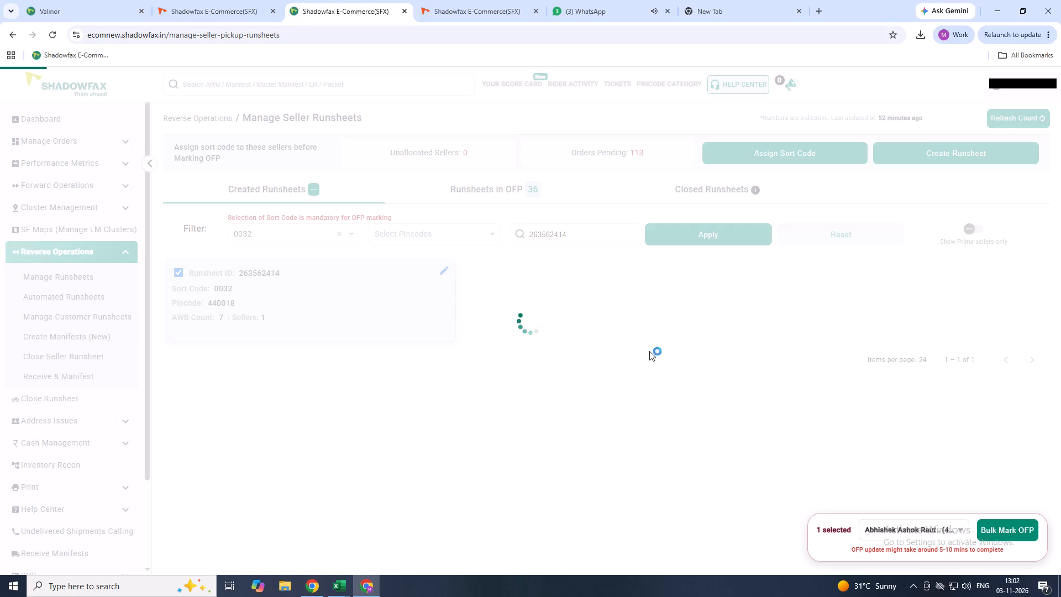
Create a seller pickup runsheet from the Regular-slot orders of sort code 0017.
click(948, 150)
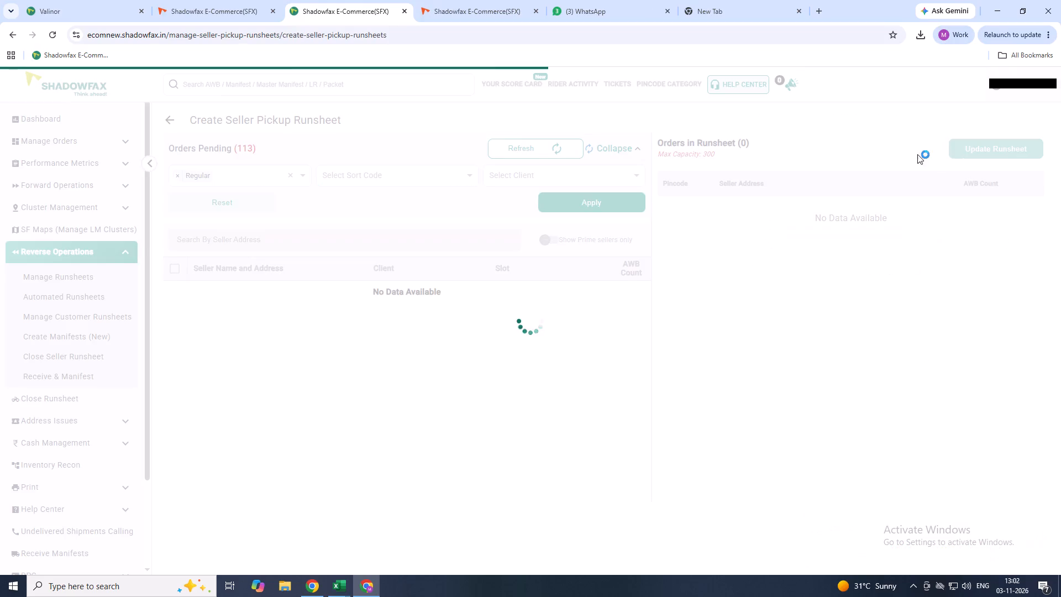
click(401, 177)
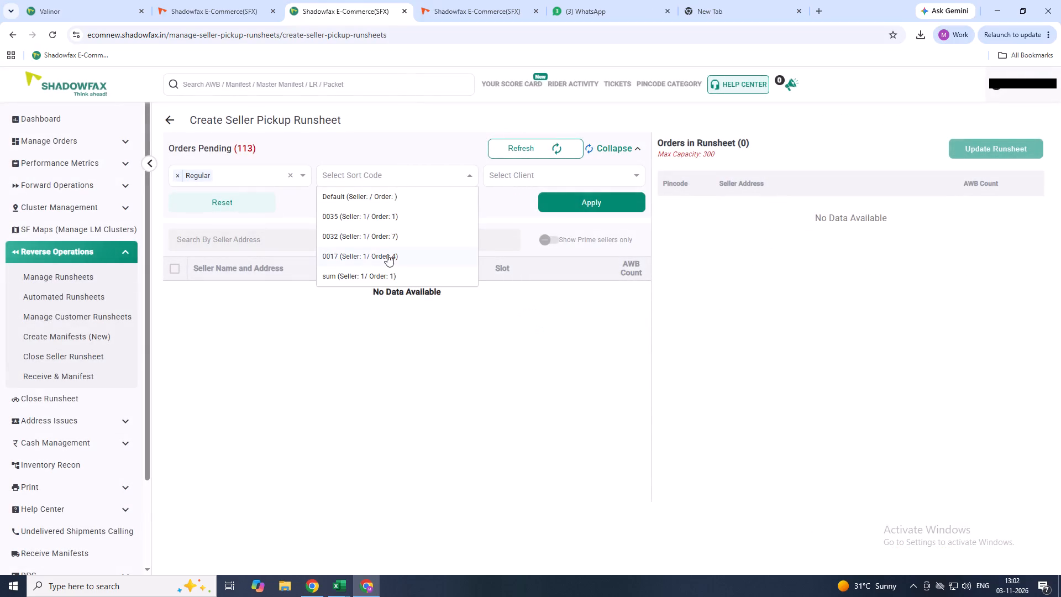
click(386, 255)
click(565, 203)
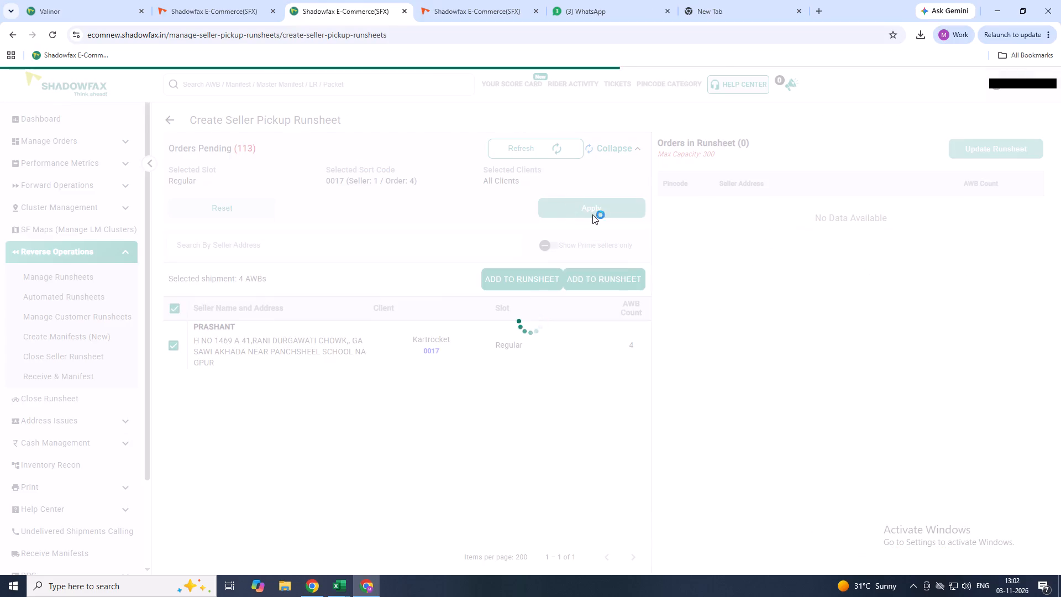
click(600, 279)
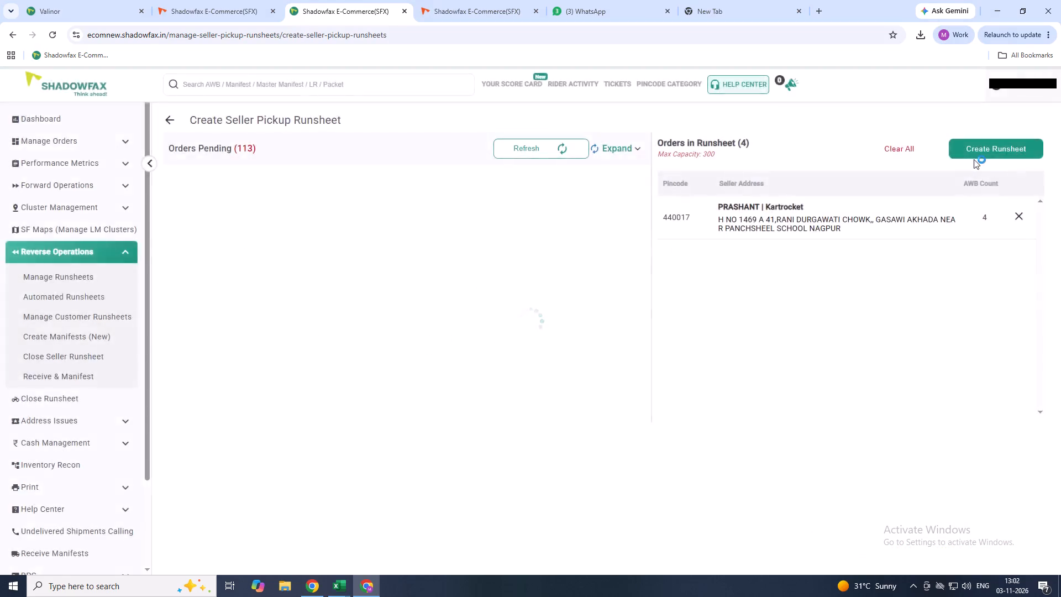
click(987, 156)
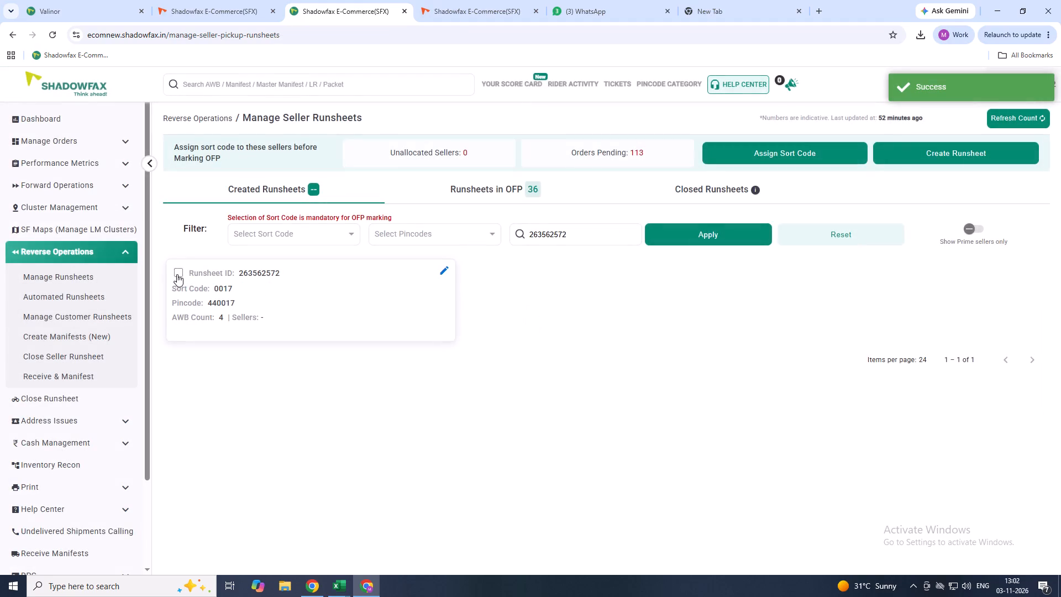
Select the new runsheet under sort code 0017, assign the sixth listed rider and mark it OFP.
click(177, 274)
click(246, 243)
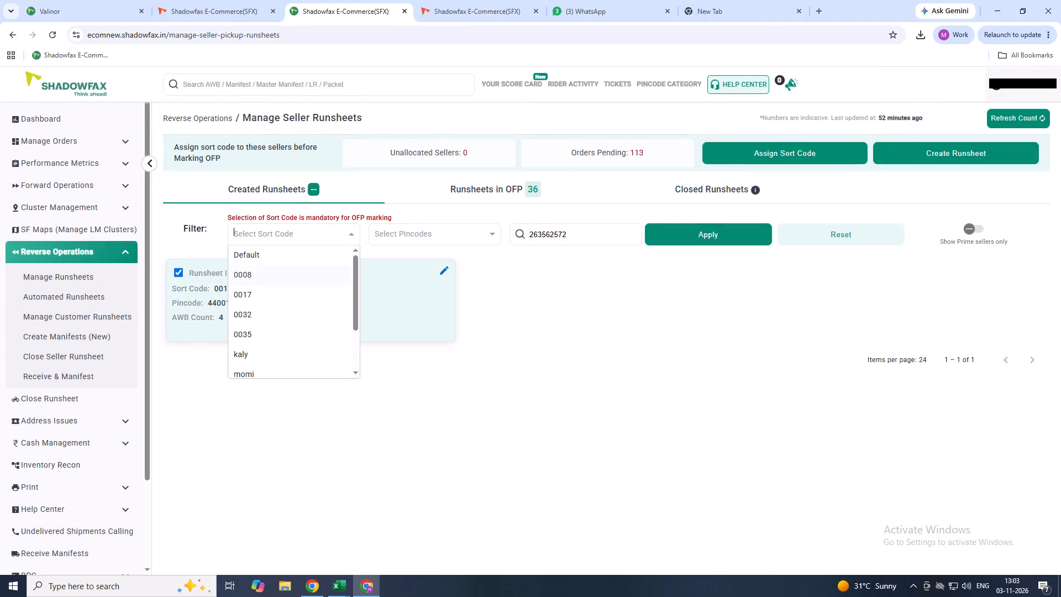
click(246, 289)
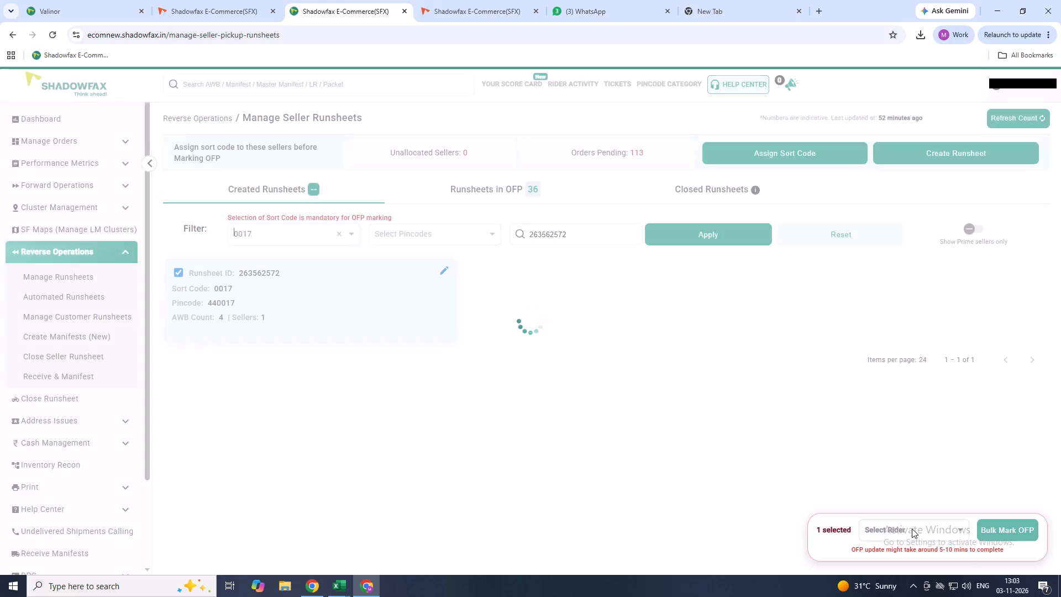
click(910, 528)
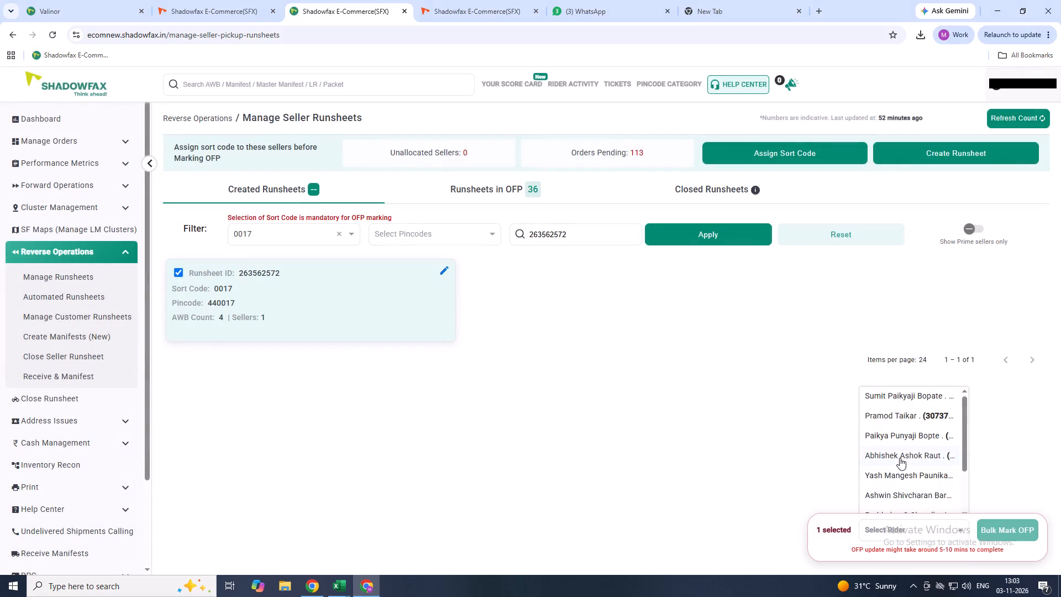
click(904, 496)
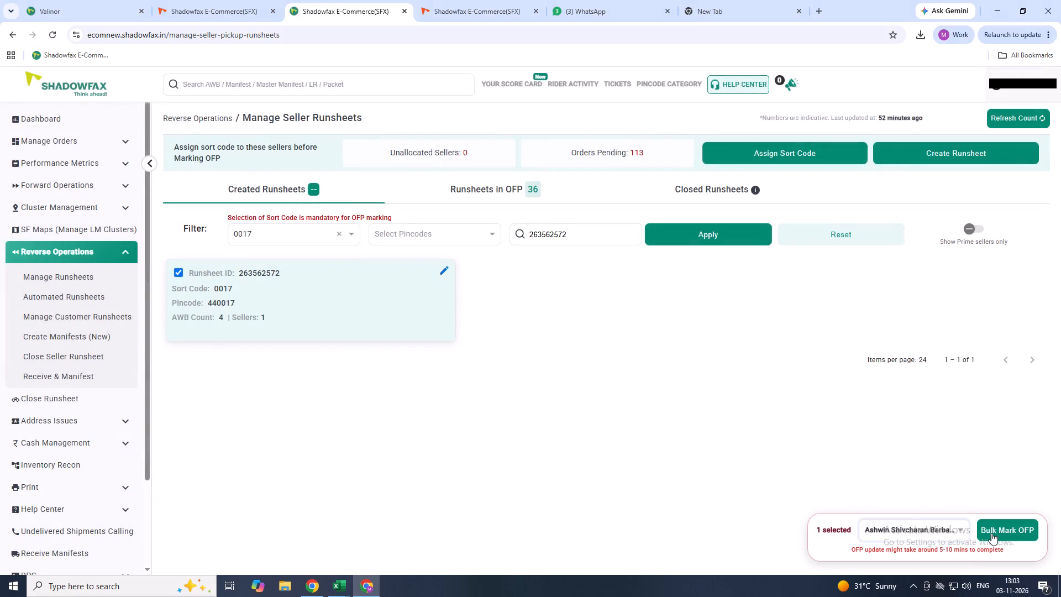
click(990, 530)
double_click(550, 392)
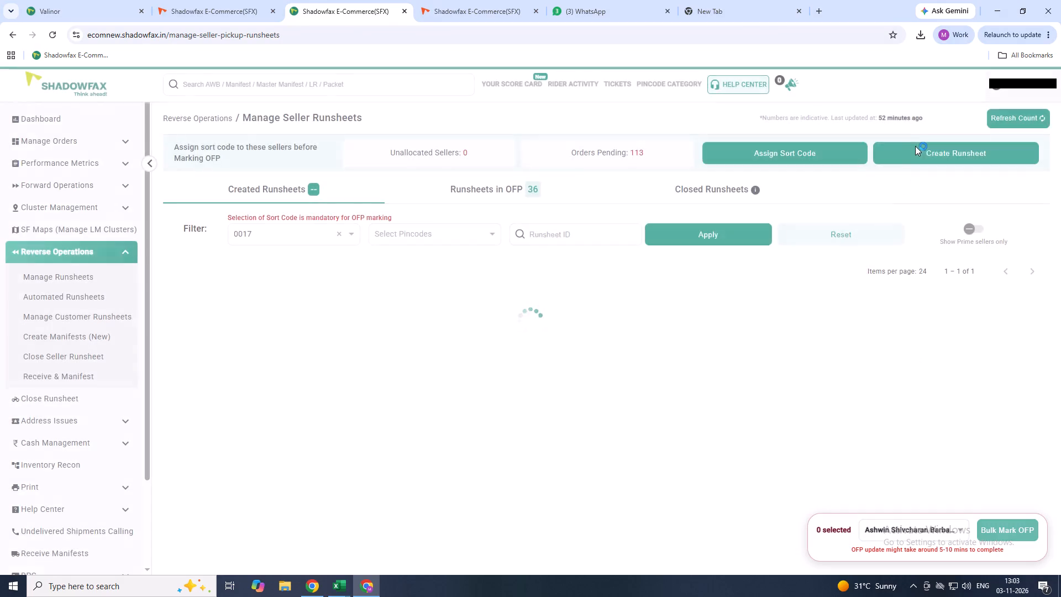
Create a seller pickup runsheet from the Regular-slot orders of sort code sum.
click(920, 154)
click(429, 180)
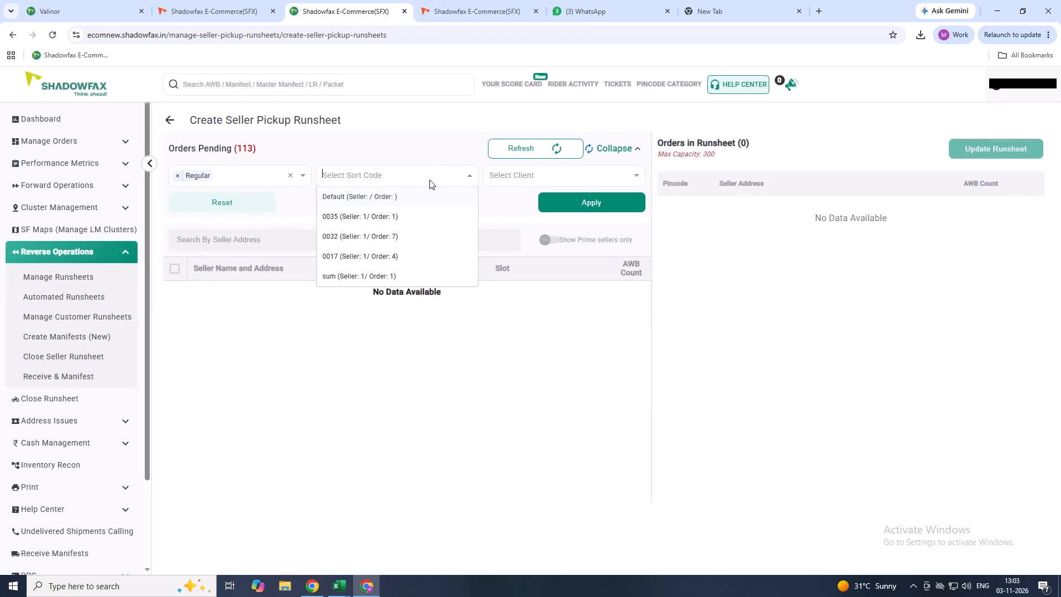
click(376, 276)
click(577, 202)
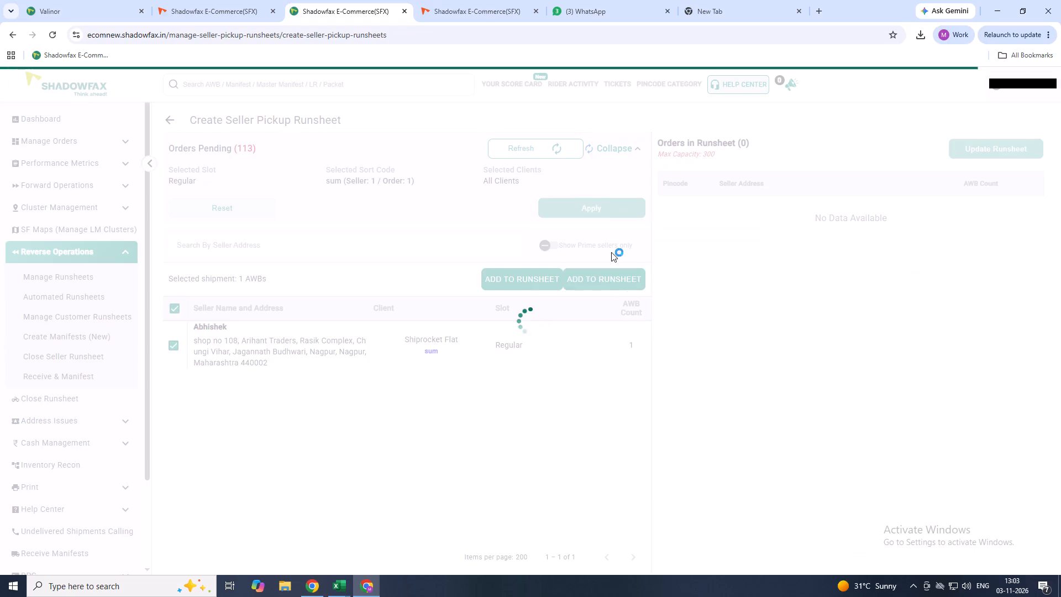
click(603, 273)
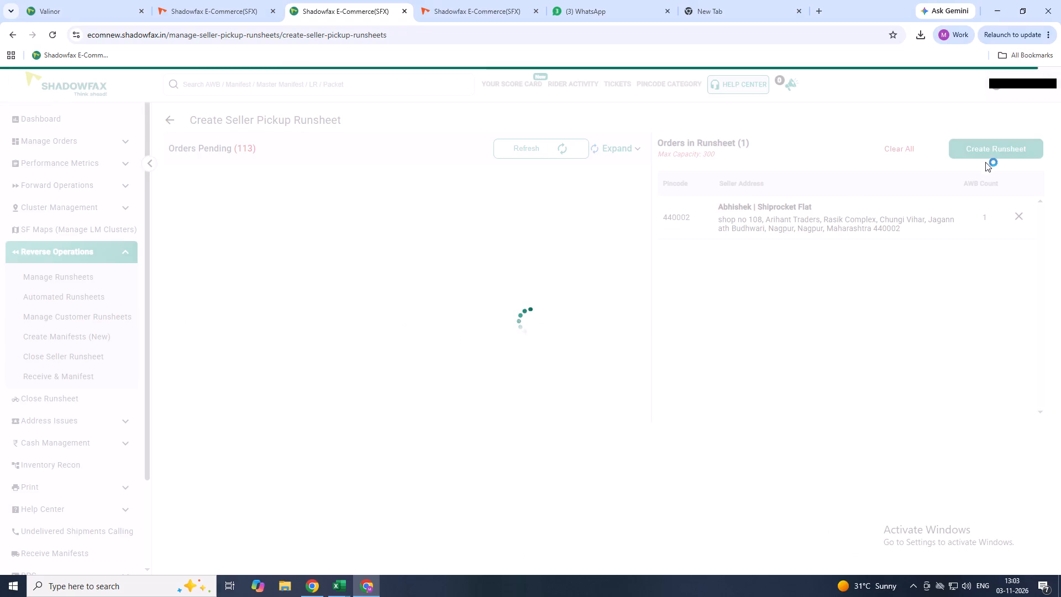
click(985, 150)
click(985, 151)
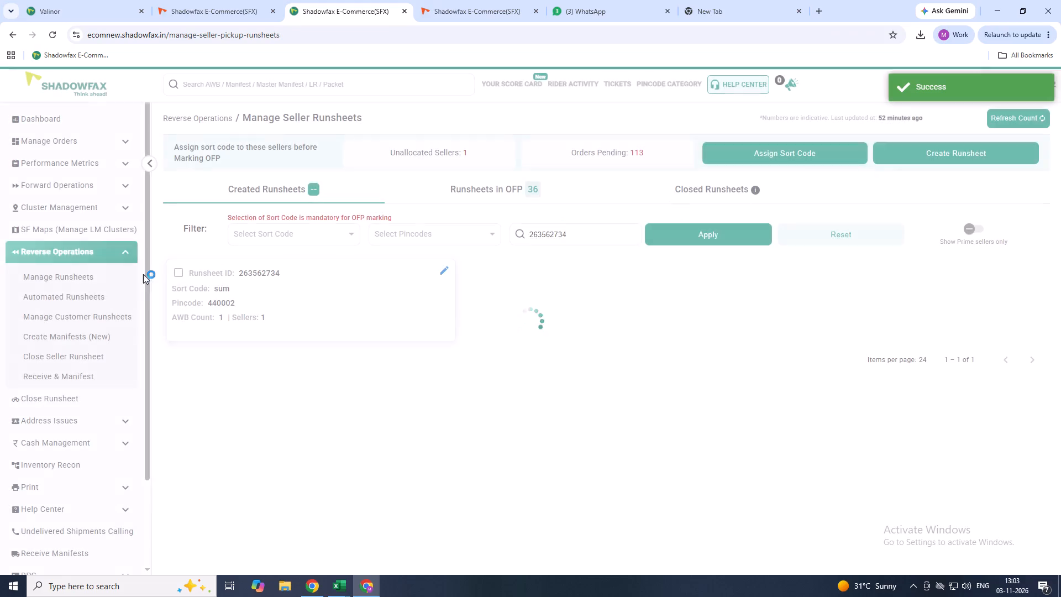
Select the new runsheet under sort code sum, assign the first listed rider and mark it OFP.
click(182, 270)
click(282, 232)
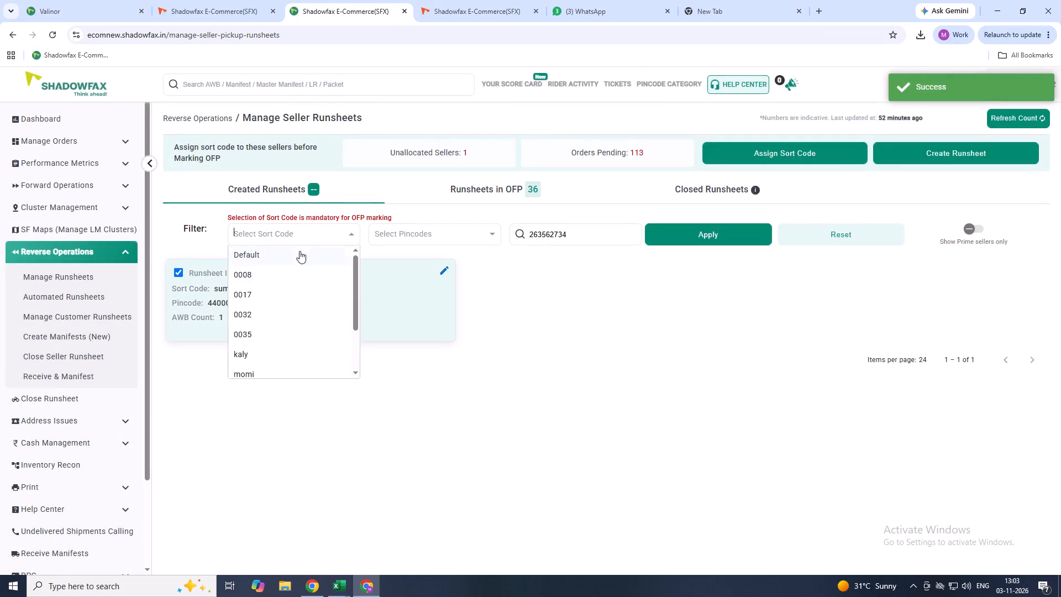
scroll(289, 306, down, 4)
click(263, 349)
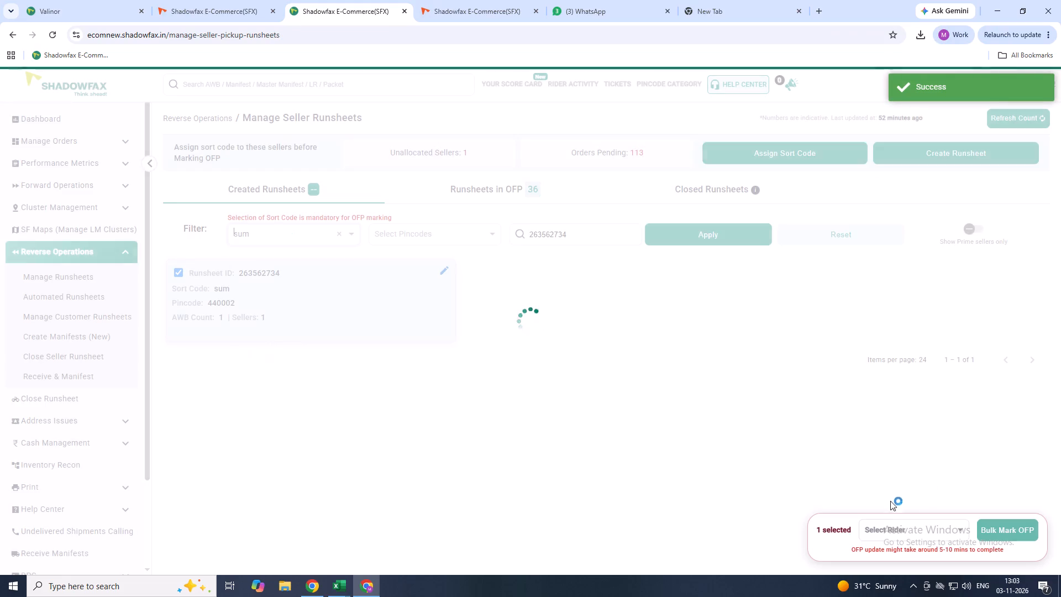
click(891, 528)
click(885, 393)
click(1002, 530)
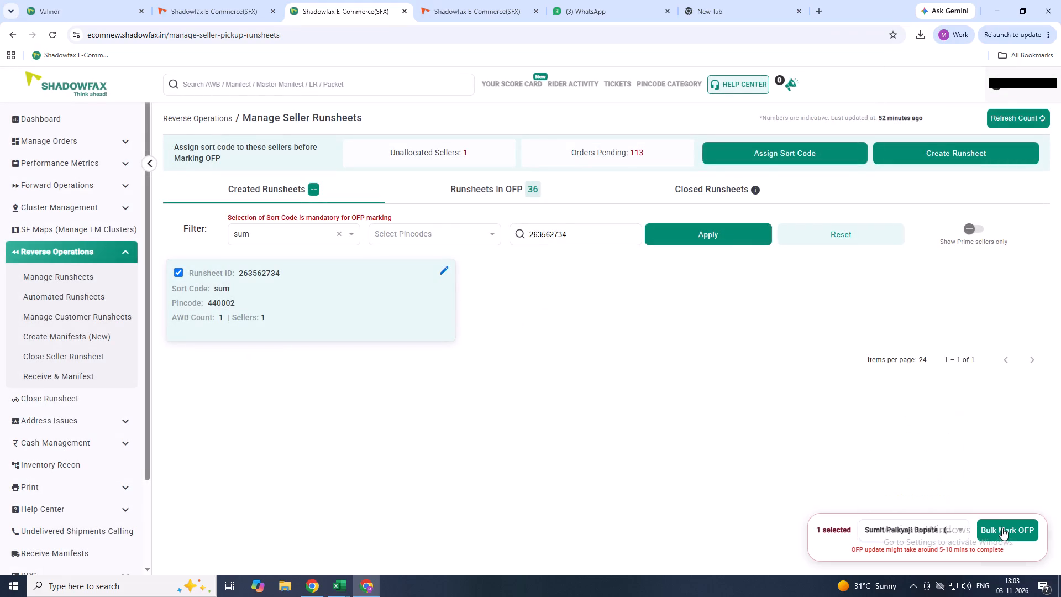
click(522, 392)
Create a seller pickup runsheet from the Regular-slot orders of sort code 0035.
click(916, 150)
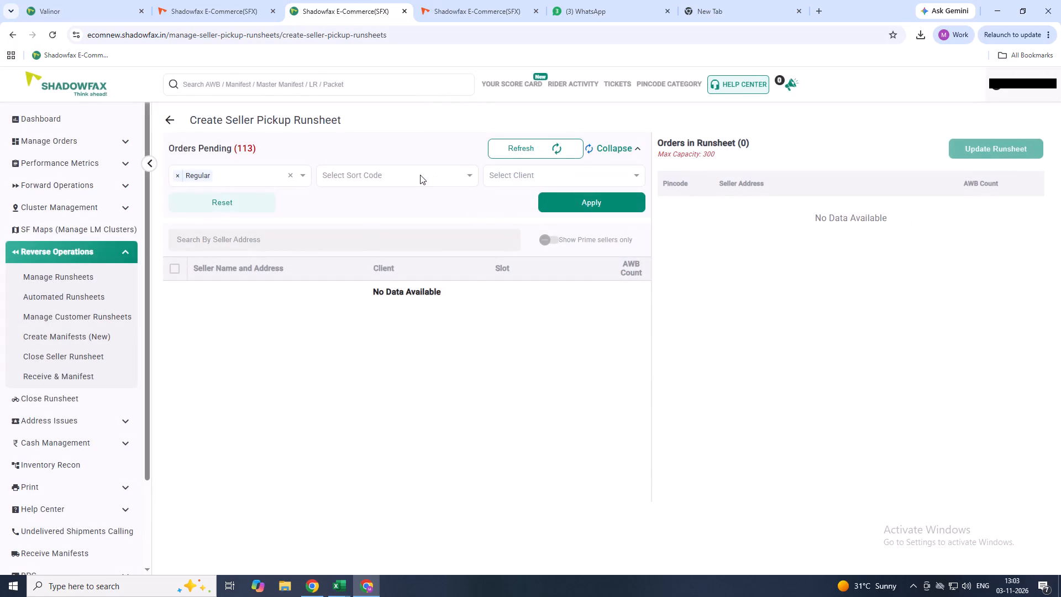
click(421, 174)
click(393, 213)
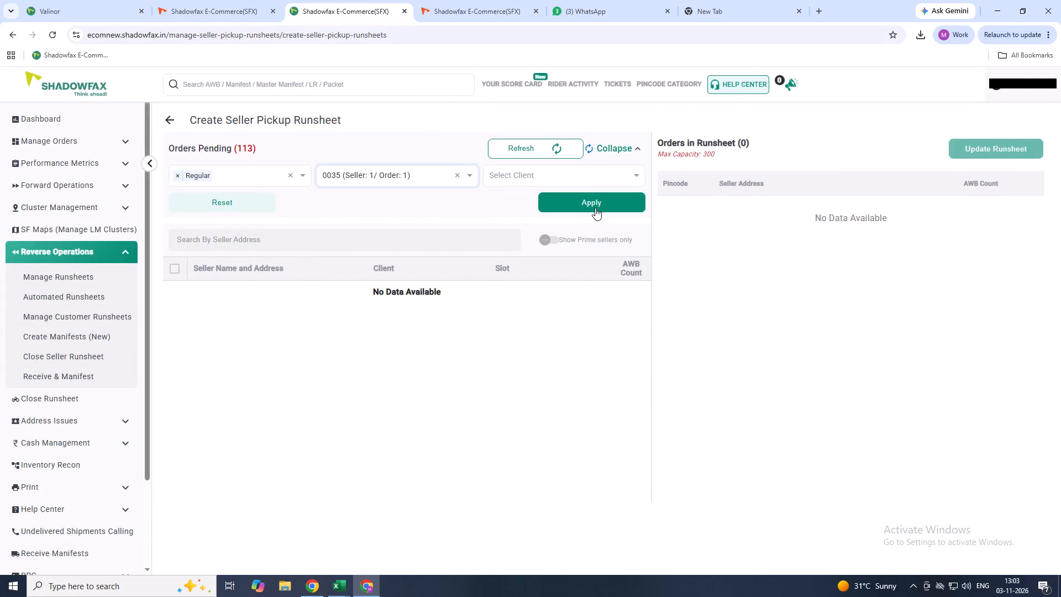
click(595, 201)
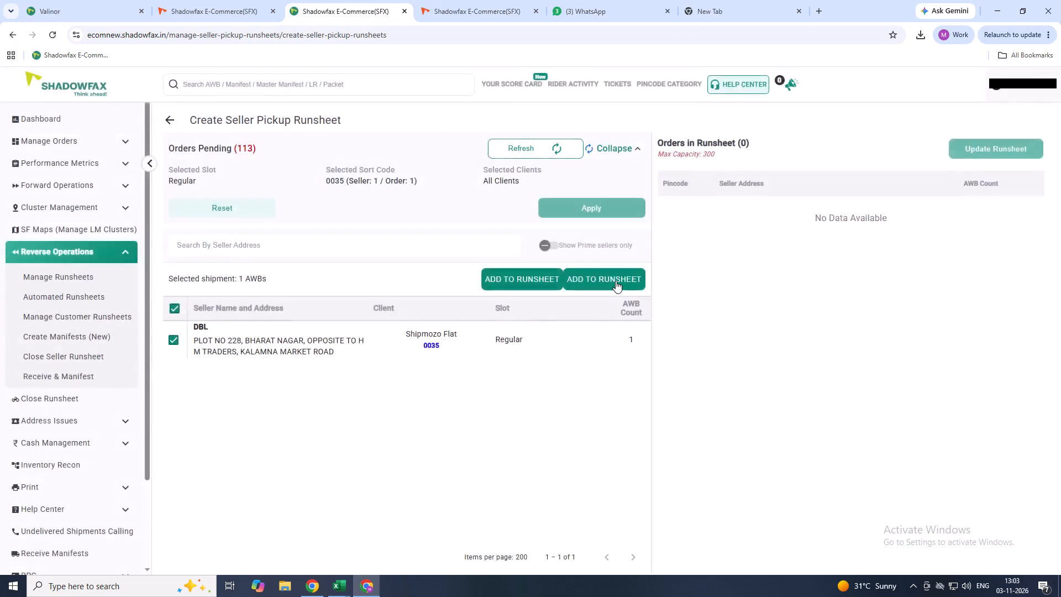
click(616, 281)
click(985, 151)
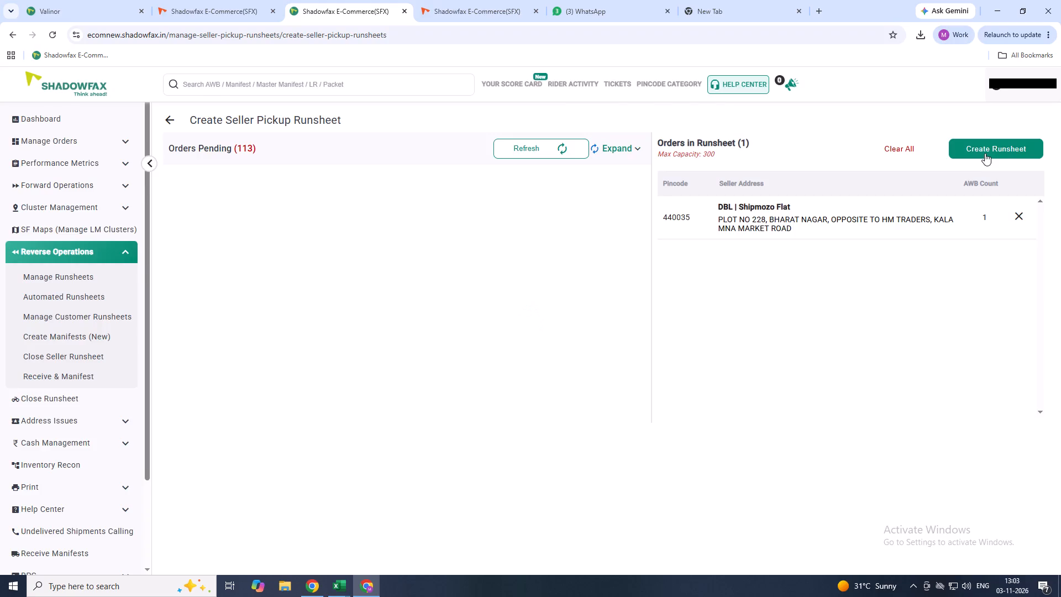
click(989, 151)
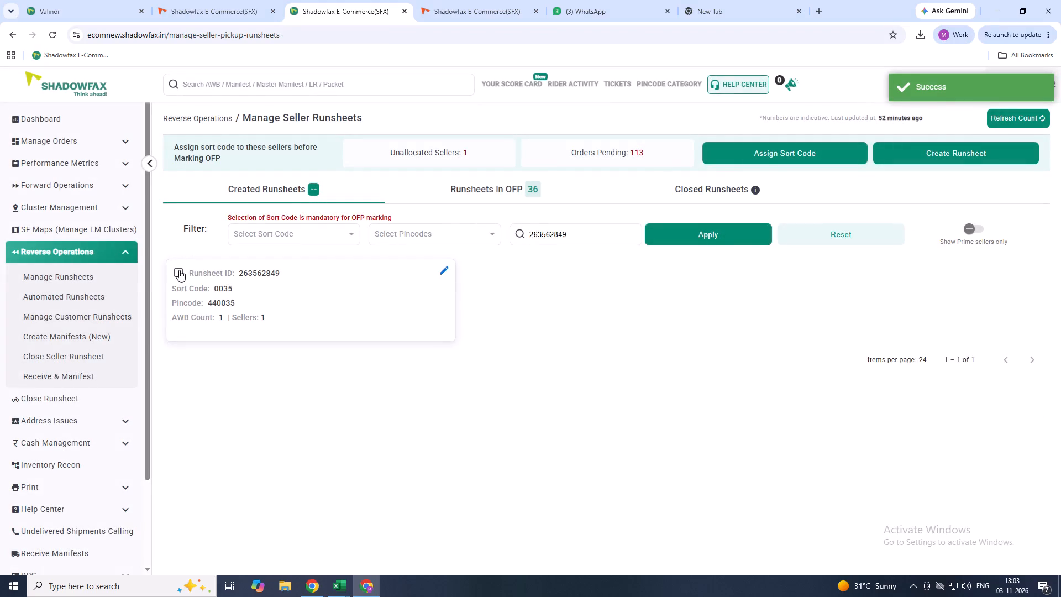
Select the new runsheet under sort code 0035, assign the second listed rider and mark it OFP.
click(180, 270)
click(287, 229)
click(267, 333)
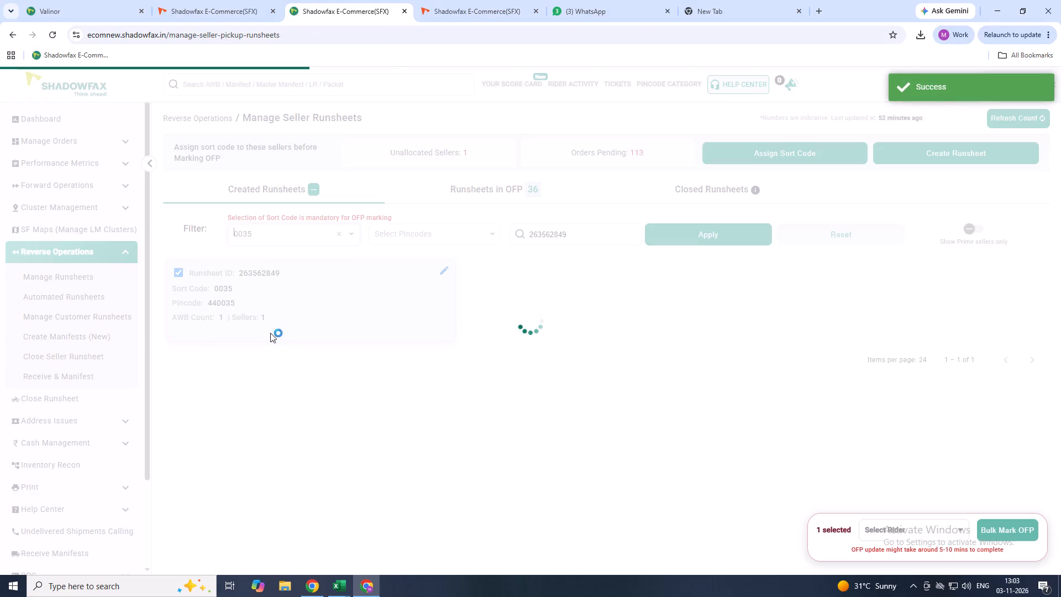
click(895, 525)
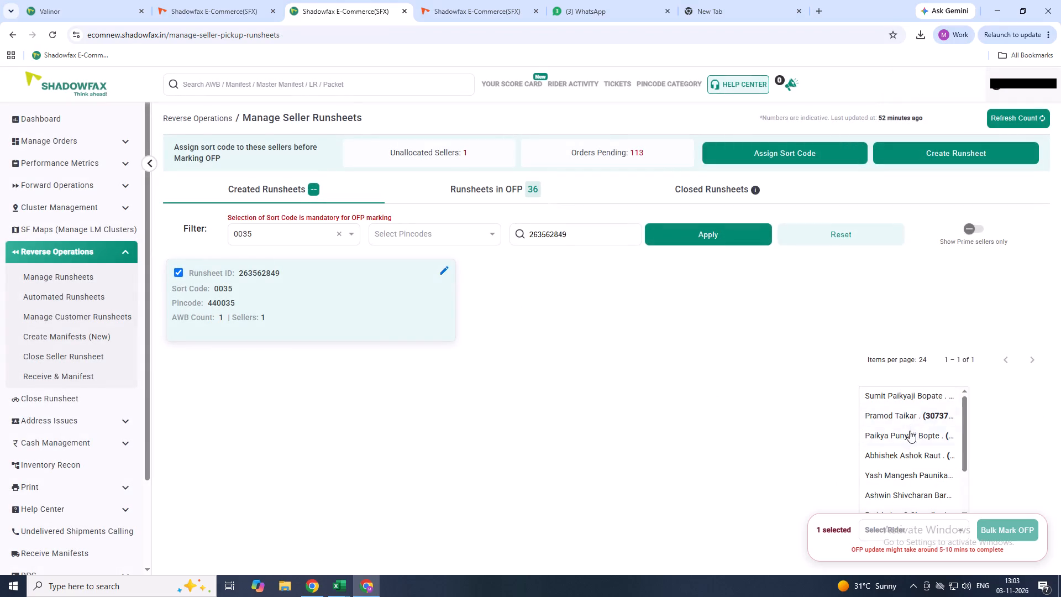
click(899, 412)
click(996, 530)
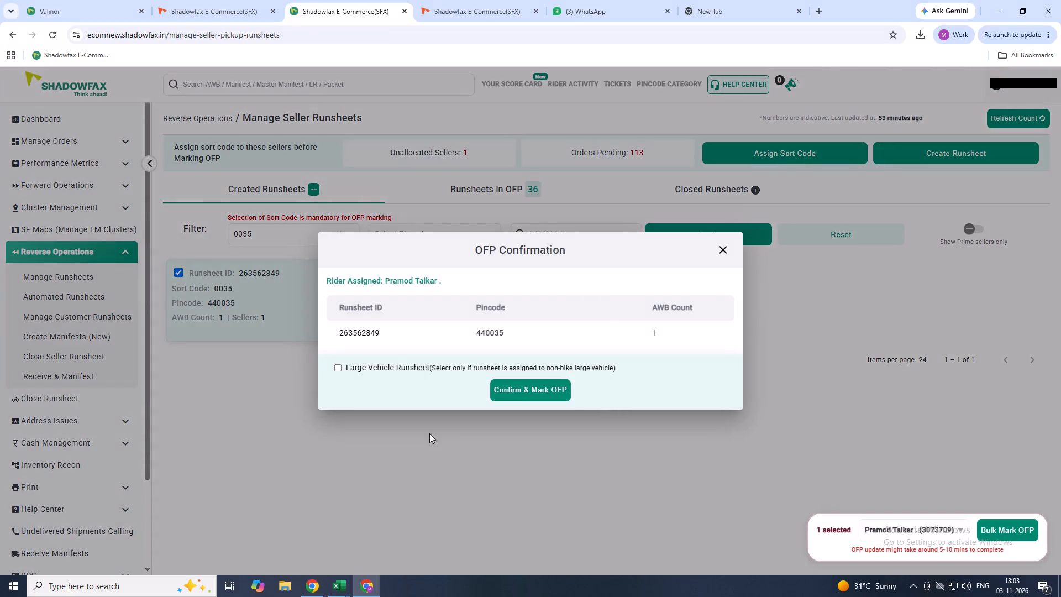
click(511, 384)
Start another seller pickup runsheet for the Regular slot and open its sort code choices.
click(943, 154)
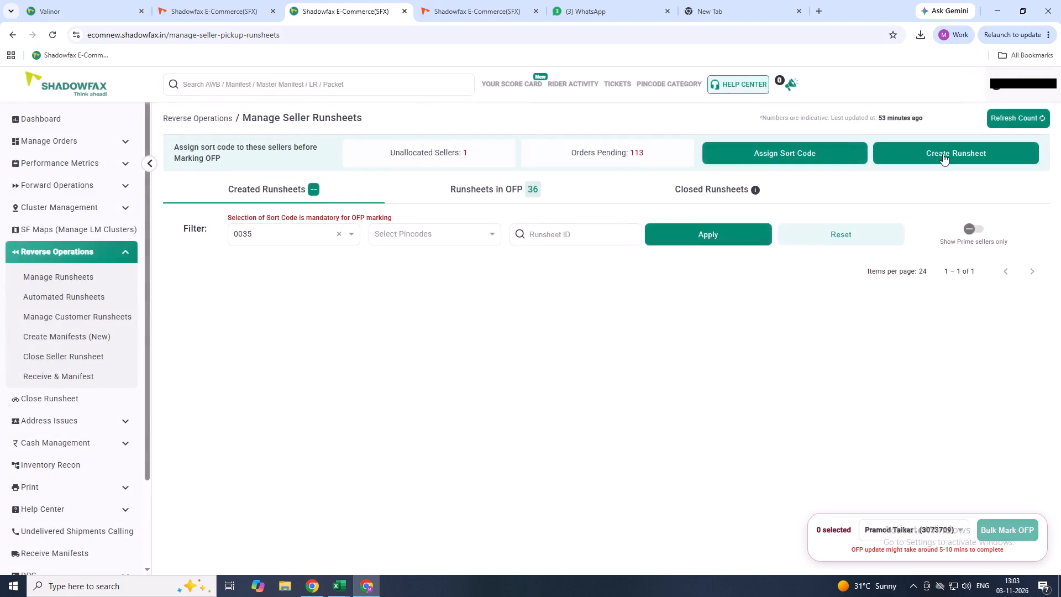
click(943, 153)
click(401, 173)
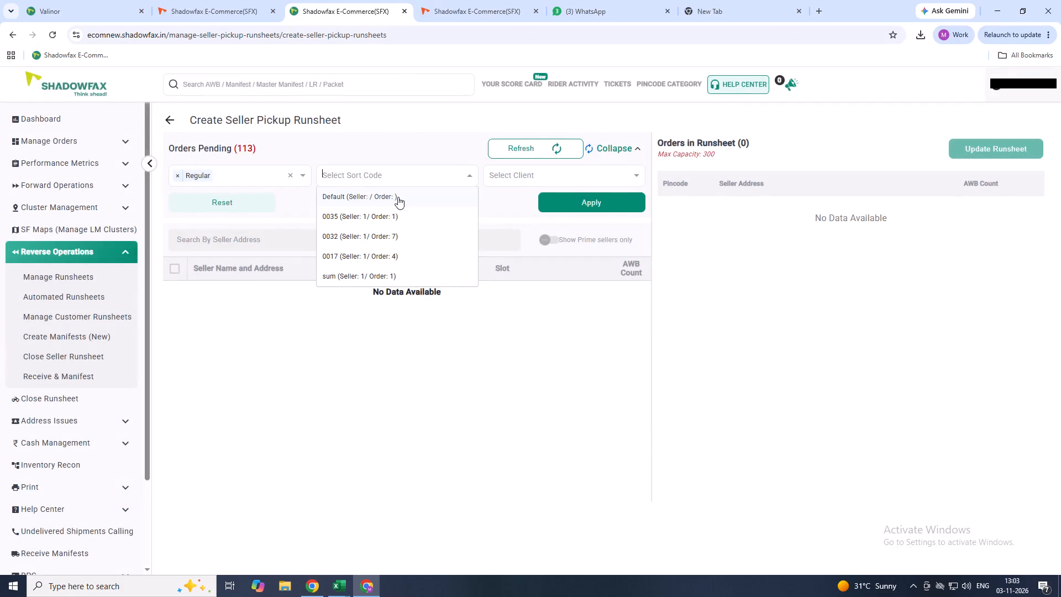
Create the seller pickup runsheet from the Regular-slot orders of the Default sort code.
click(398, 197)
click(568, 202)
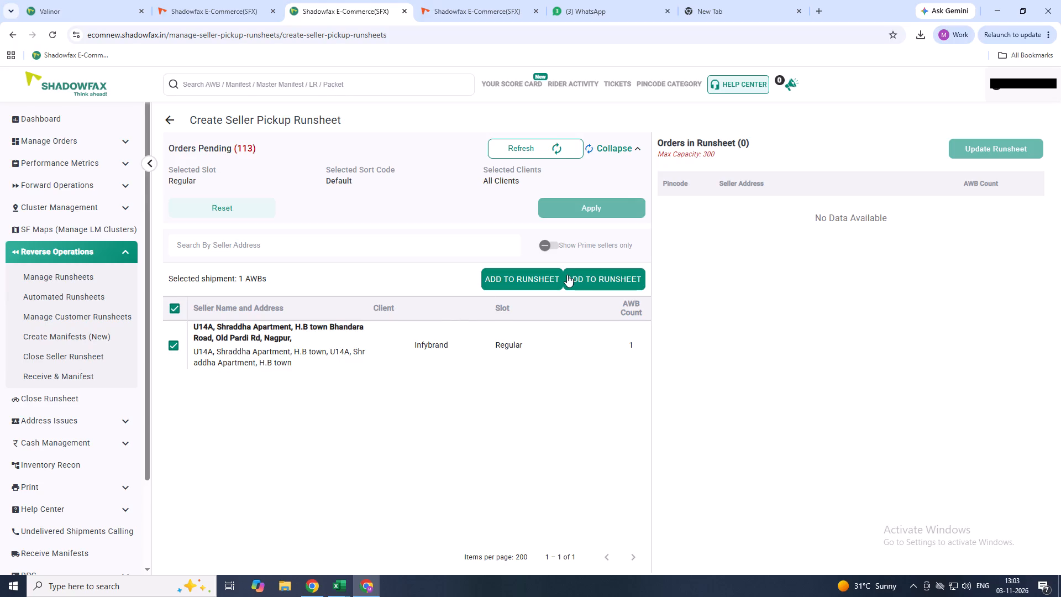
click(597, 275)
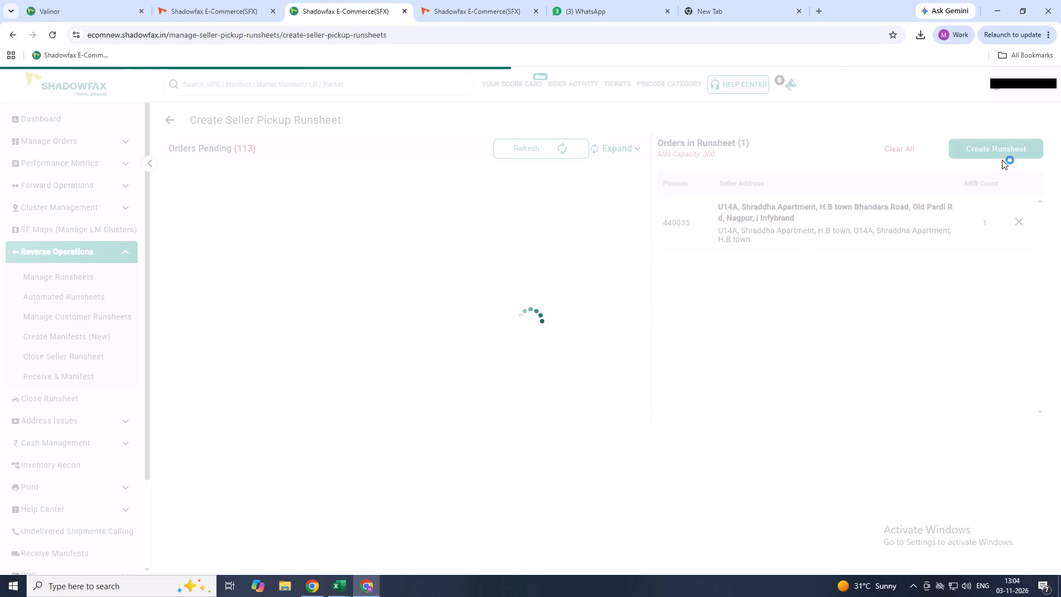
click(999, 139)
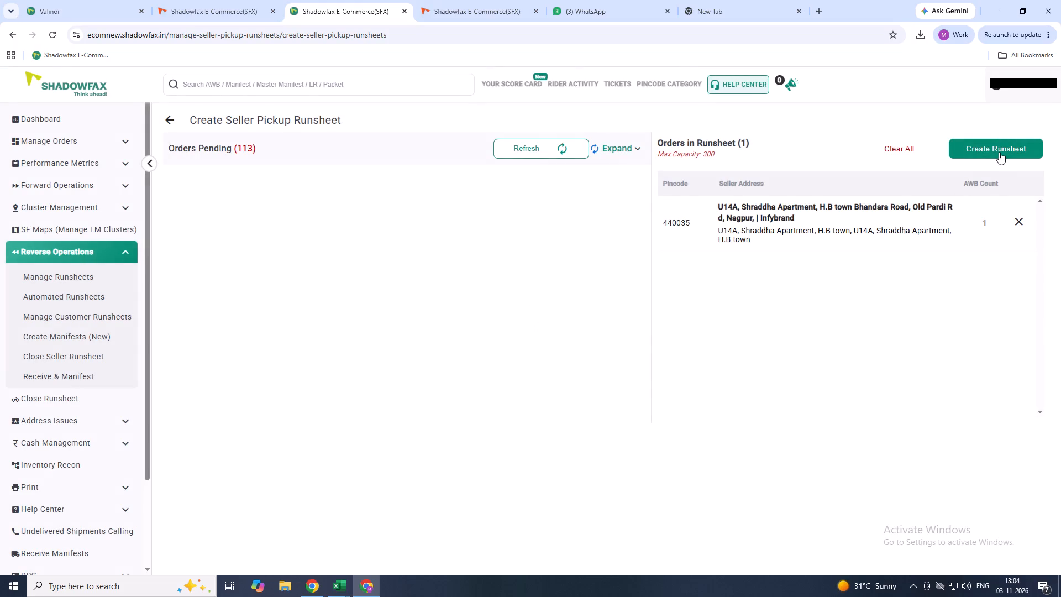
click(999, 150)
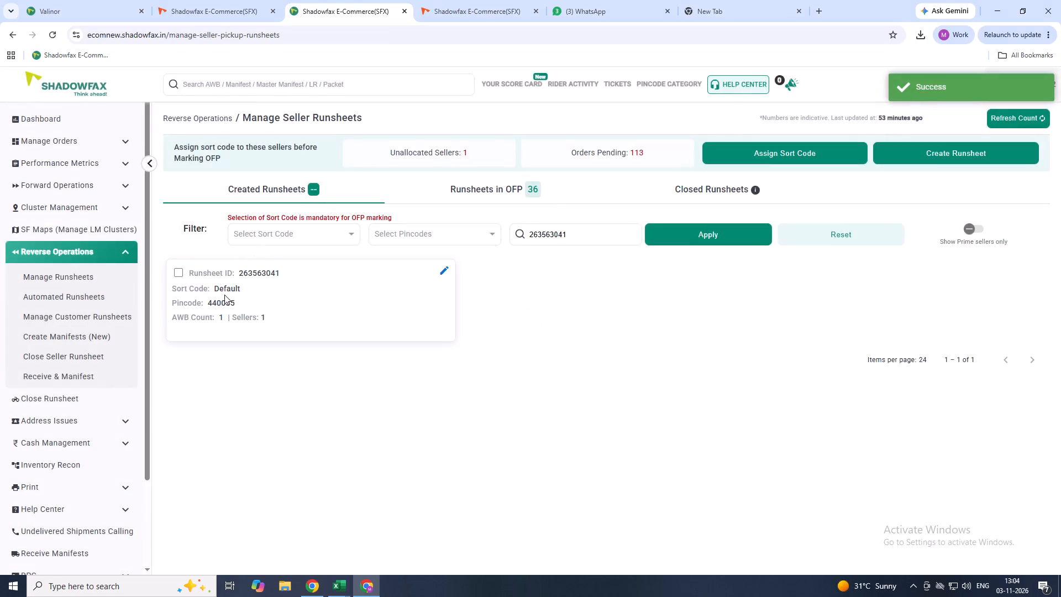
Select the new runsheet under the Default sort code, assign the second listed rider and mark it OFP.
click(183, 271)
click(175, 272)
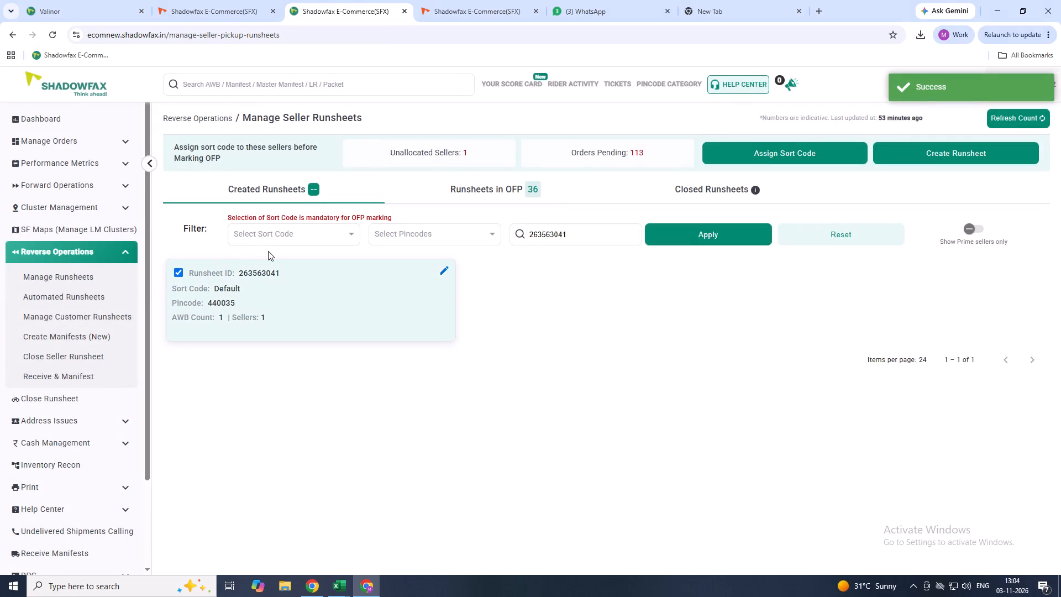
click(275, 233)
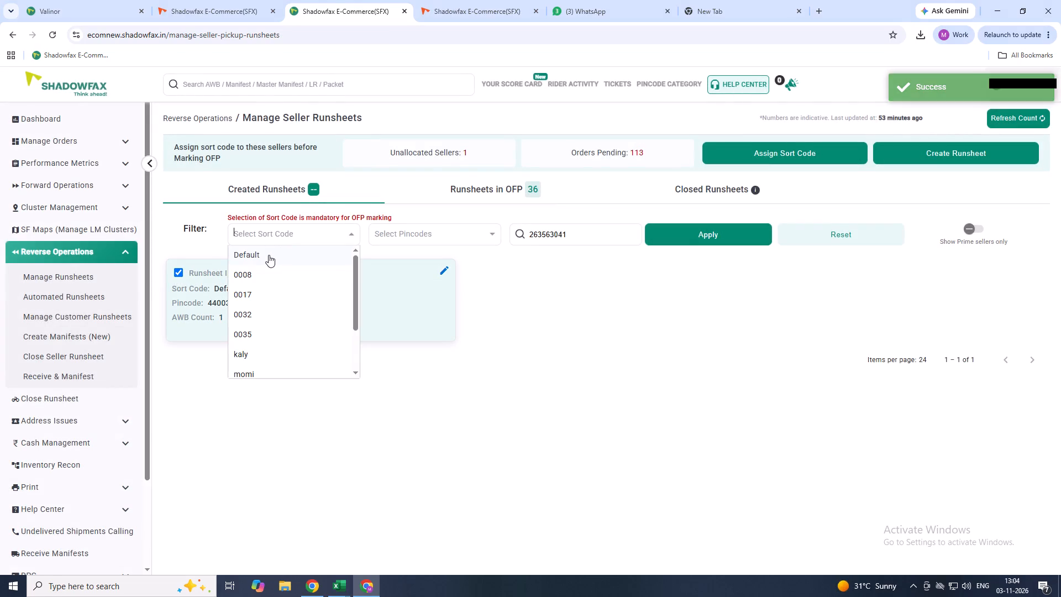
click(269, 255)
double_click(891, 530)
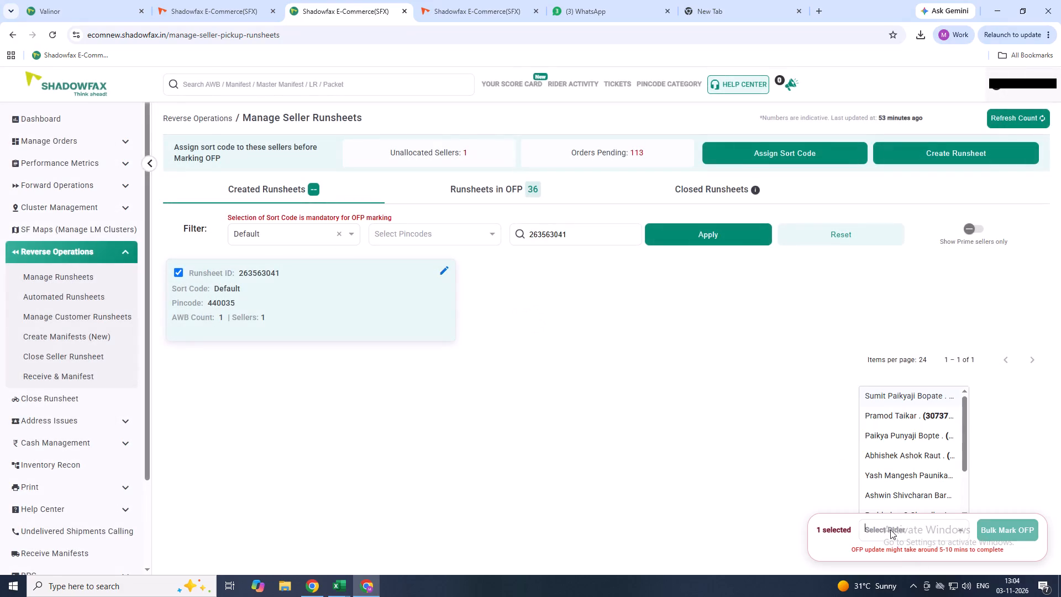
double_click(885, 418)
click(982, 528)
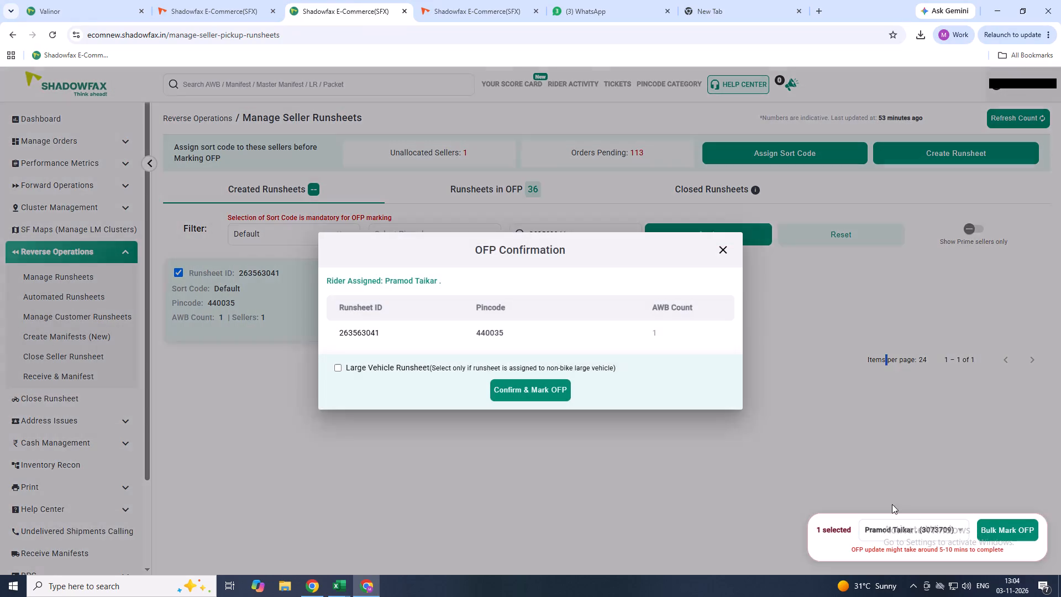
click(555, 395)
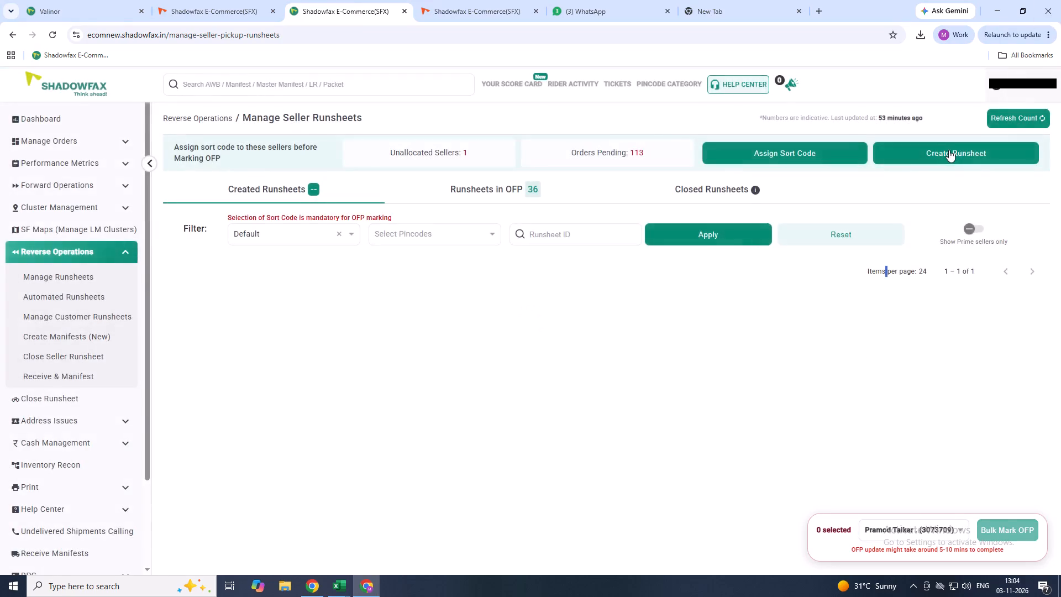
Start another seller pickup runsheet for the Regular slot and open its sort code choices.
click(949, 150)
click(418, 177)
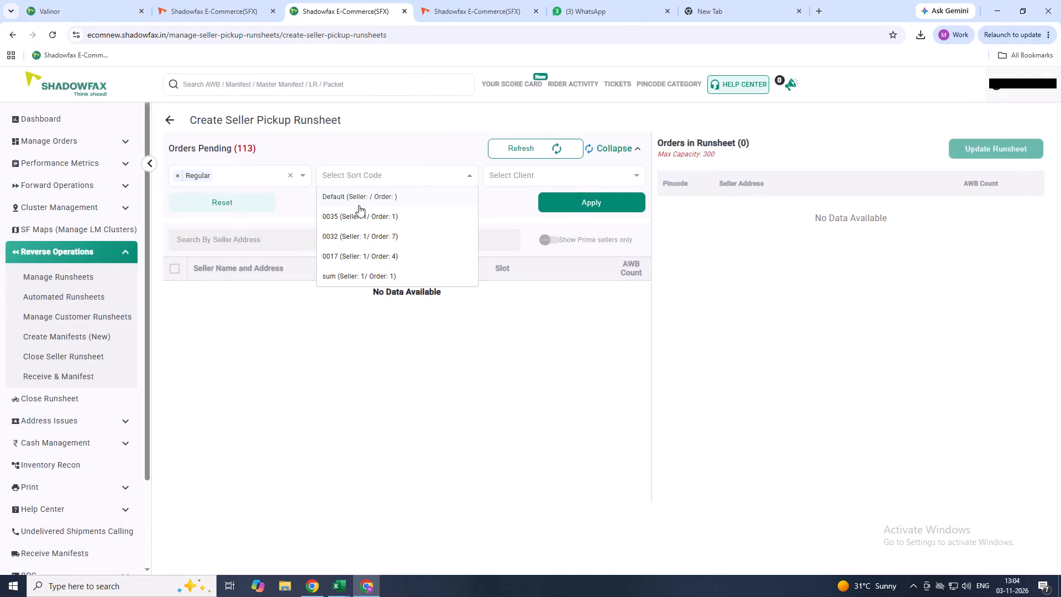
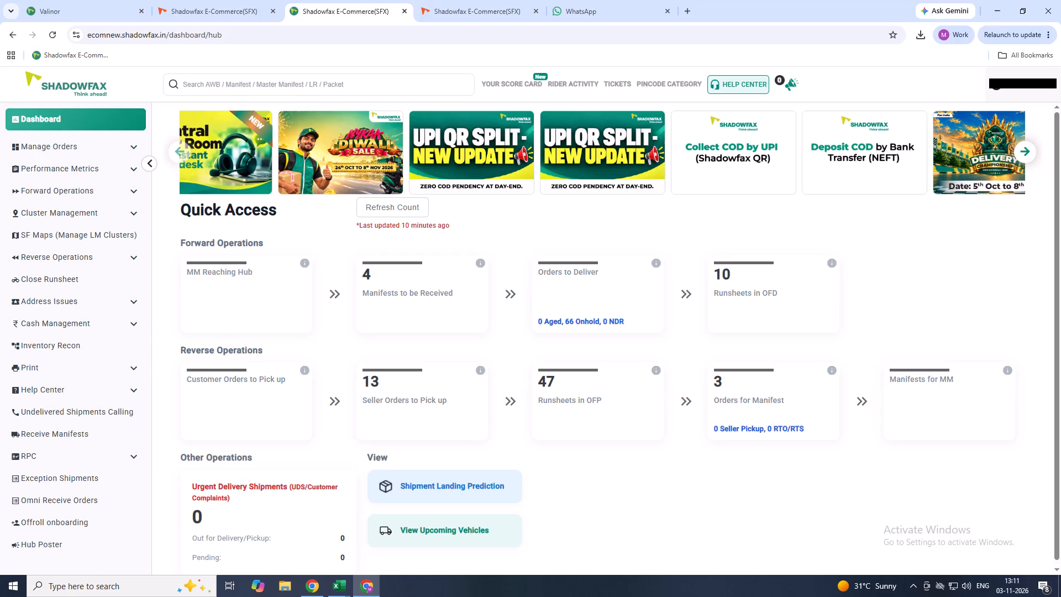
Begin a dashboard search for an AWB or manifest, entering the prefix sf.
text(sf)
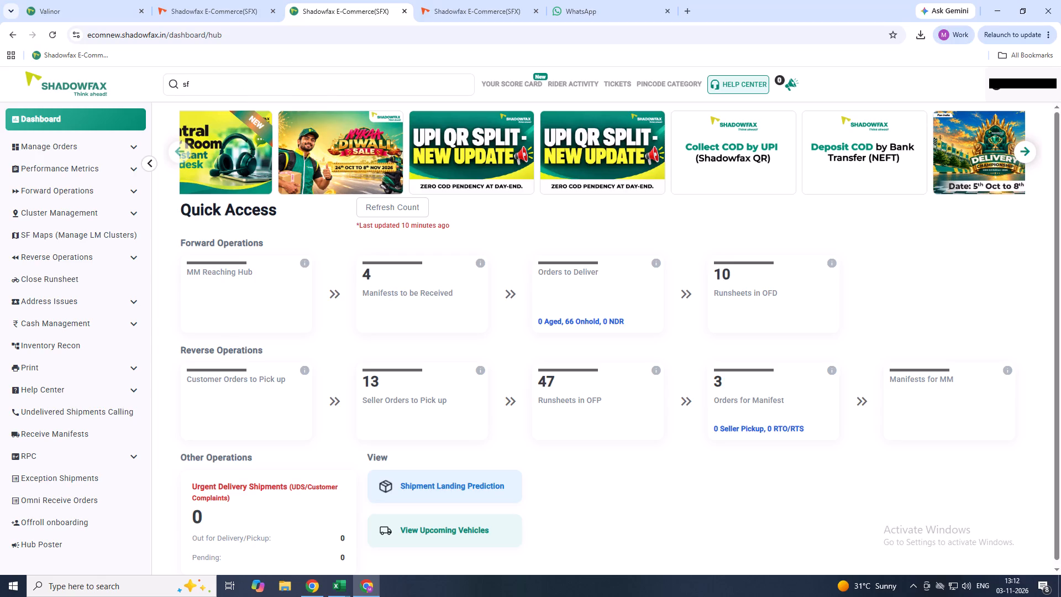
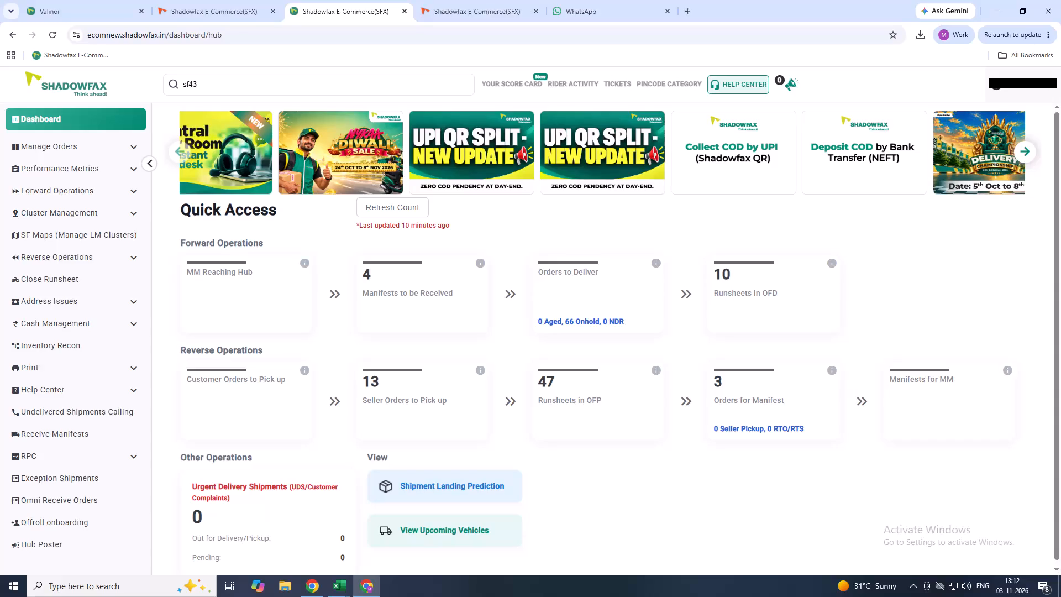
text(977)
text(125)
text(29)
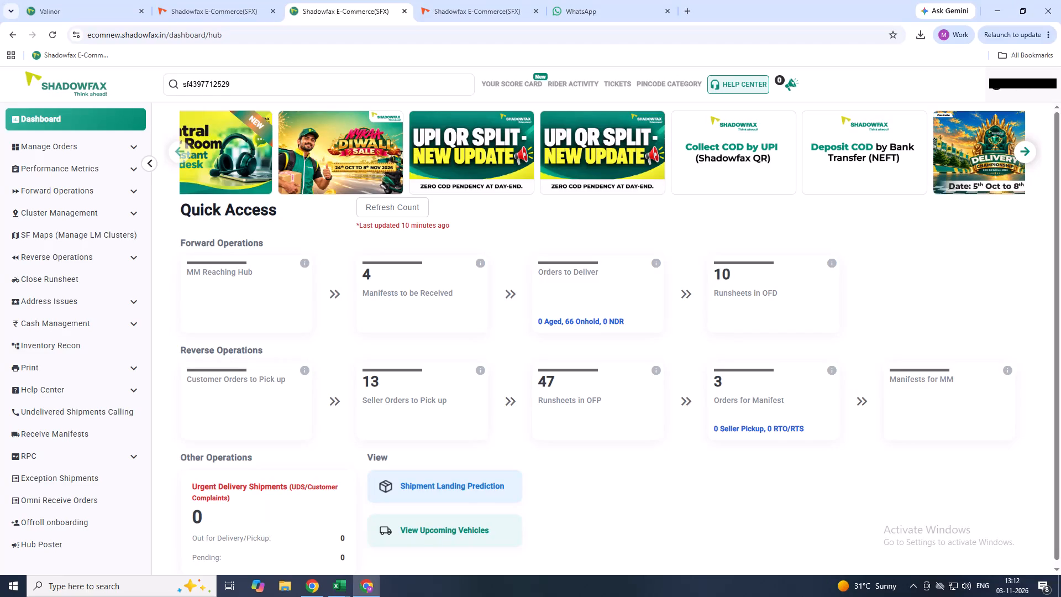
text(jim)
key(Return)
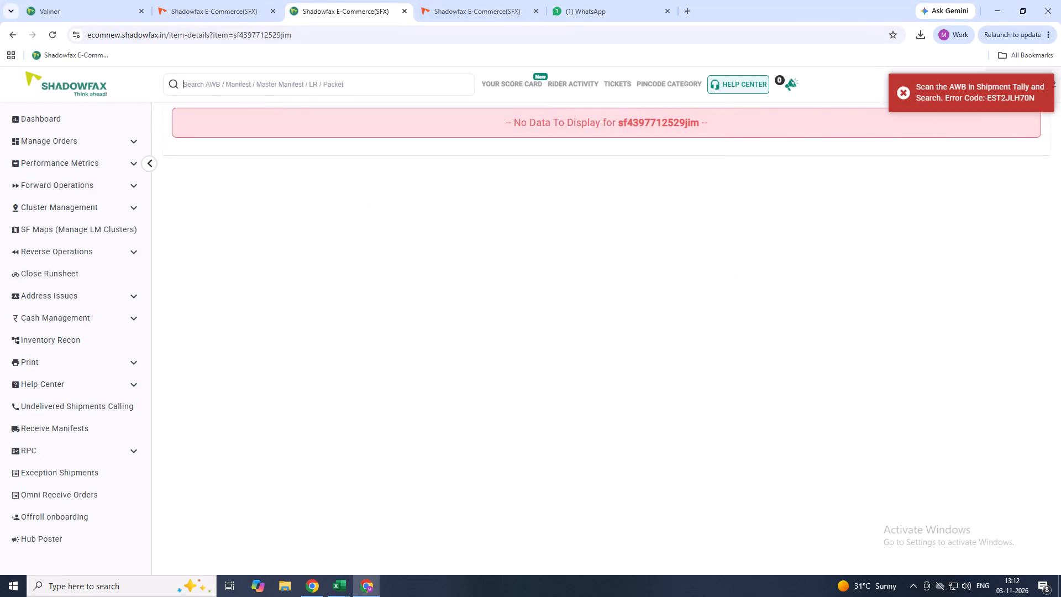
click(48, 120)
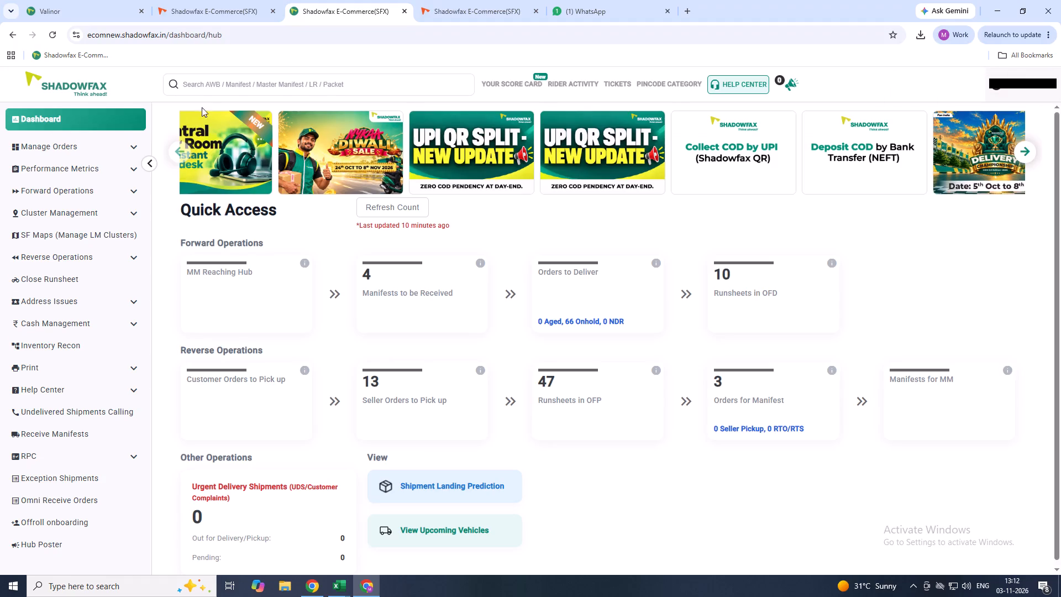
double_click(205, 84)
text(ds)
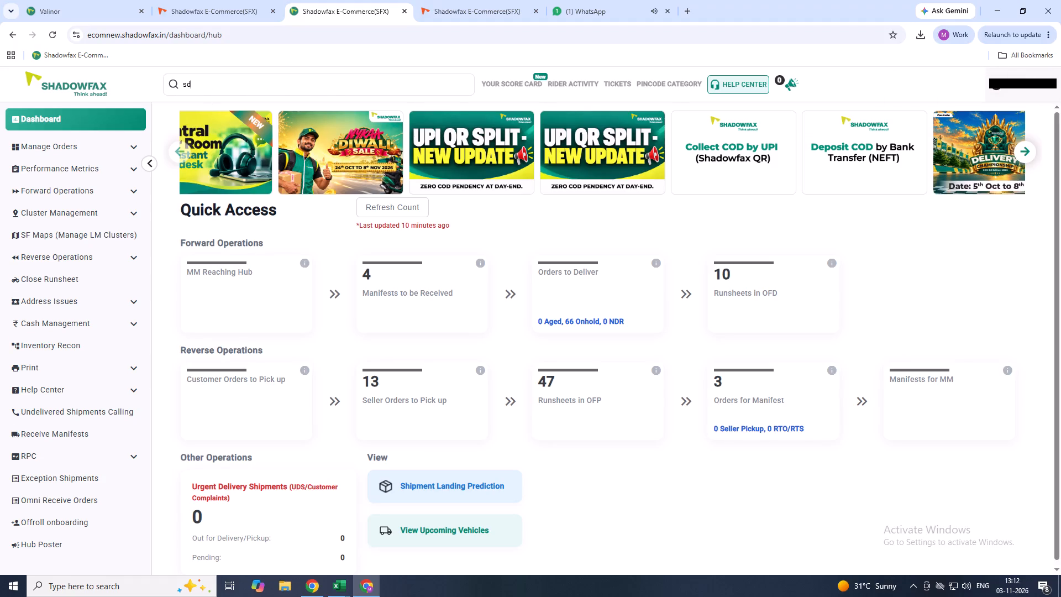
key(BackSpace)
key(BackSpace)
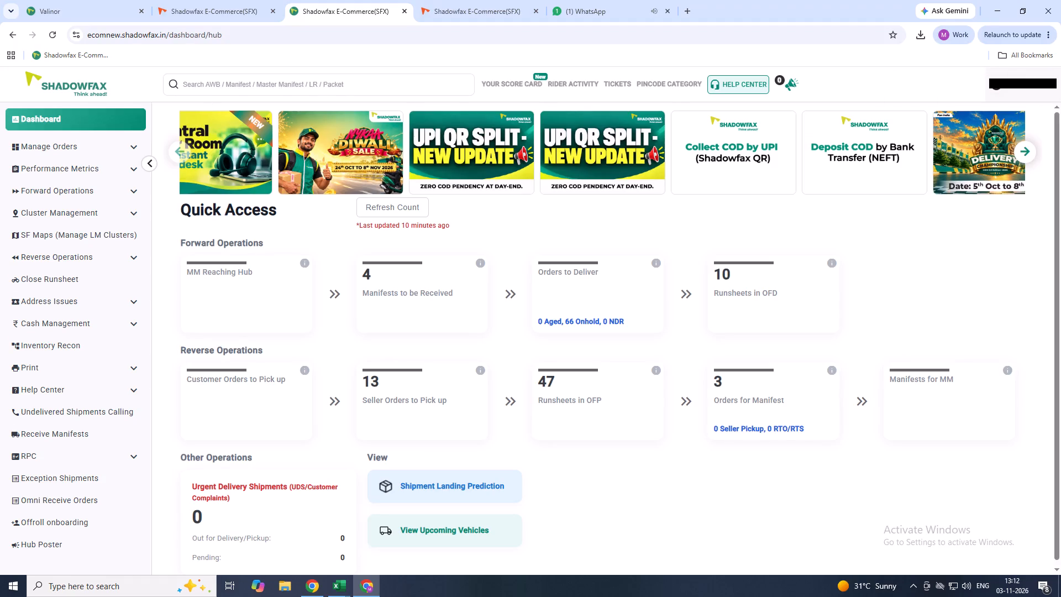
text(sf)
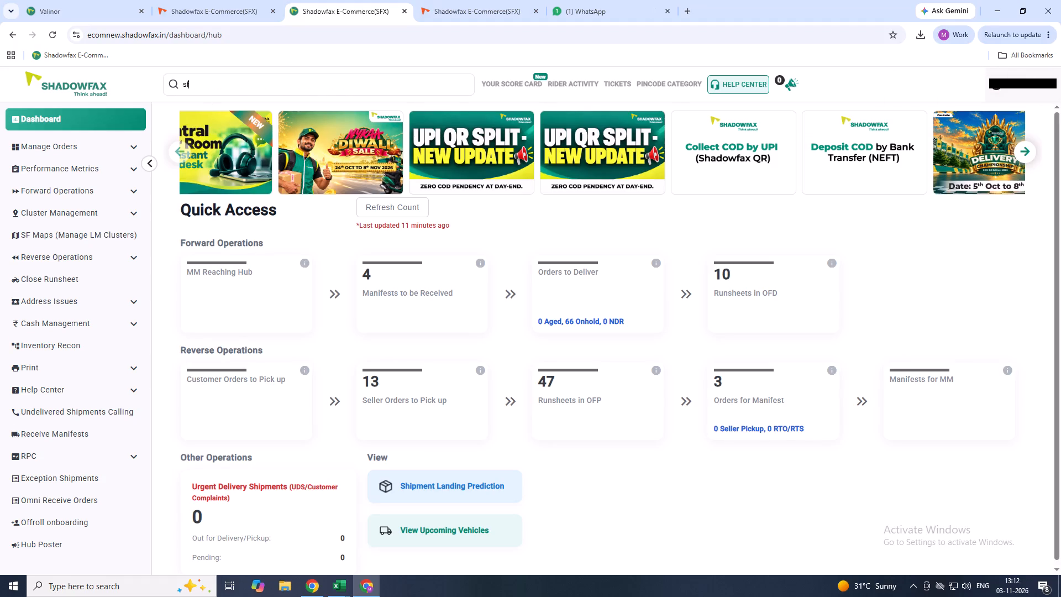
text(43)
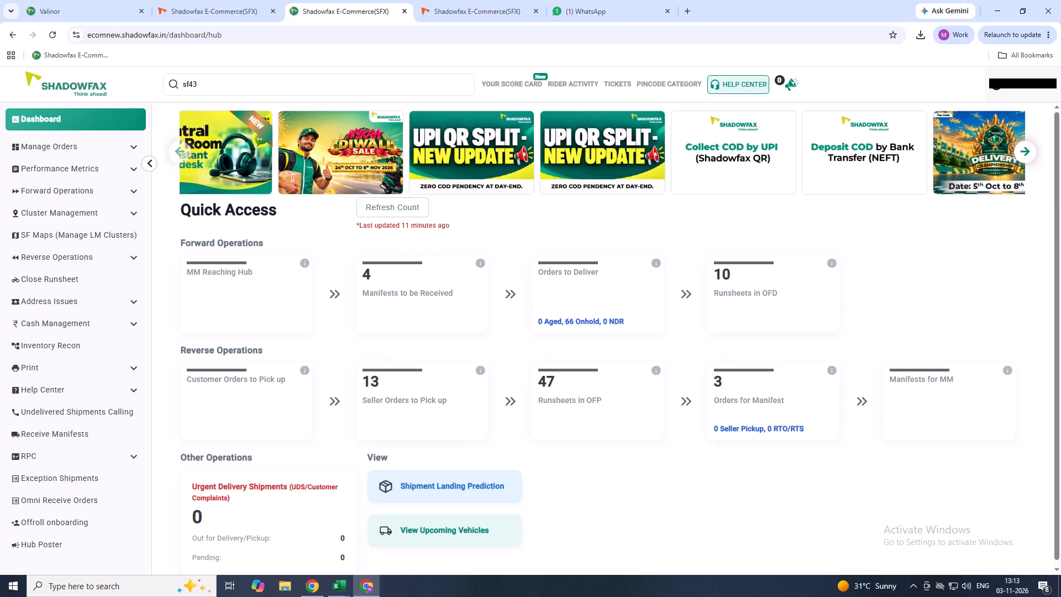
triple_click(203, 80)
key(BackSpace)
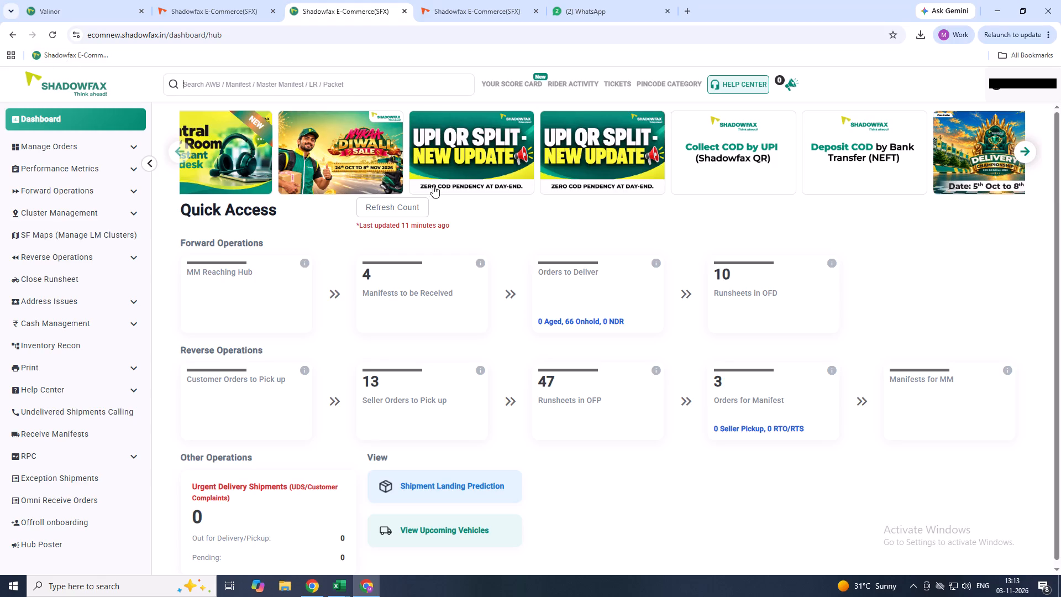
Refresh the dashboard's Quick Access counts for forward and reverse operations.
double_click(401, 206)
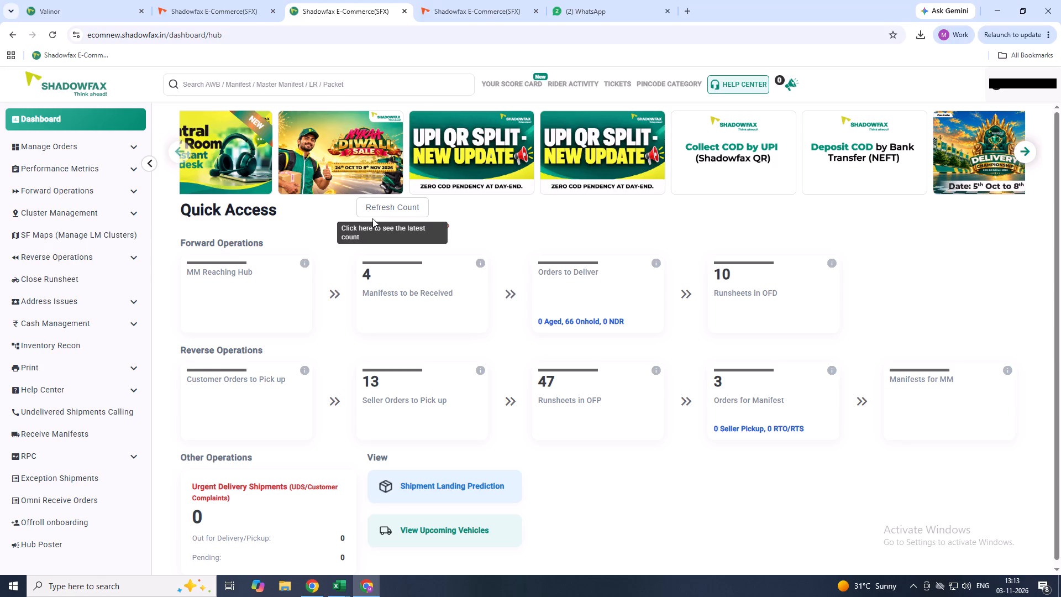
click(383, 203)
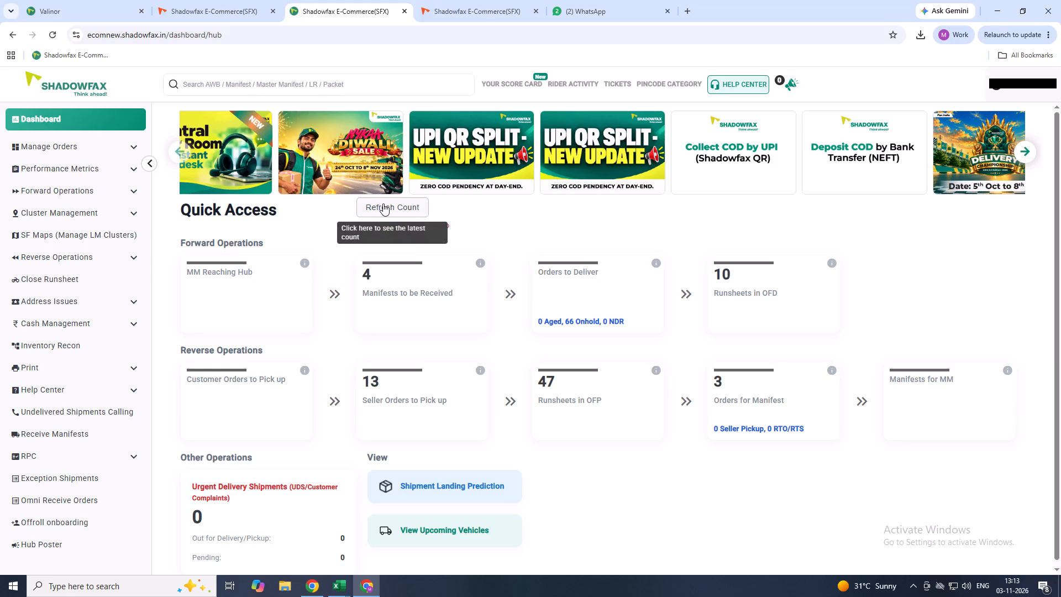
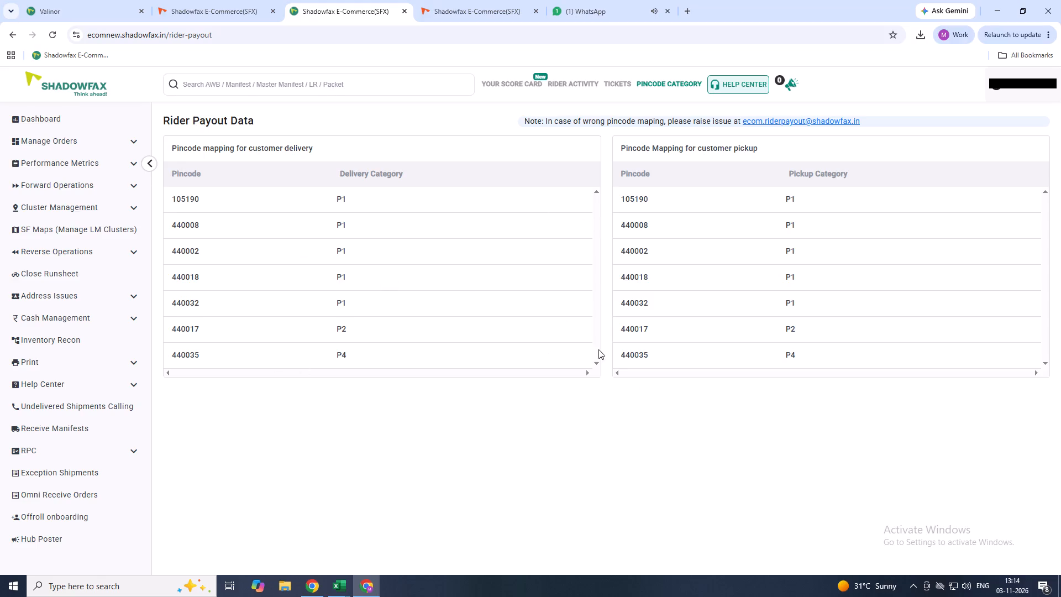
Return to the hub dashboard and refresh the Quick Access counts.
click(40, 119)
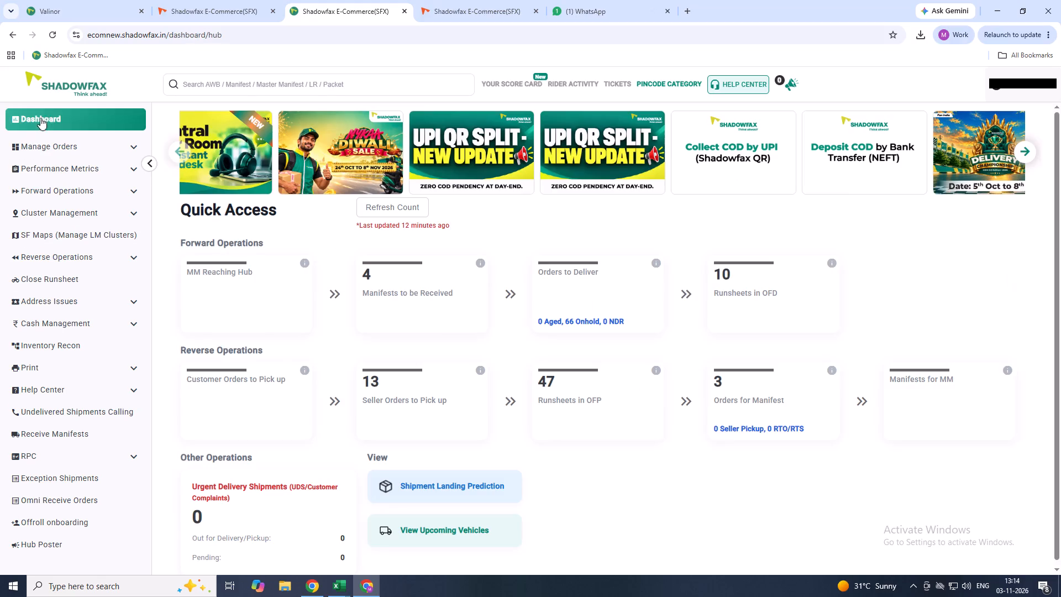
double_click(385, 207)
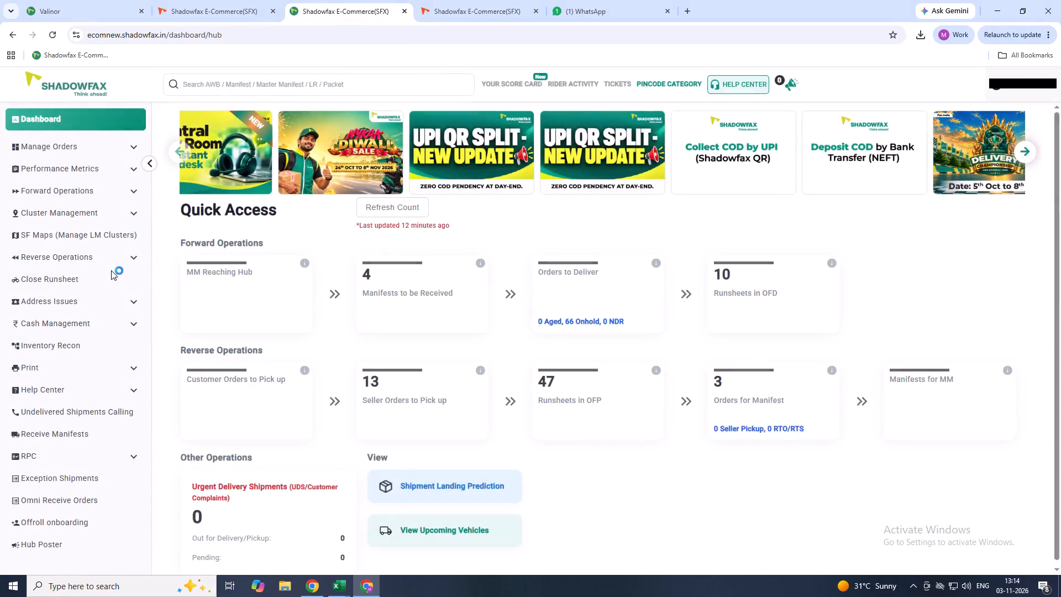
Go to Manage FM Sort Codes, filter by sort code sum, and open the pincode filter choices.
click(101, 207)
click(69, 248)
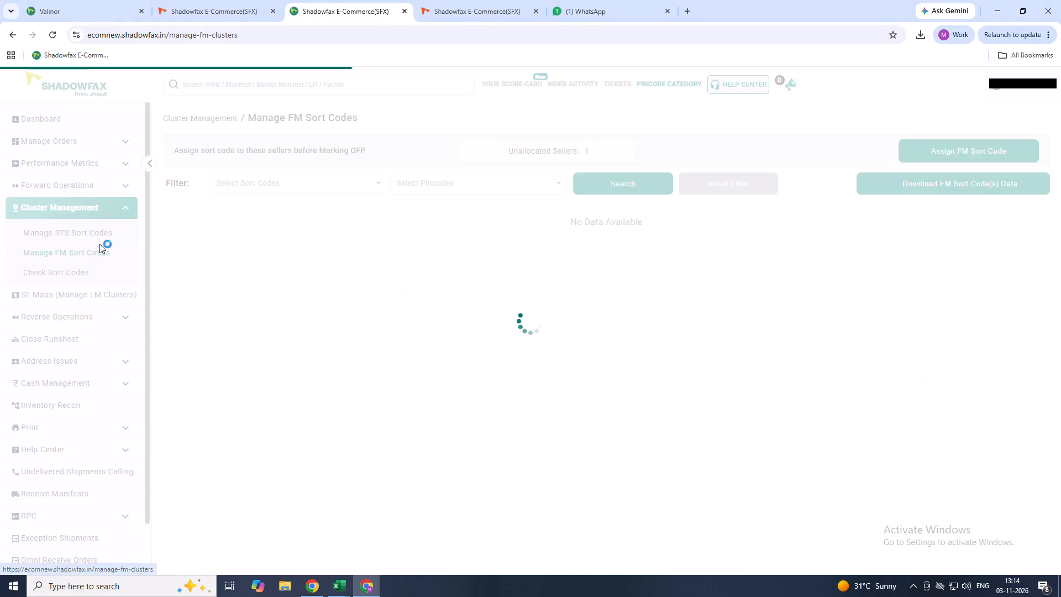
click(363, 179)
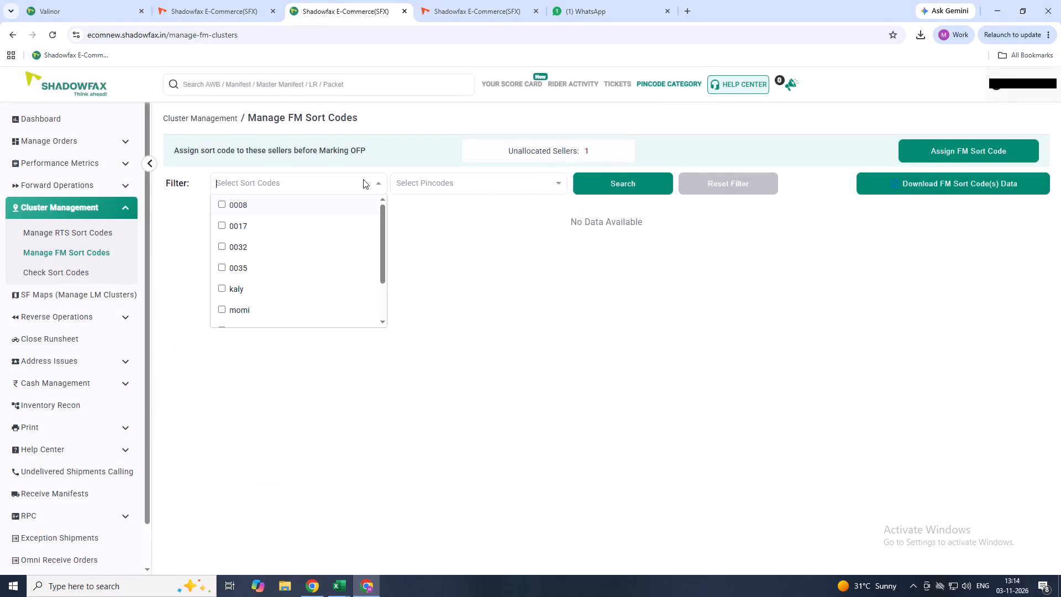
scroll(282, 282, down, 1)
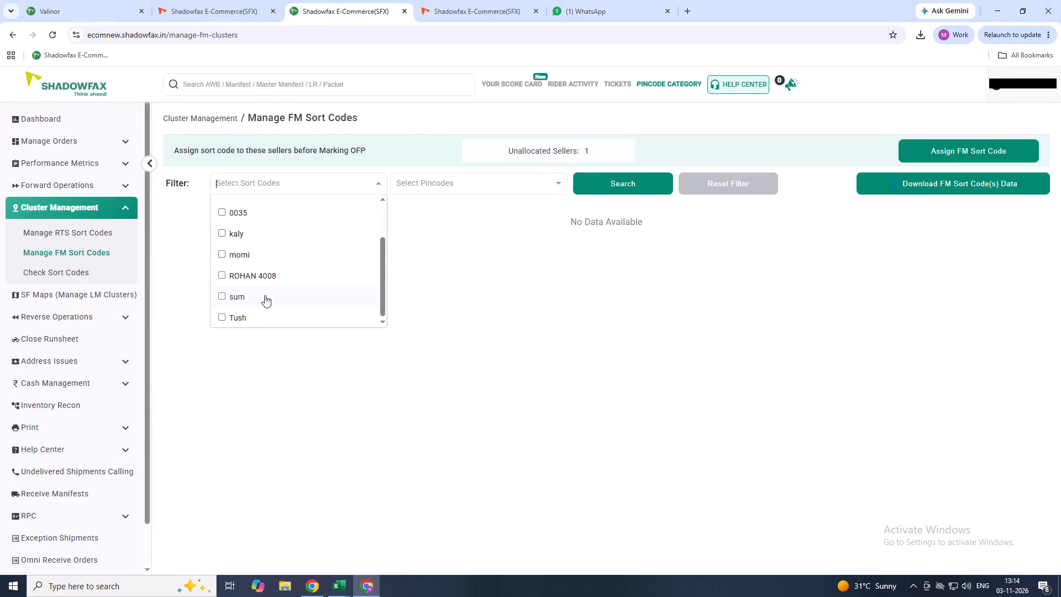
click(264, 295)
click(475, 179)
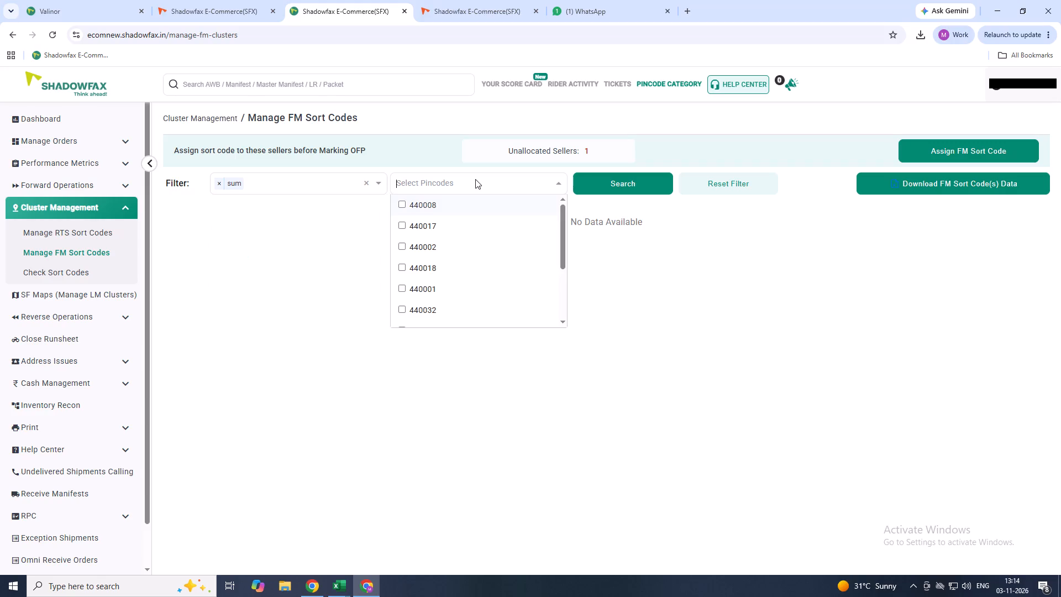
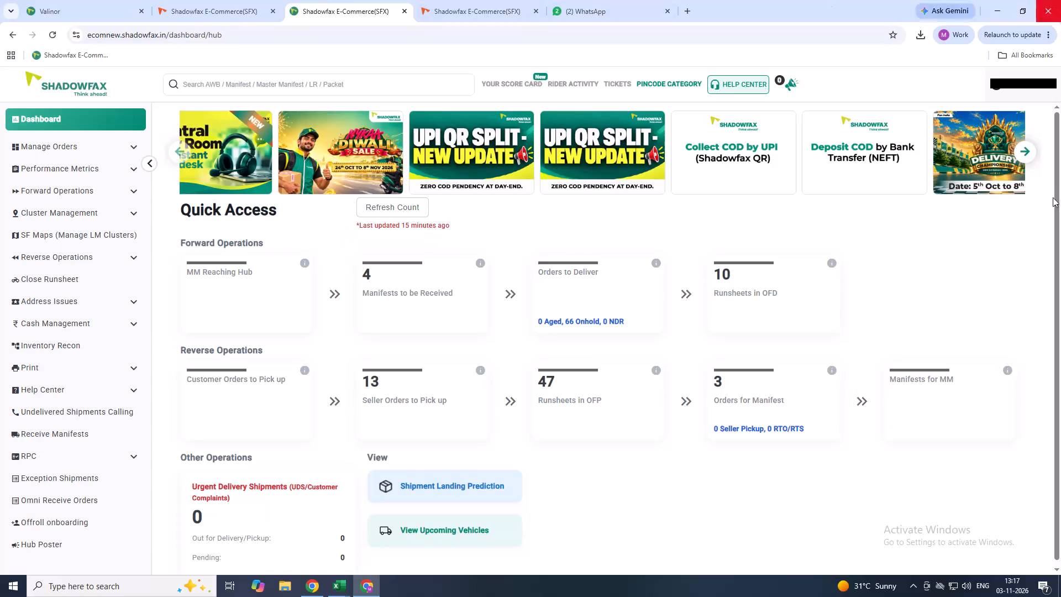
Switch back to the first Chrome profile's window.
click(312, 583)
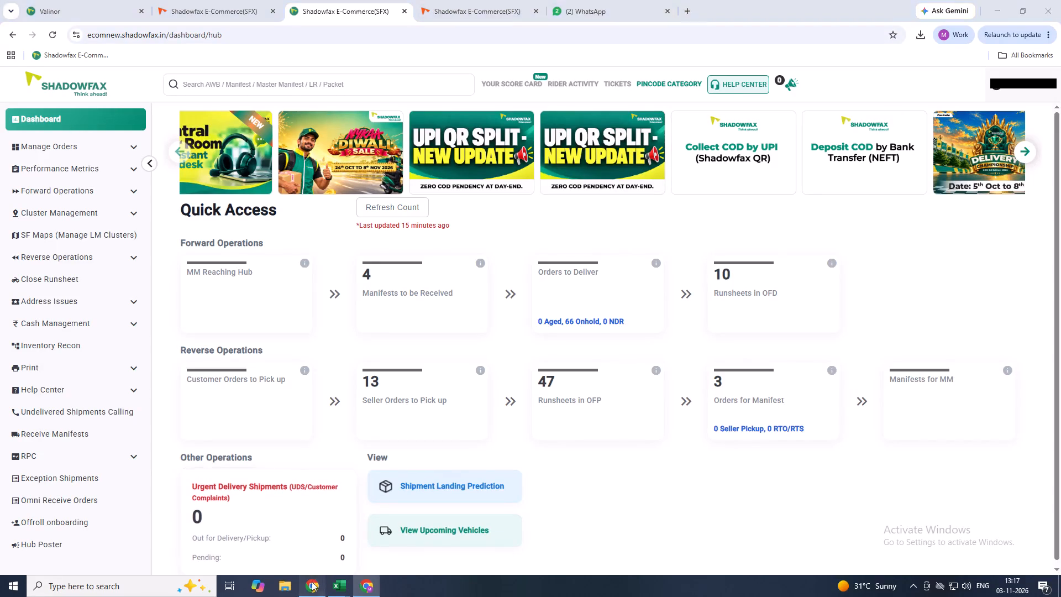